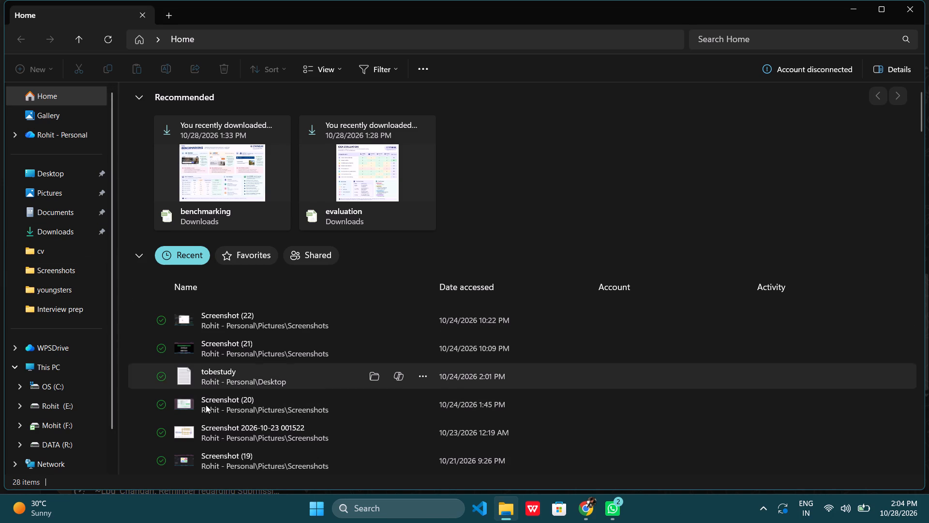
Open the CV Word document from the cv folder.
{"action": "left_click", "coordinate": [53, 253]}
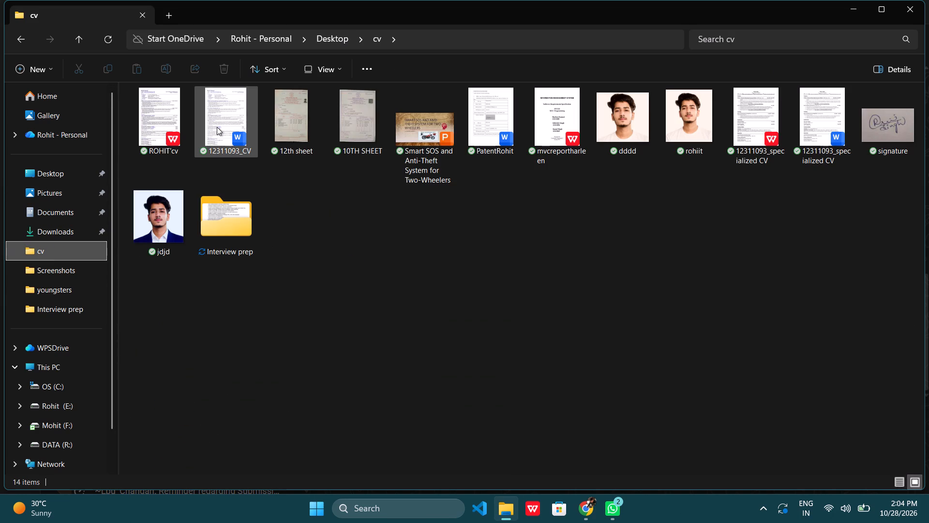
{"action": "double_click", "coordinate": [217, 127]}
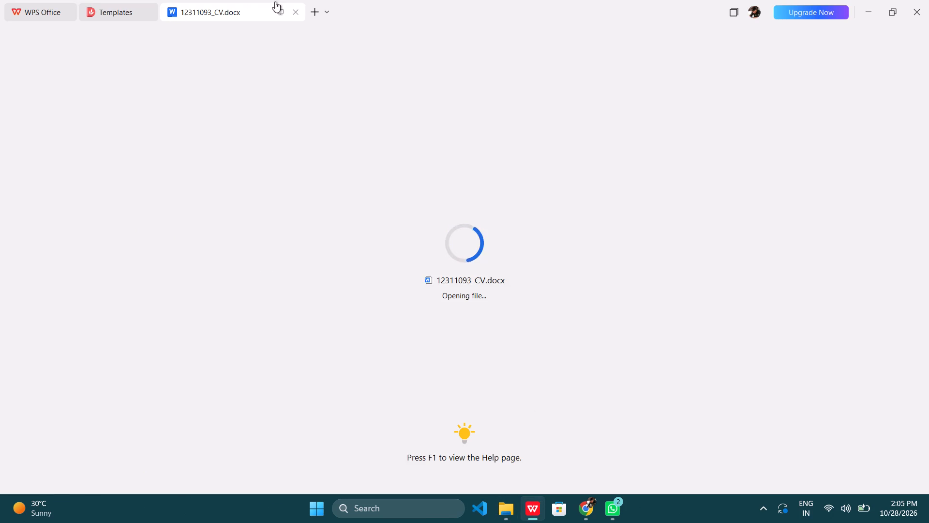
Create a new blank Docs document, closing the CV document along the way.
{"action": "left_click", "coordinate": [315, 10]}
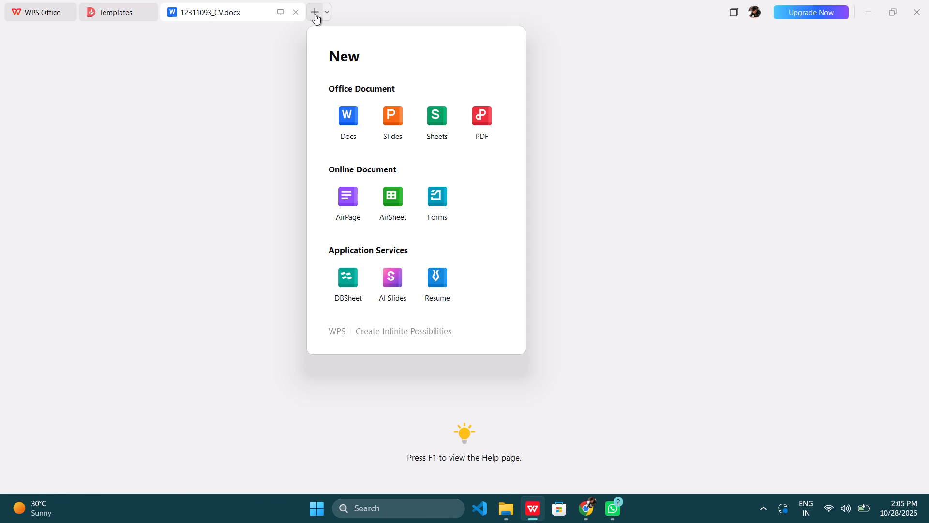
{"action": "left_click", "coordinate": [350, 127]}
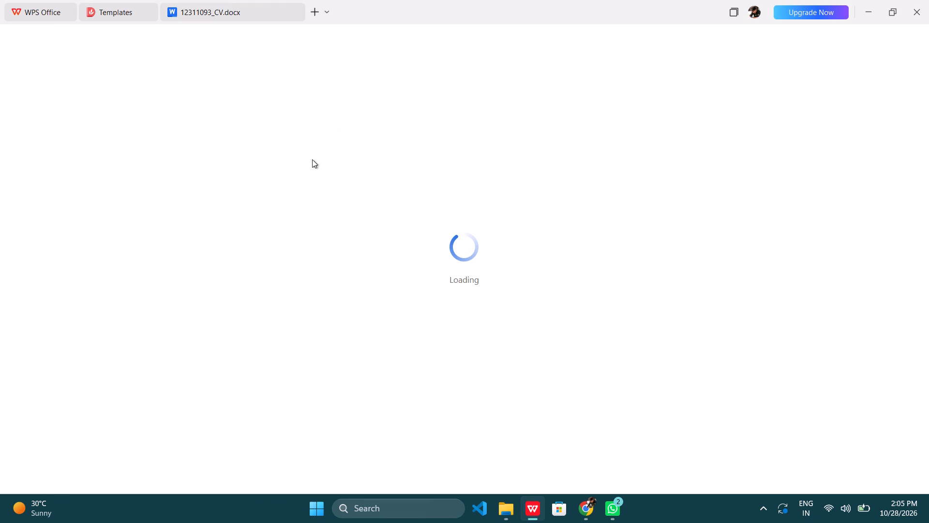
{"action": "left_click", "coordinate": [292, 10]}
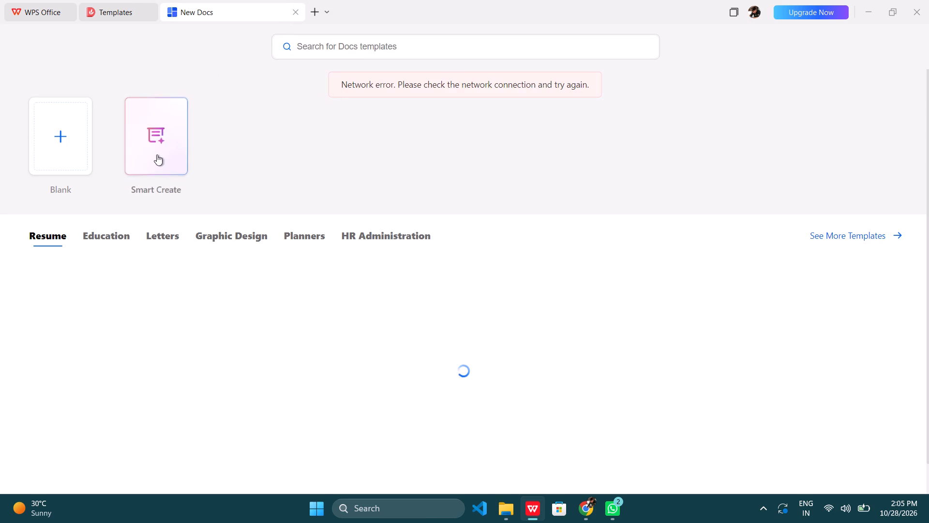
{"action": "left_click", "coordinate": [69, 142]}
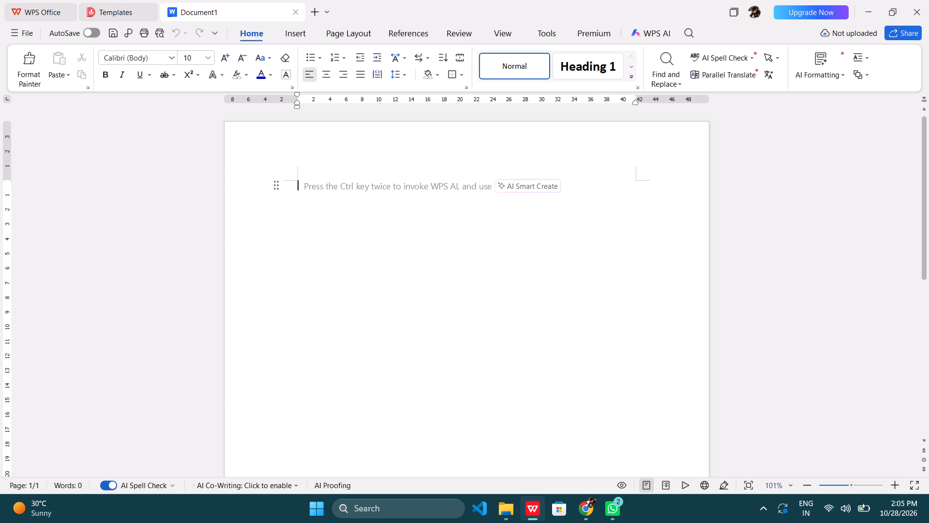
Enter the title "UI UX CA-2 REPORT FILE" in Heading 1 style at the start of the blank document.
{"action": "left_click", "coordinate": [569, 128]}
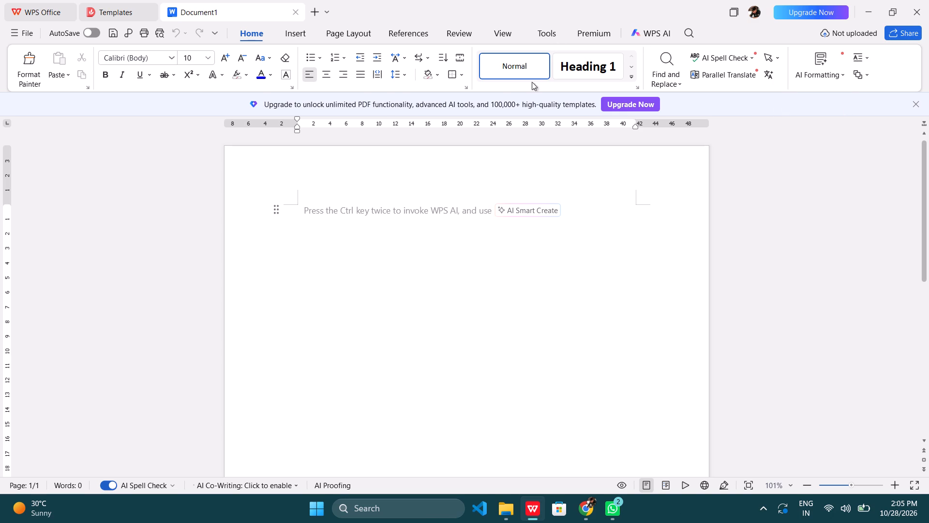
{"action": "left_click", "coordinate": [591, 57]}
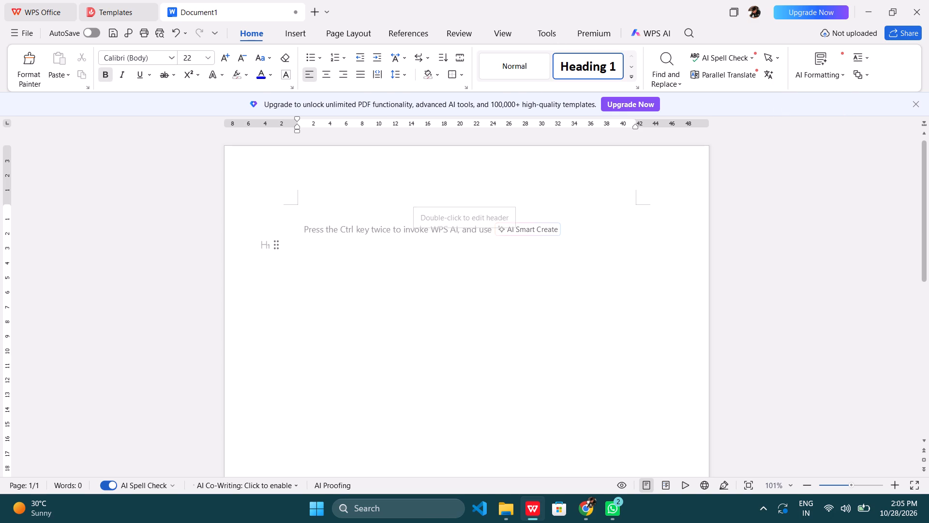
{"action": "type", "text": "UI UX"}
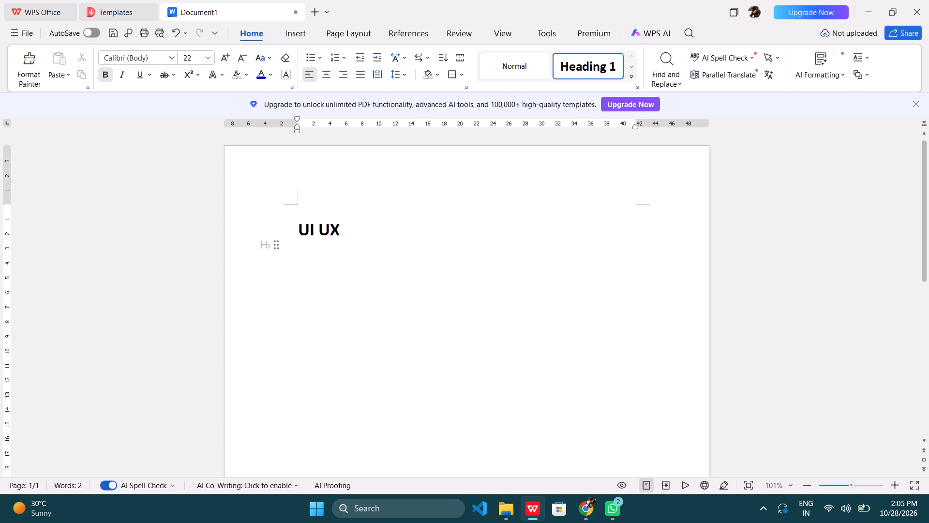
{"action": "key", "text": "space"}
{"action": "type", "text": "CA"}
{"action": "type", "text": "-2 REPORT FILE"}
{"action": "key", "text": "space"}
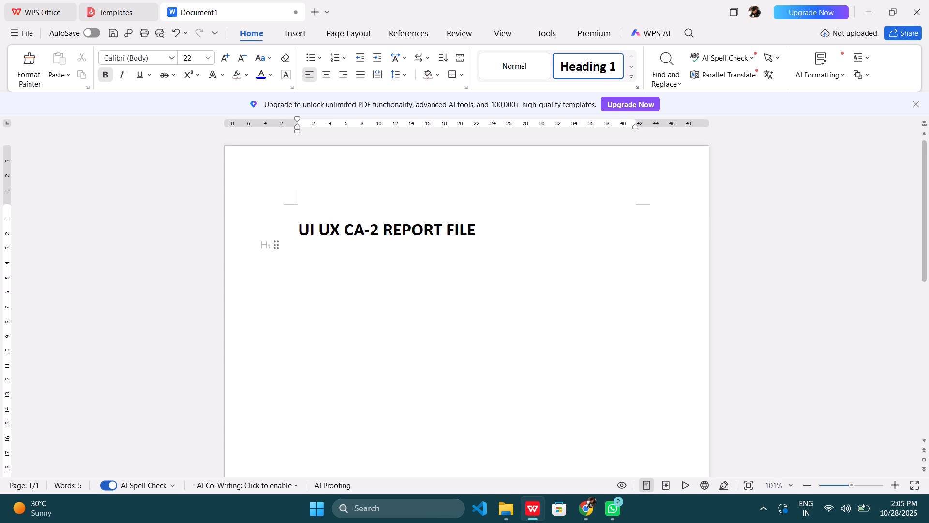
Shift the title toward the page's centre with eight leading spaces and start a new line below it.
{"action": "left_click", "coordinate": [296, 235]}
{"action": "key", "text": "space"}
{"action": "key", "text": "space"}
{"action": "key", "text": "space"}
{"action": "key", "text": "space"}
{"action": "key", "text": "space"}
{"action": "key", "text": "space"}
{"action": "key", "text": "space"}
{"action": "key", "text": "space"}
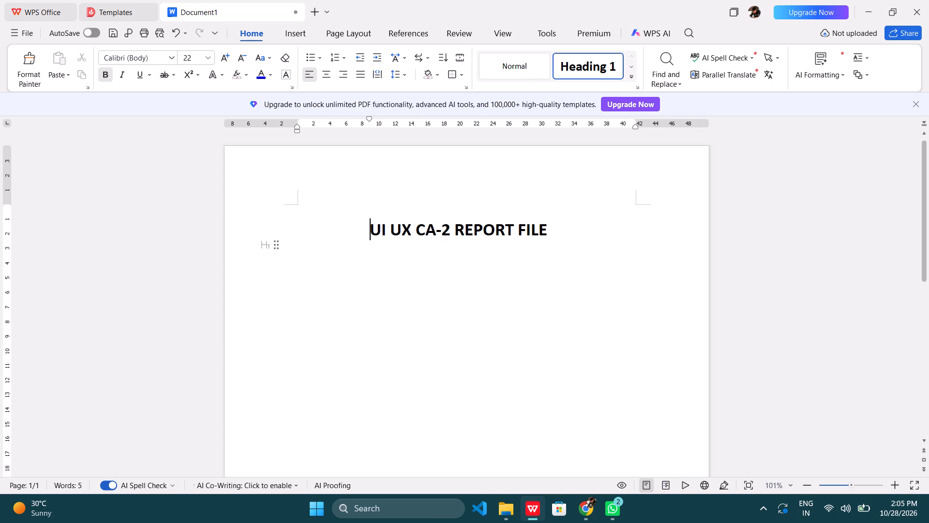
{"action": "left_click", "coordinate": [571, 223]}
{"action": "key", "text": "Return"}
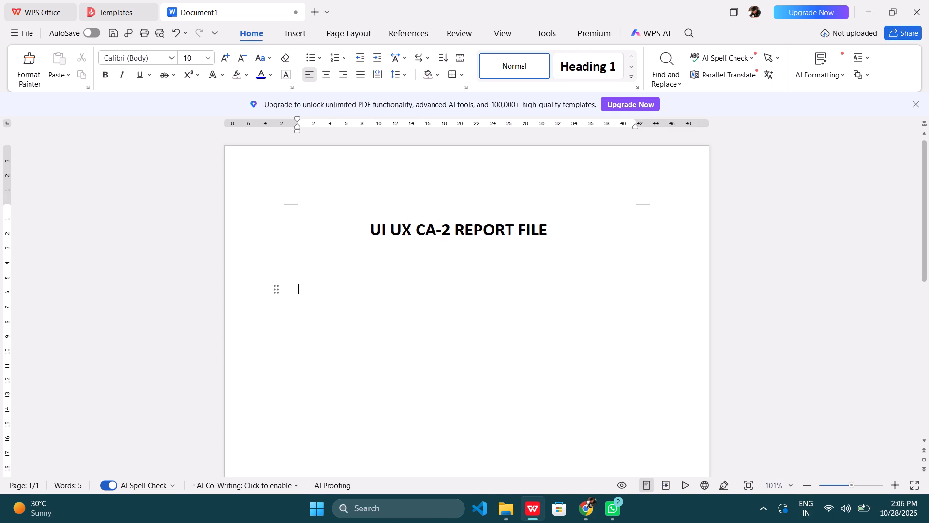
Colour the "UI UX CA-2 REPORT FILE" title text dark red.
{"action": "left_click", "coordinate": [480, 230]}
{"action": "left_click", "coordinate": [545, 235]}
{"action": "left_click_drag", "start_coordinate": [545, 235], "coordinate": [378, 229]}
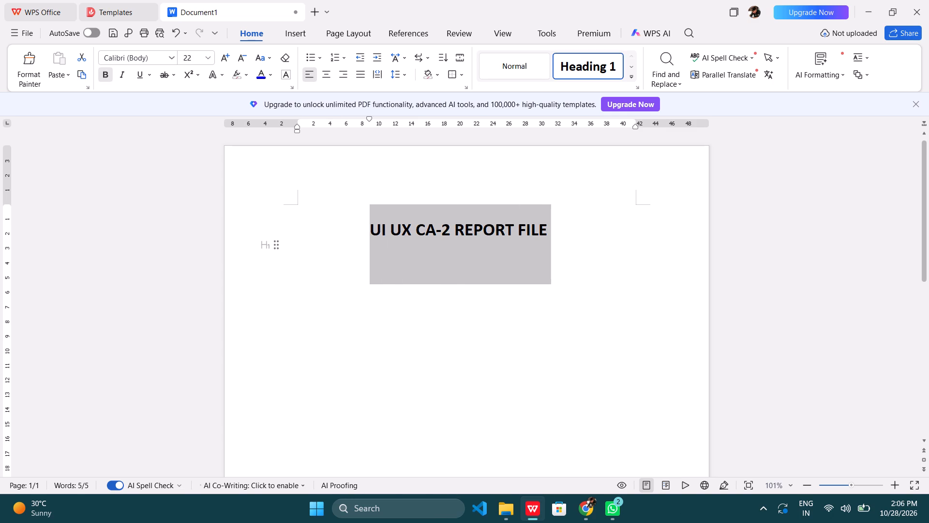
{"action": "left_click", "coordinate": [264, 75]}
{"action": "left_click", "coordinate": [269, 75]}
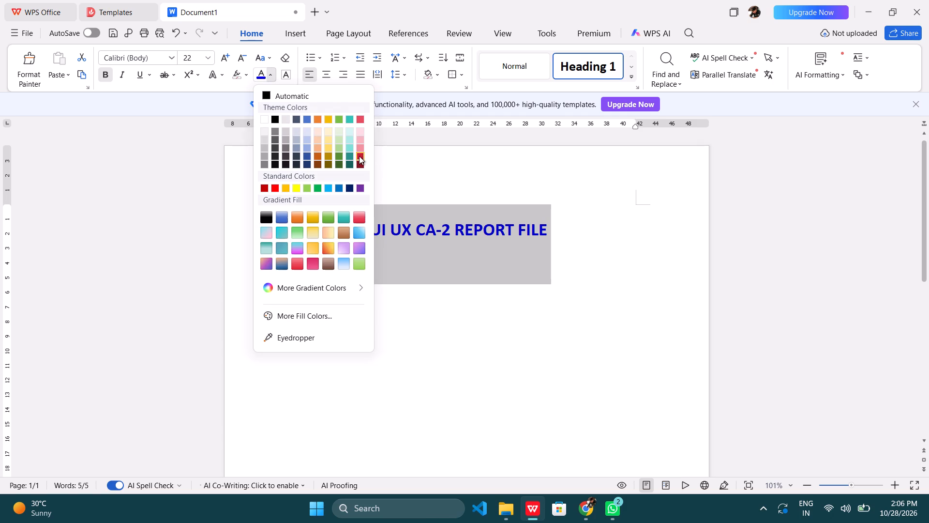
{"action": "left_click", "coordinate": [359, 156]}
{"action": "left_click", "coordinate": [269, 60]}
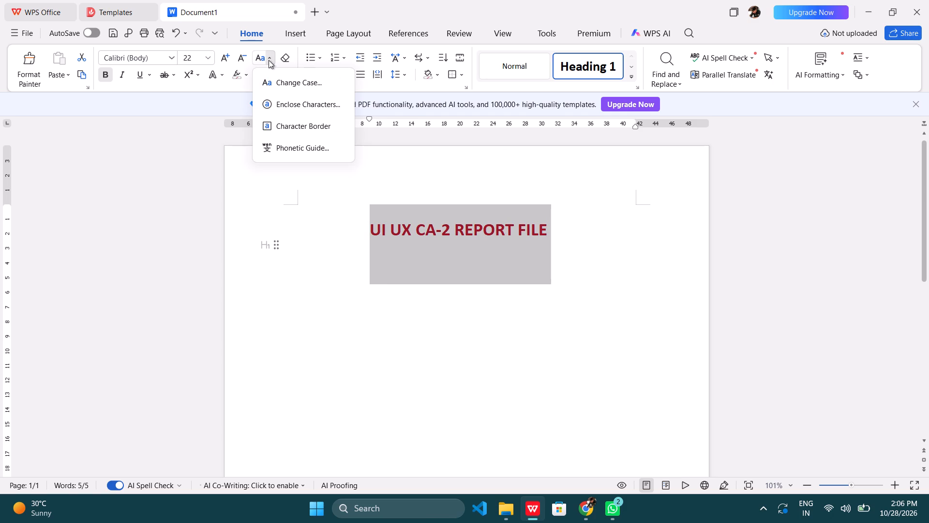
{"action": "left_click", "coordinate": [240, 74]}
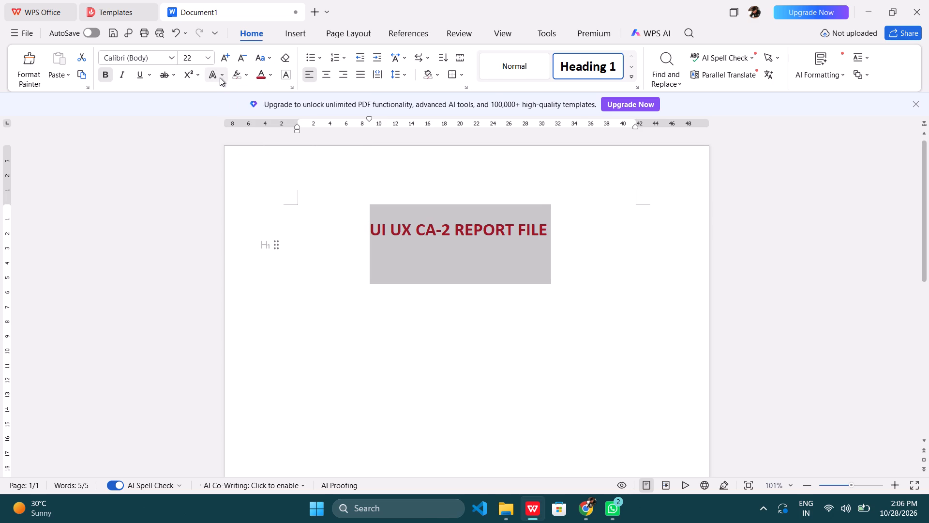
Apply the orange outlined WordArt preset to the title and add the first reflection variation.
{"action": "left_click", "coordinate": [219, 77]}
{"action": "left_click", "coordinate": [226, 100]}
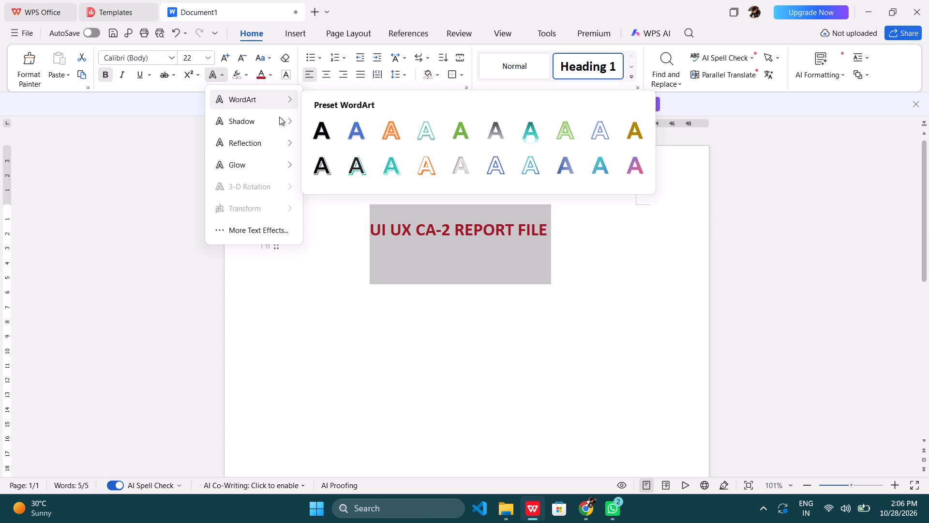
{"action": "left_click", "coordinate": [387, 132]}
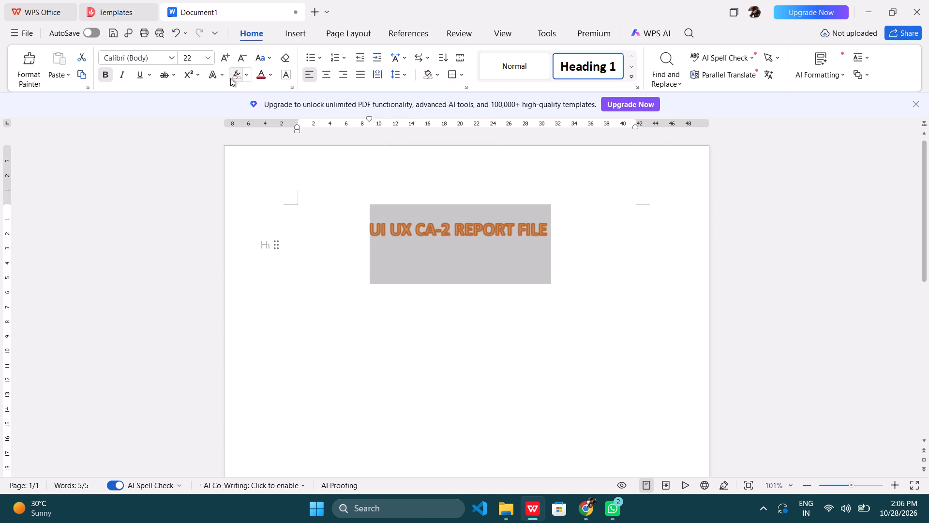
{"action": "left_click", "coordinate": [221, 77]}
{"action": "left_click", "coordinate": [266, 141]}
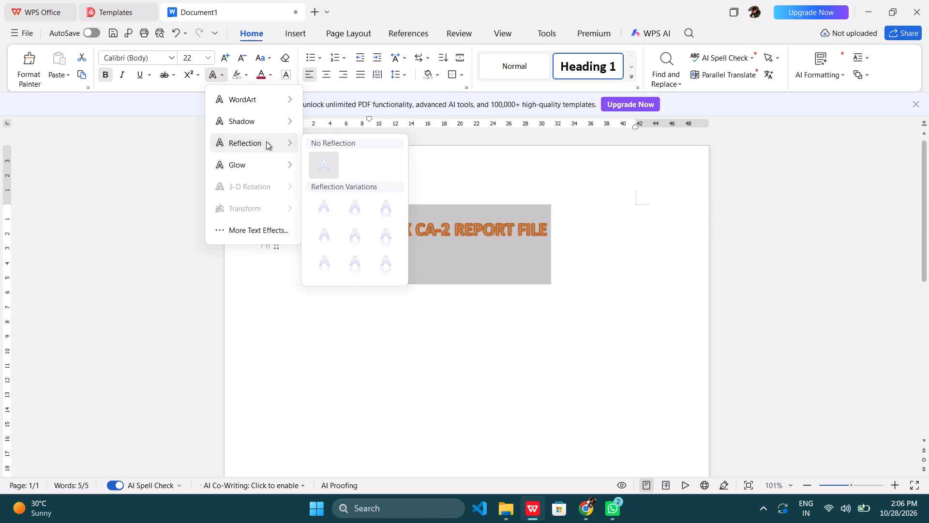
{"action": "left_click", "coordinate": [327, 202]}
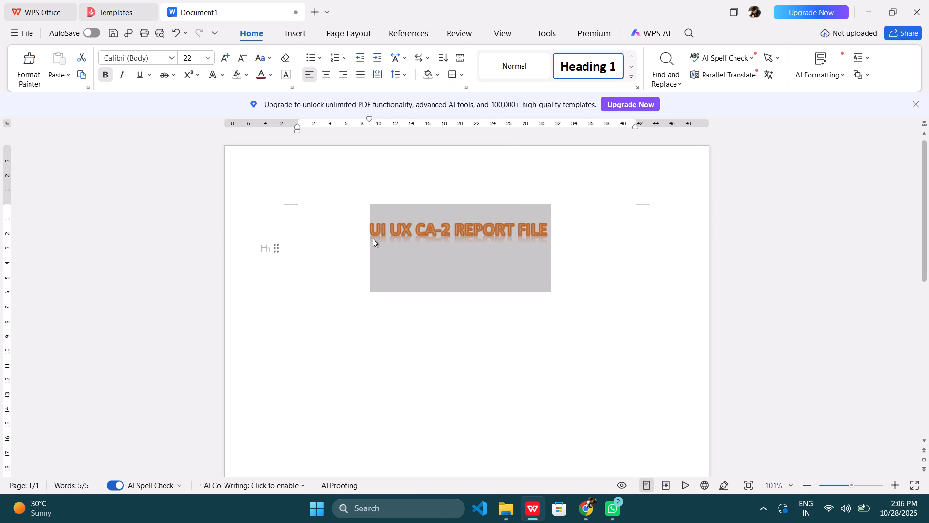
Apply the black WordArt preset with a shadow to the title.
{"action": "left_click", "coordinate": [214, 77]}
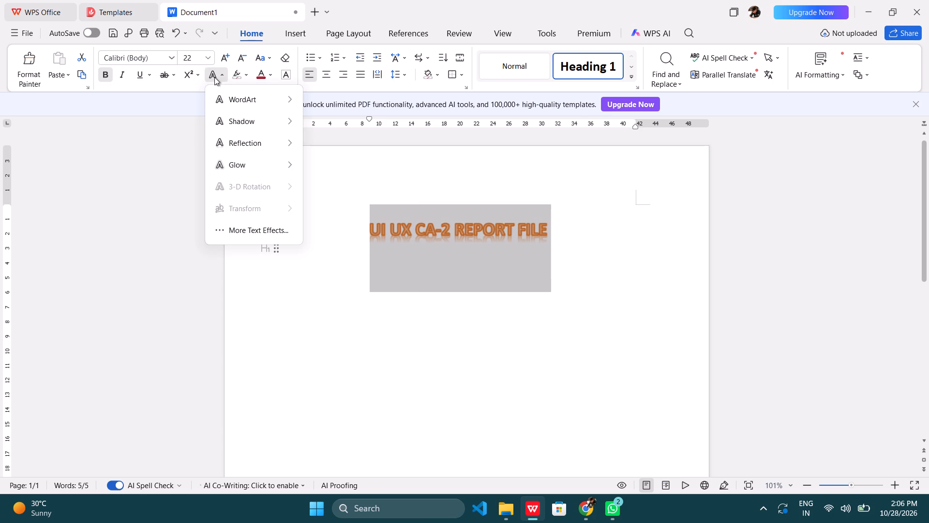
{"action": "left_click", "coordinate": [232, 108]}
{"action": "left_click", "coordinate": [324, 159]}
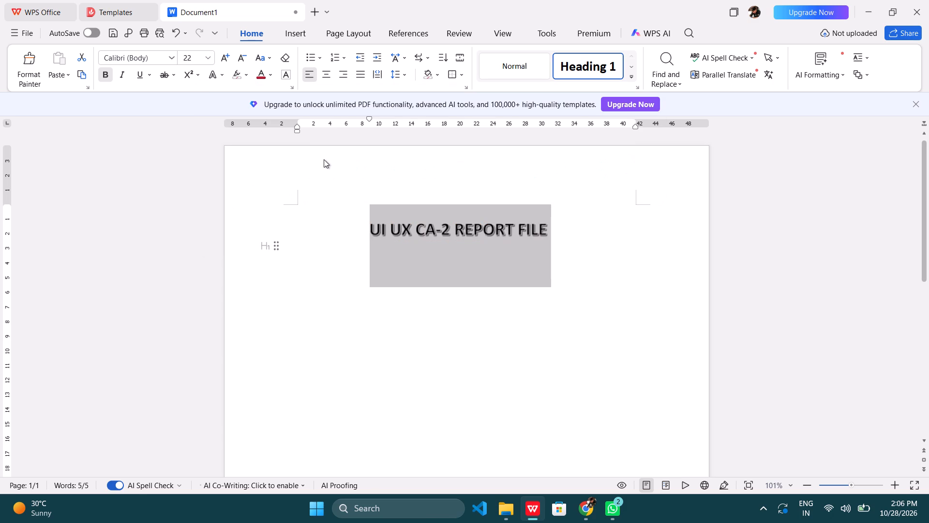
{"action": "left_click", "coordinate": [479, 316]}
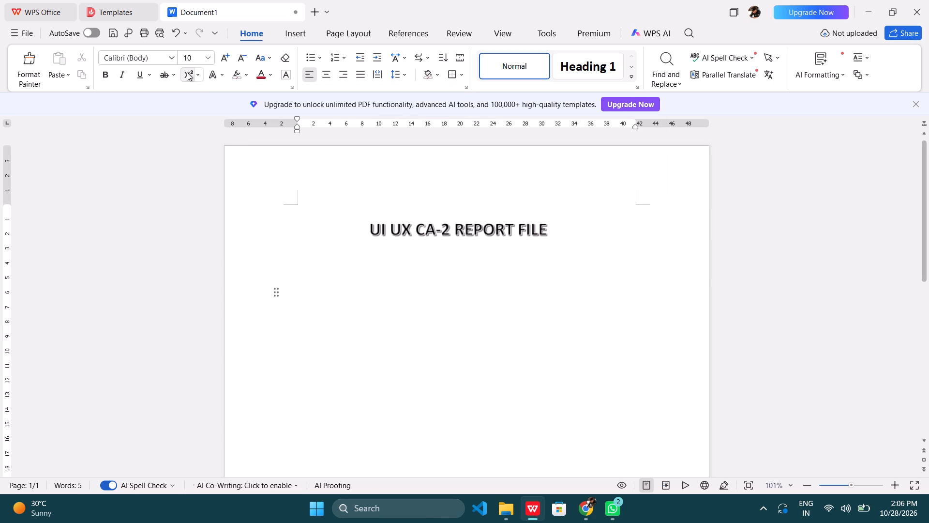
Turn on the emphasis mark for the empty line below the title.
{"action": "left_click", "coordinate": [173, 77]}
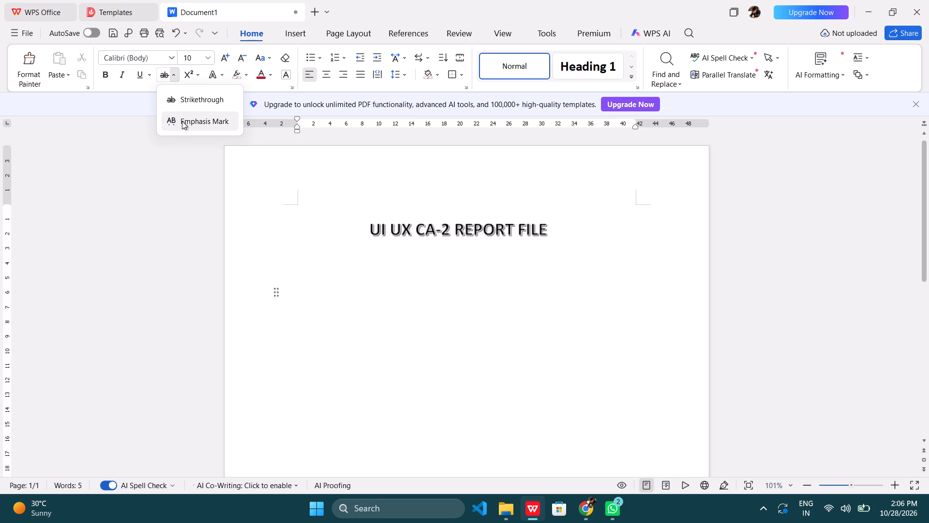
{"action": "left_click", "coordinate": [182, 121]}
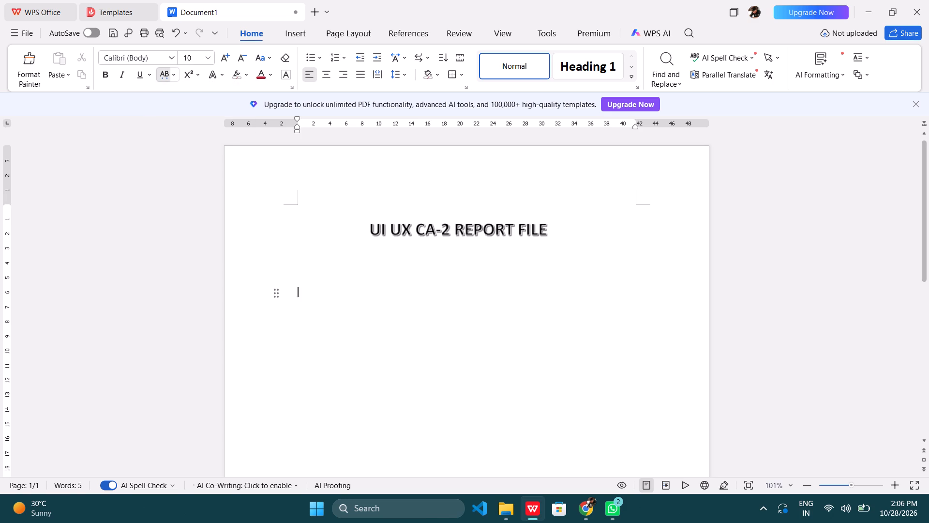
Try a double underline on the title and replace it with a wavy underline, keeping the text bold.
{"action": "left_click_drag", "start_coordinate": [546, 231], "coordinate": [367, 227]}
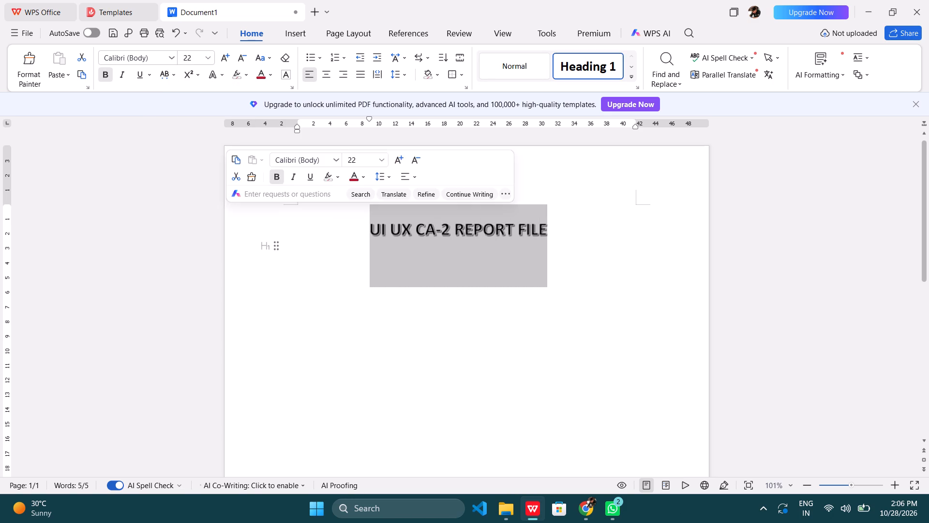
{"action": "left_click", "coordinate": [139, 77]}
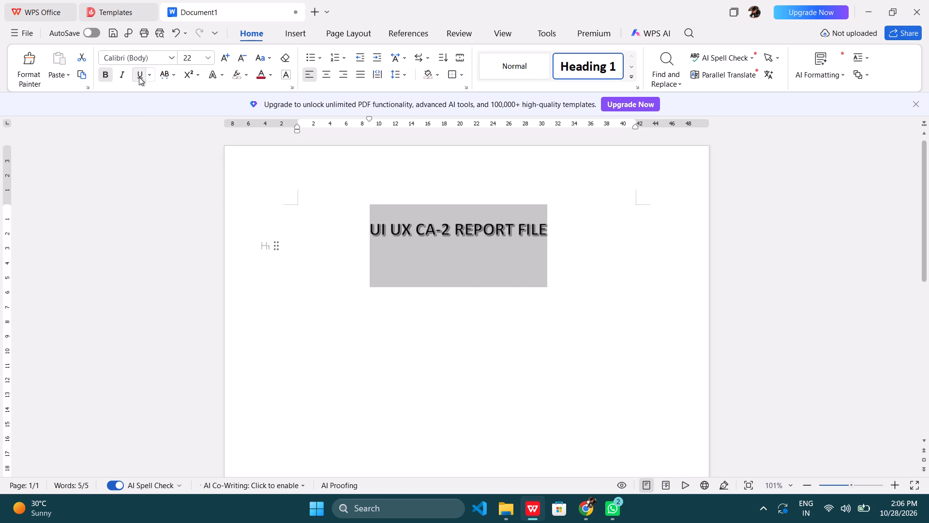
{"action": "left_click", "coordinate": [149, 76]}
{"action": "left_click", "coordinate": [158, 106]}
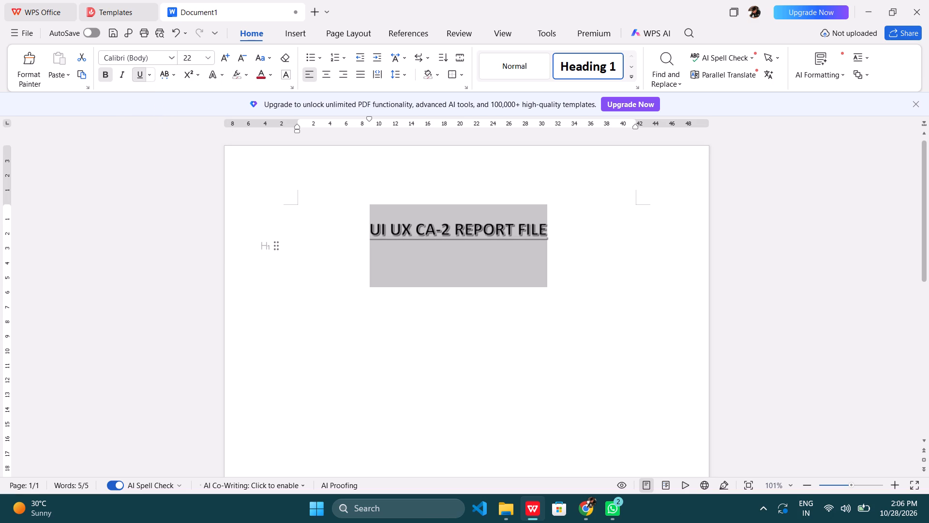
{"action": "left_click", "coordinate": [151, 77]}
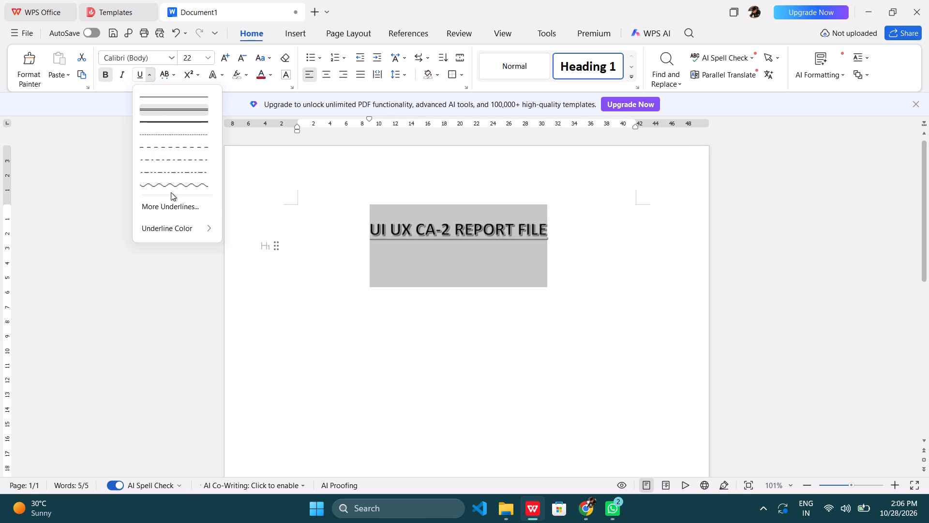
{"action": "left_click", "coordinate": [170, 185]}
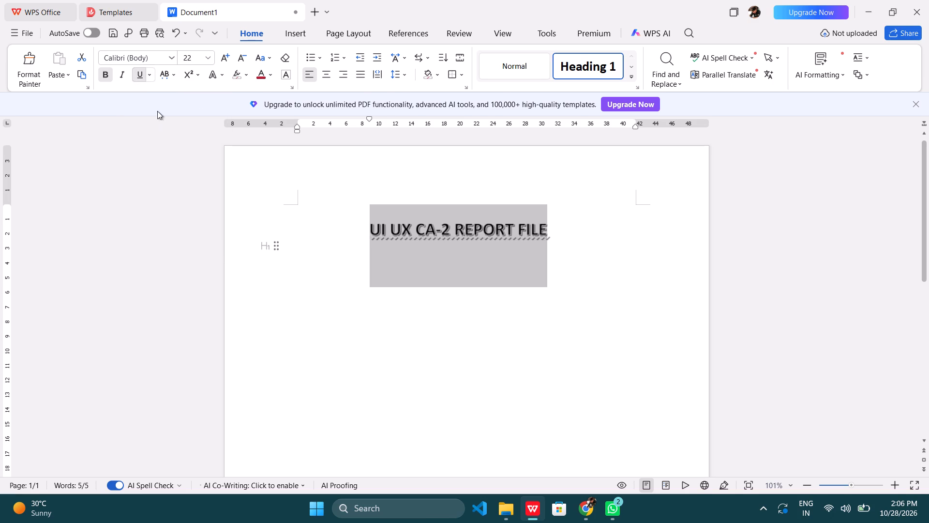
{"action": "left_click", "coordinate": [107, 75]}
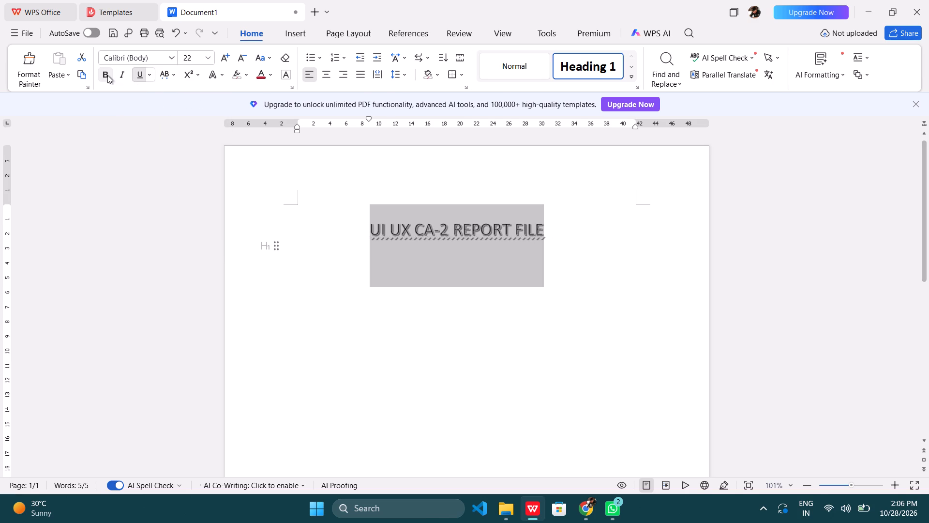
{"action": "left_click", "coordinate": [107, 75]}
Change the title's font to Arial Black.
{"action": "left_click", "coordinate": [151, 166]}
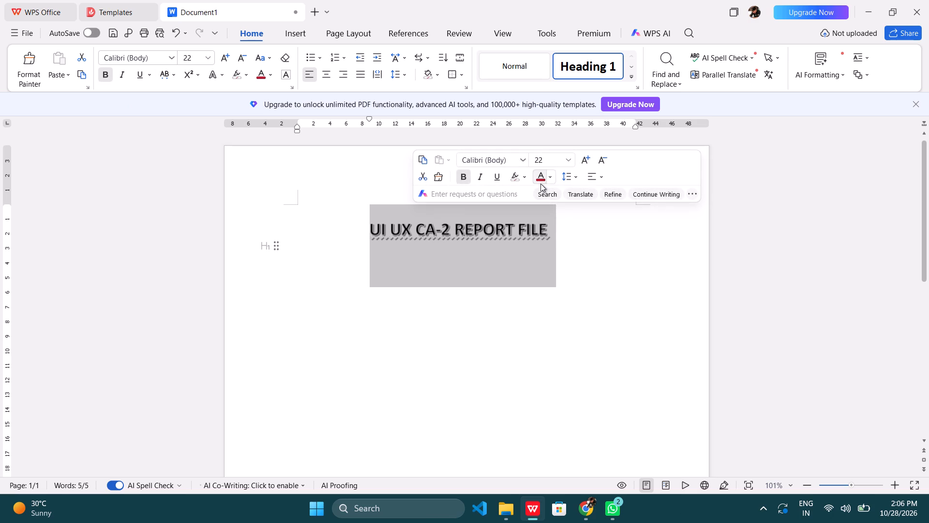
{"action": "left_click", "coordinate": [524, 163]}
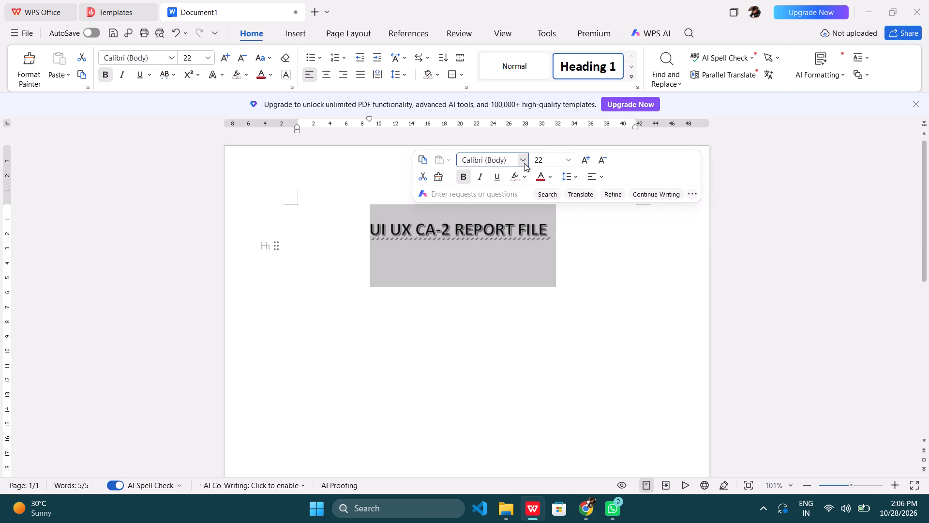
{"action": "left_click", "coordinate": [524, 163]}
{"action": "left_click", "coordinate": [524, 163]}
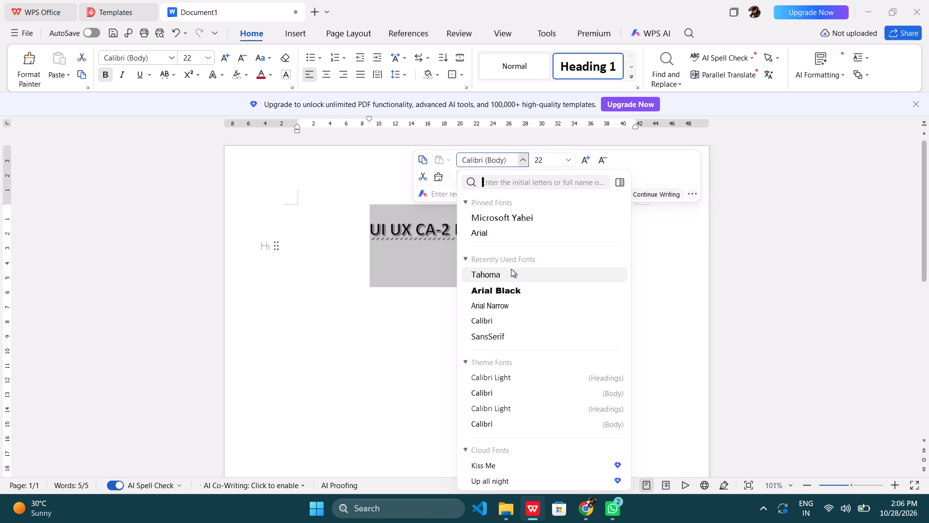
{"action": "left_click", "coordinate": [508, 292]}
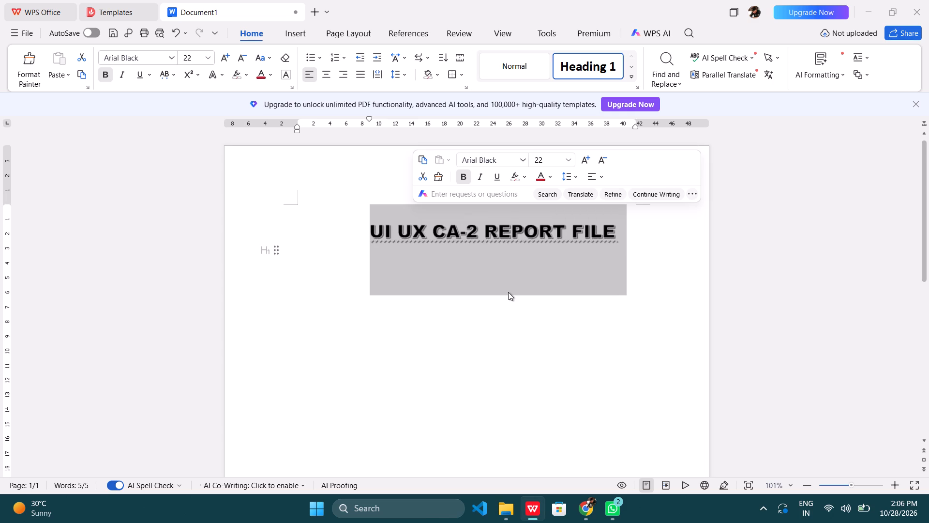
{"action": "left_click", "coordinate": [528, 351]}
Re-centre the title by replacing its leading indent with five spaces.
{"action": "scroll", "coordinate": [528, 351], "scroll_direction": "down", "scroll_amount": 1}
{"action": "left_click", "coordinate": [473, 210]}
{"action": "left_click", "coordinate": [373, 218]}
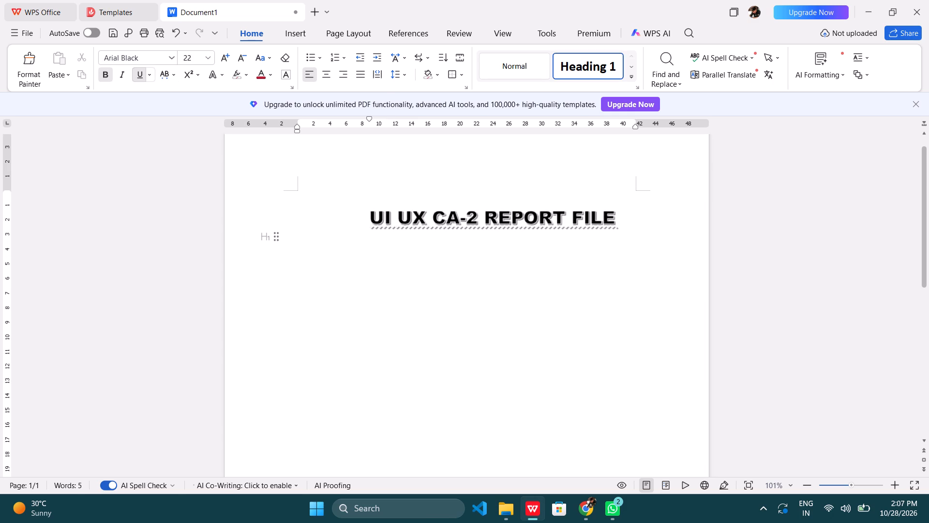
{"action": "key", "text": "BackSpace"}
{"action": "key", "text": "BackSpace"}
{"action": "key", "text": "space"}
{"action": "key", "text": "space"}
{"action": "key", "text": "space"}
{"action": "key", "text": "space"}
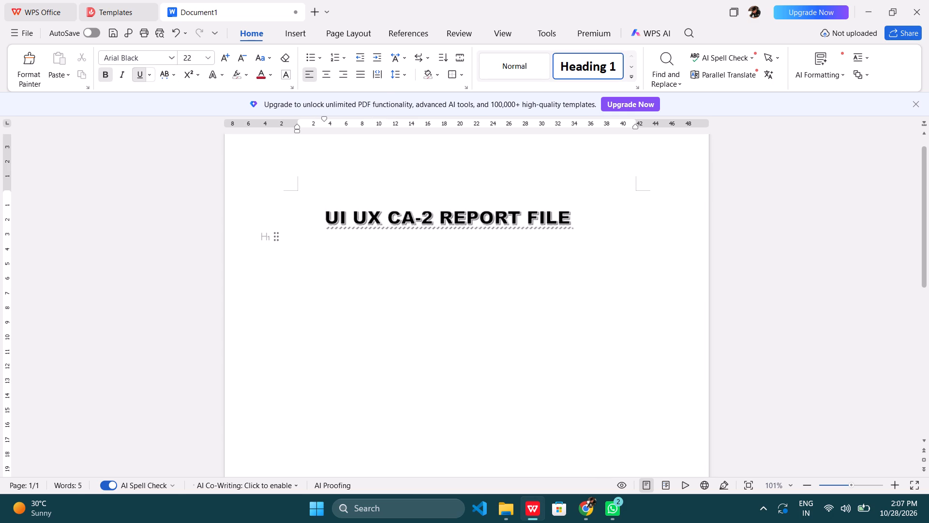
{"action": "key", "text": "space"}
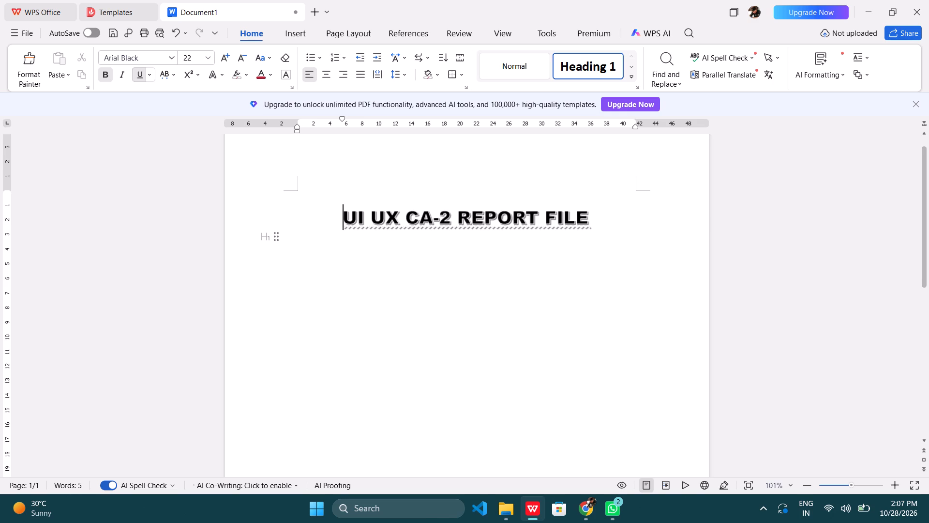
Below the title, add a "NAME:-" line with the student's name and a "ROLL NO. :-" line.
{"action": "left_click", "coordinate": [617, 226]}
{"action": "key", "text": "Return"}
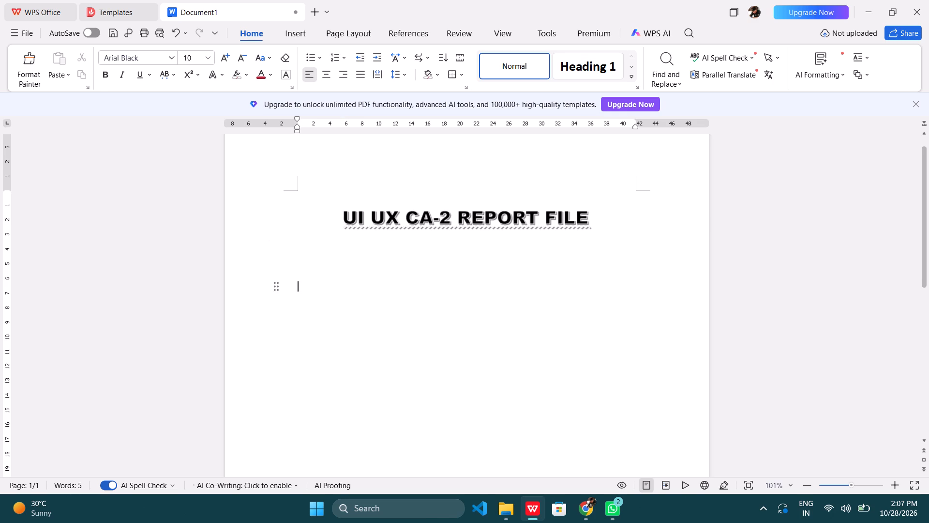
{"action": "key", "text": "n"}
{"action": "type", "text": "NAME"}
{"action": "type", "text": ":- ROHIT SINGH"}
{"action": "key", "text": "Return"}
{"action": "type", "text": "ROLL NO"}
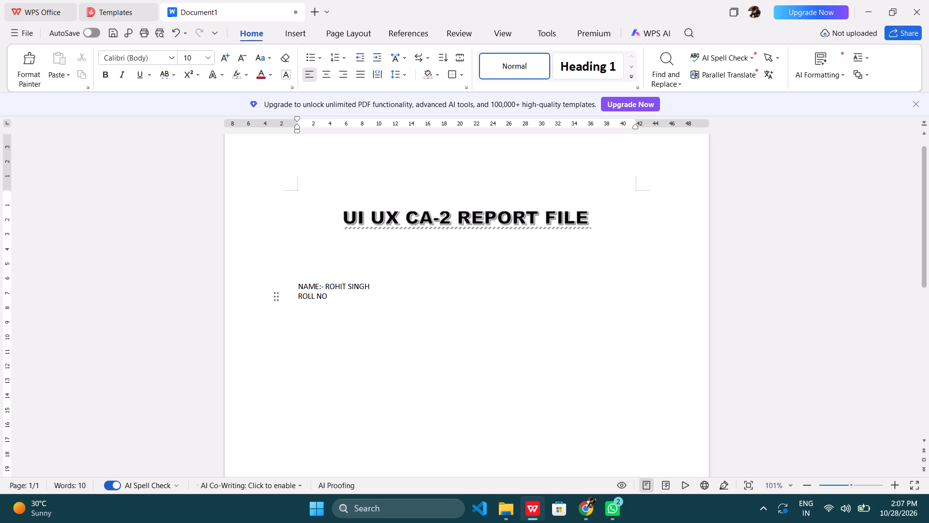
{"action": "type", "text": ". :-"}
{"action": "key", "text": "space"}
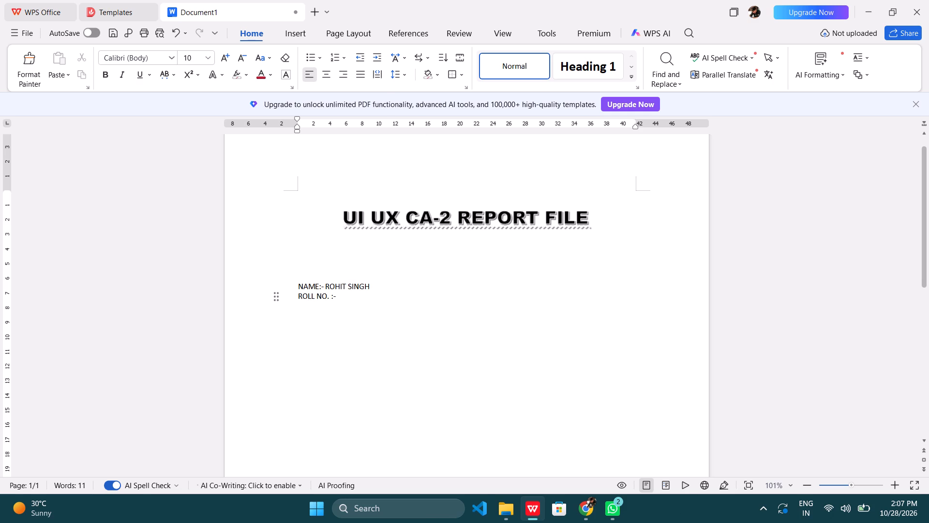
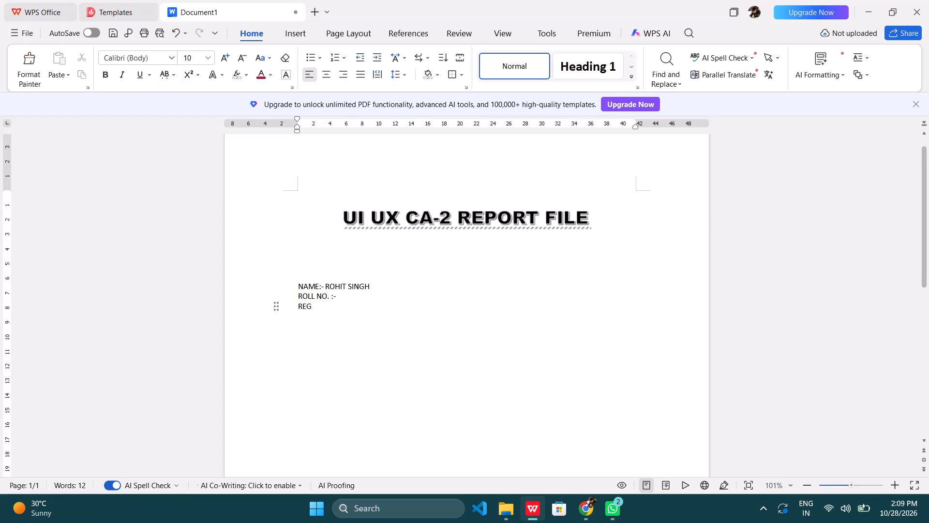
Complete the "REG. NO:-" line below the roll number with the student's registration number and start a new line.
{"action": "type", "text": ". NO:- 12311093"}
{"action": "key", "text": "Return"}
Add a "FACULTY:-" line with the faculty member's name followed by empty parentheses.
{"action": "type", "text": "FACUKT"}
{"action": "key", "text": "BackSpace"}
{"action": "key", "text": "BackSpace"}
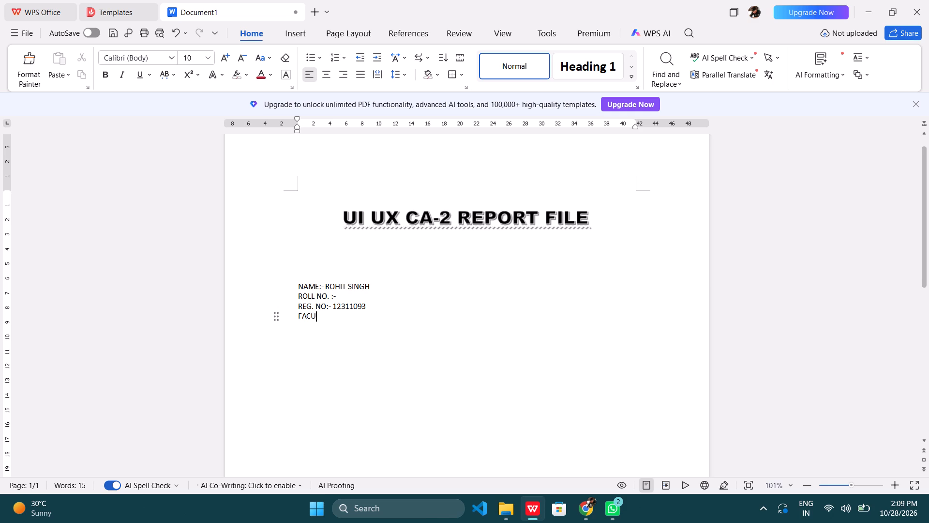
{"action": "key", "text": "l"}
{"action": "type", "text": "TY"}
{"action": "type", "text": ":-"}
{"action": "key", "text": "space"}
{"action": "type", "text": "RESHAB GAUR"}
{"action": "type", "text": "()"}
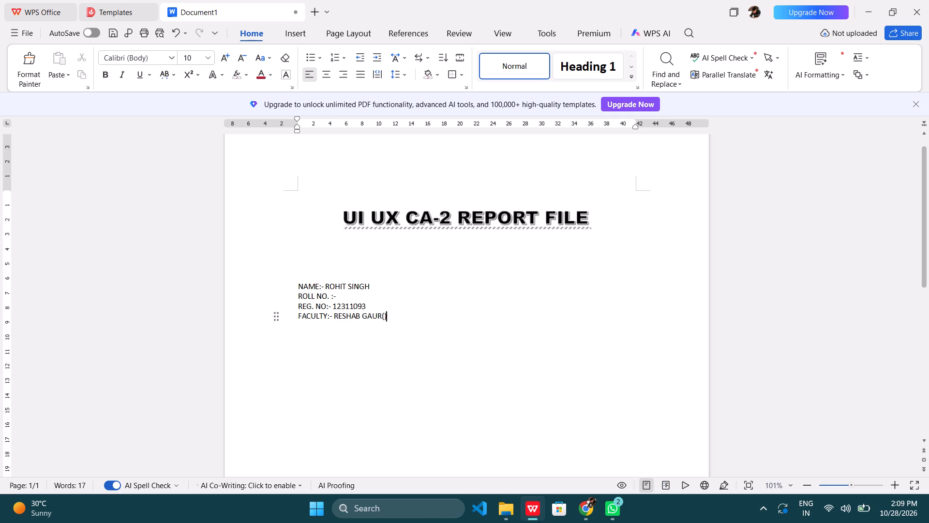
Insert the honorific "MR. " before the faculty member's name and return to the parentheses.
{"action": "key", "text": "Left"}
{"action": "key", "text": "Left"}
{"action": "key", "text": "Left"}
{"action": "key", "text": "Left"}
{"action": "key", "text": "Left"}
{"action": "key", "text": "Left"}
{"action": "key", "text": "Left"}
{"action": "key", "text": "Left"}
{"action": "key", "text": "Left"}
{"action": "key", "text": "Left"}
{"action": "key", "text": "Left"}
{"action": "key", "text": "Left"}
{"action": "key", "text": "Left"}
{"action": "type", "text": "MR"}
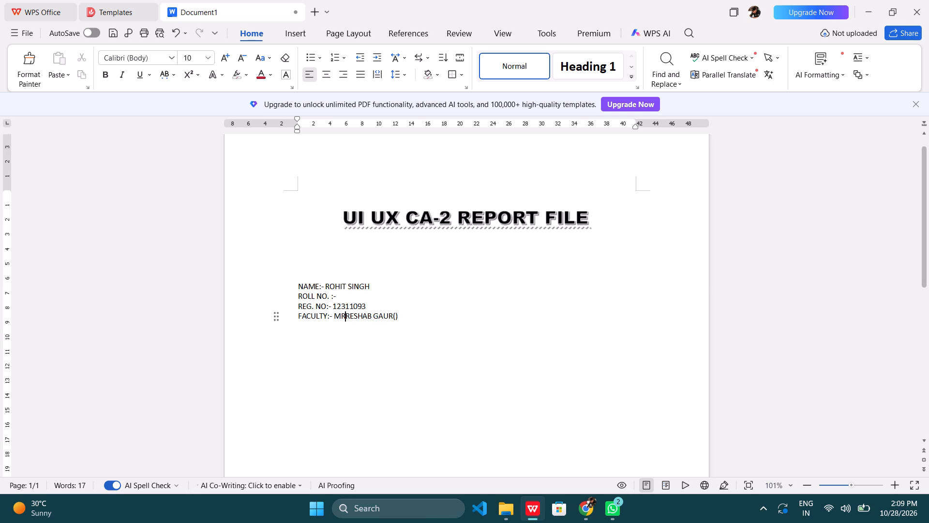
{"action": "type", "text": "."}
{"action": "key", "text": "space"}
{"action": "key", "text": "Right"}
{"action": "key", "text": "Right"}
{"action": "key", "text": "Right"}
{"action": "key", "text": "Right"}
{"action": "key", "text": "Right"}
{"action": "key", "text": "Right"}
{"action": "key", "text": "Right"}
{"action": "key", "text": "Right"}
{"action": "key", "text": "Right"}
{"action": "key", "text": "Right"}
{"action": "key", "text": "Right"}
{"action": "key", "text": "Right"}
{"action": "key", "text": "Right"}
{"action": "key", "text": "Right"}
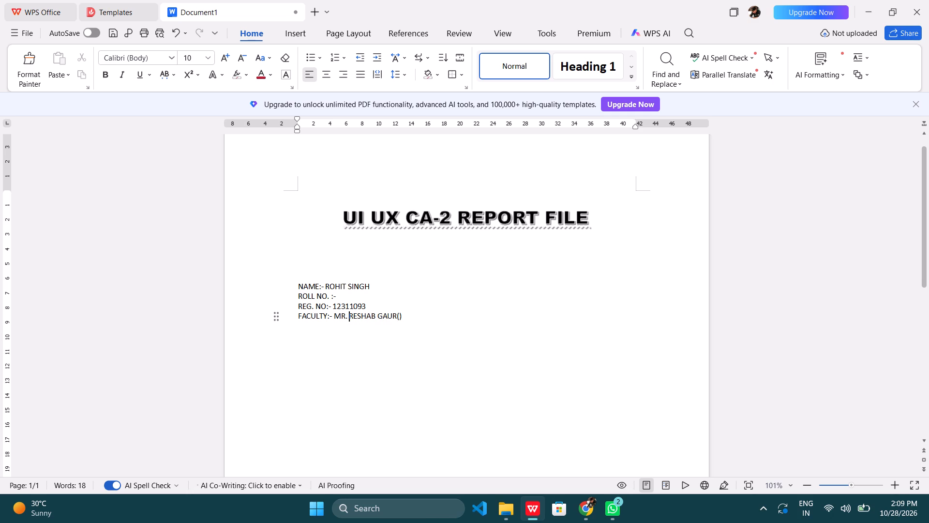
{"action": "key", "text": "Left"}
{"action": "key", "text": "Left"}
Replace the space between "UI" and "UX" in the title with a hyphen so it reads "UI-UX".
{"action": "left_click", "coordinate": [376, 215]}
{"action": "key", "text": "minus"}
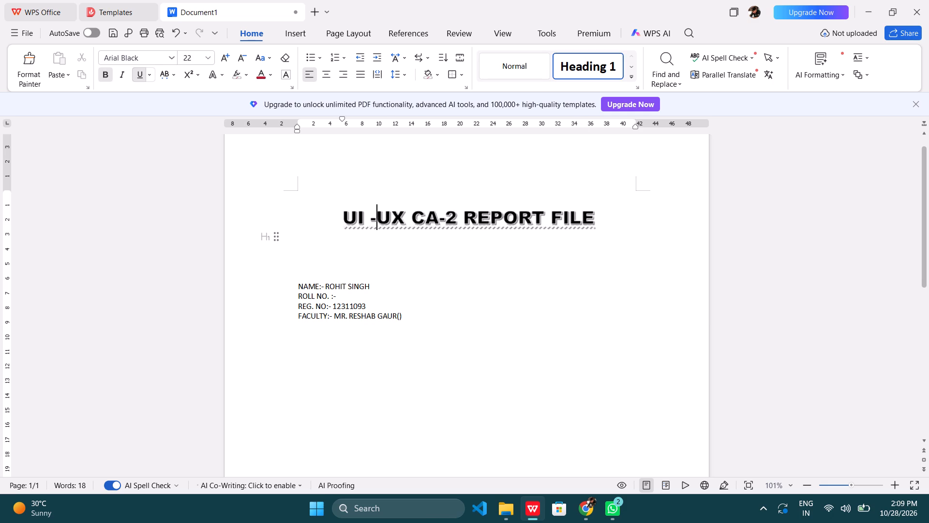
{"action": "key", "text": "Left"}
{"action": "key", "text": "BackSpace"}
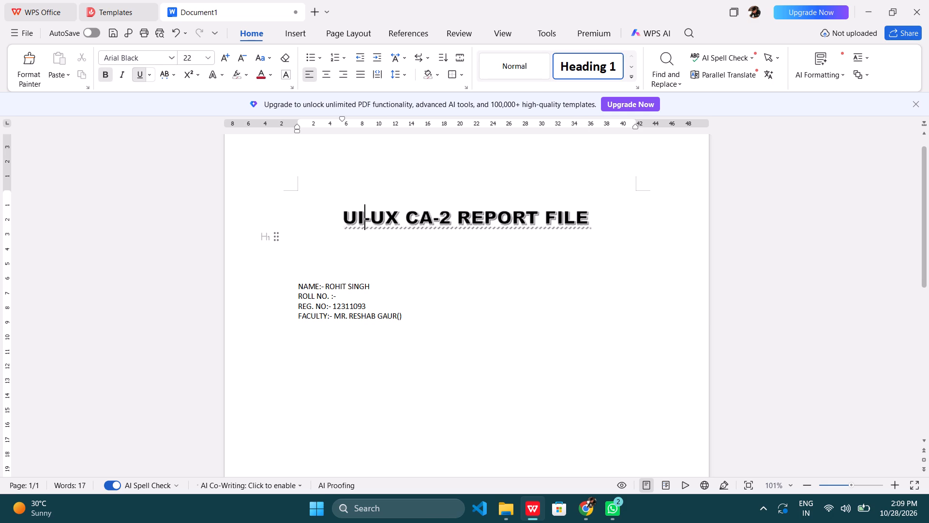
Place the text cursor at the end of the "FACULTY:-" line to continue editing there.
{"action": "left_click", "coordinate": [415, 321]}
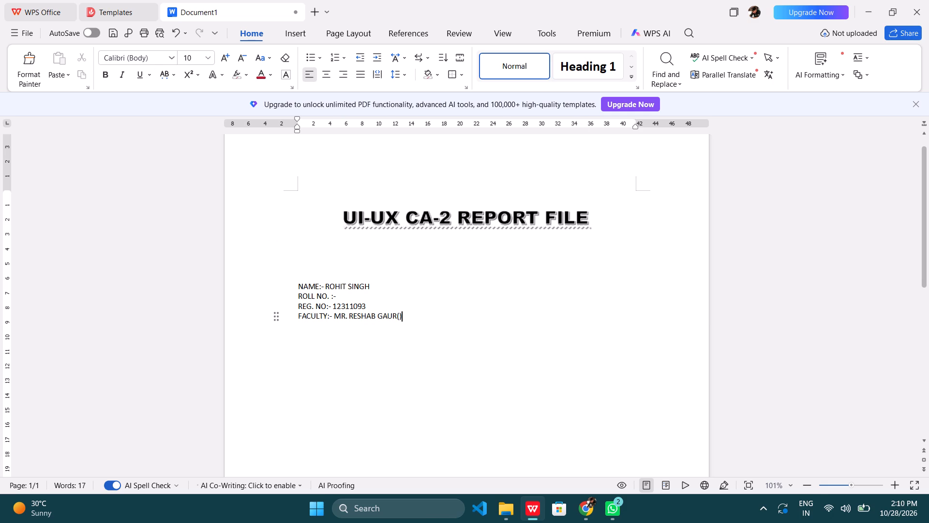
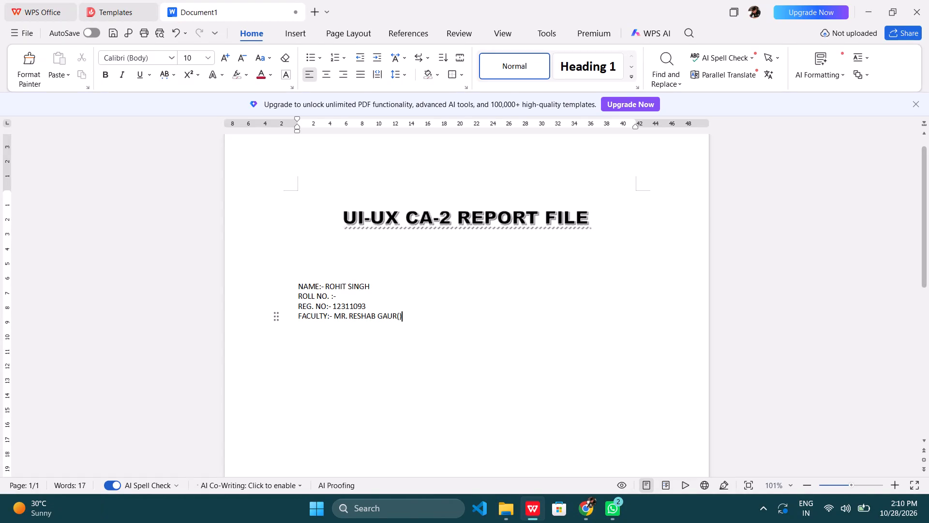
Insert an empty line between the title and the NAME line.
{"action": "left_click", "coordinate": [602, 224]}
{"action": "key", "text": "Return"}
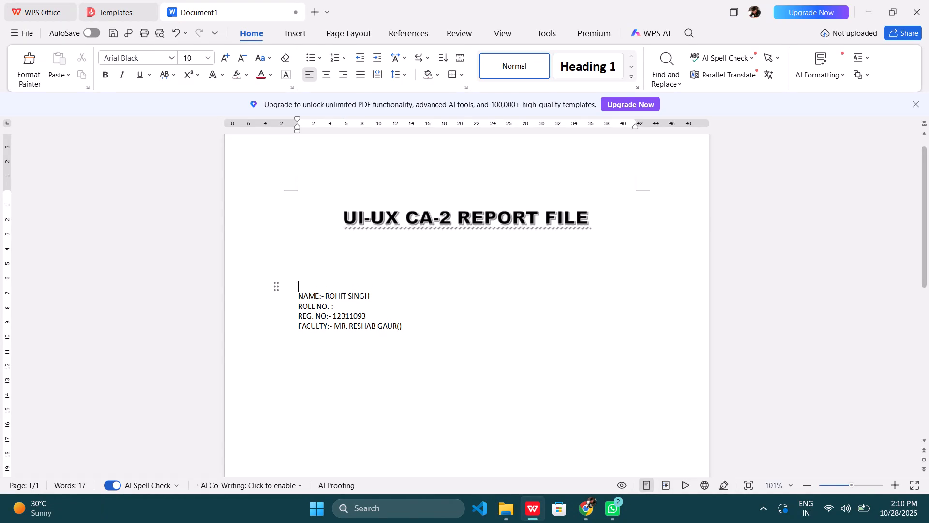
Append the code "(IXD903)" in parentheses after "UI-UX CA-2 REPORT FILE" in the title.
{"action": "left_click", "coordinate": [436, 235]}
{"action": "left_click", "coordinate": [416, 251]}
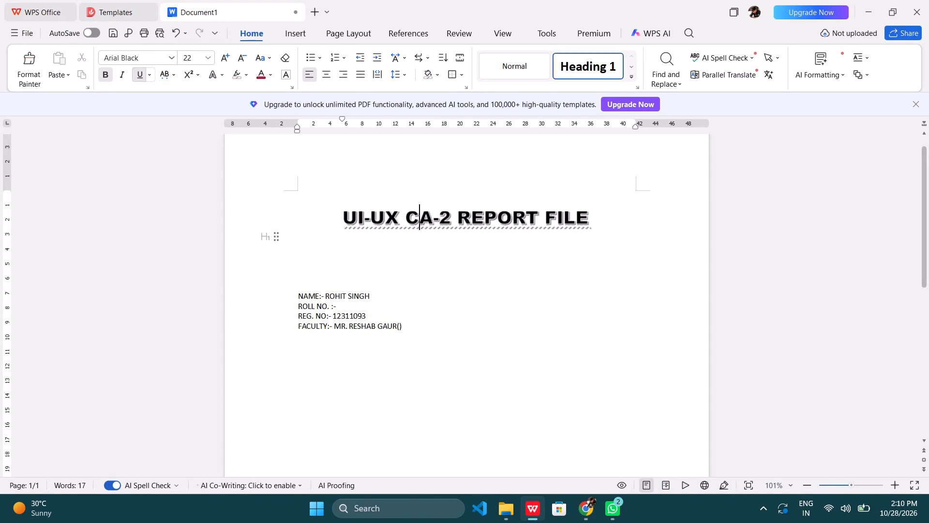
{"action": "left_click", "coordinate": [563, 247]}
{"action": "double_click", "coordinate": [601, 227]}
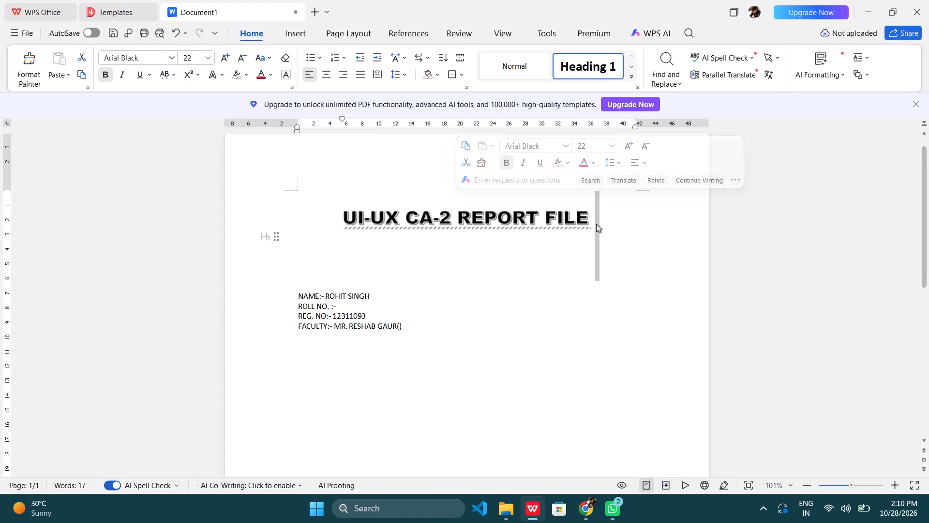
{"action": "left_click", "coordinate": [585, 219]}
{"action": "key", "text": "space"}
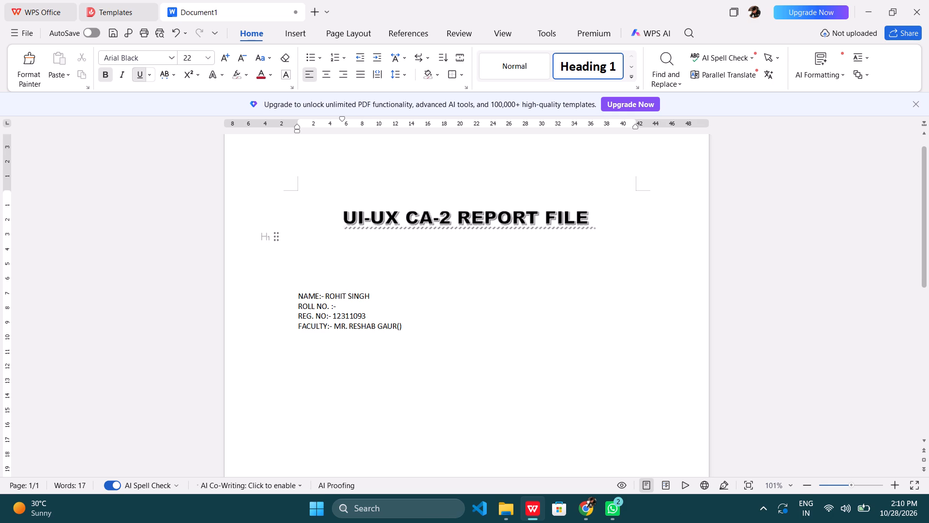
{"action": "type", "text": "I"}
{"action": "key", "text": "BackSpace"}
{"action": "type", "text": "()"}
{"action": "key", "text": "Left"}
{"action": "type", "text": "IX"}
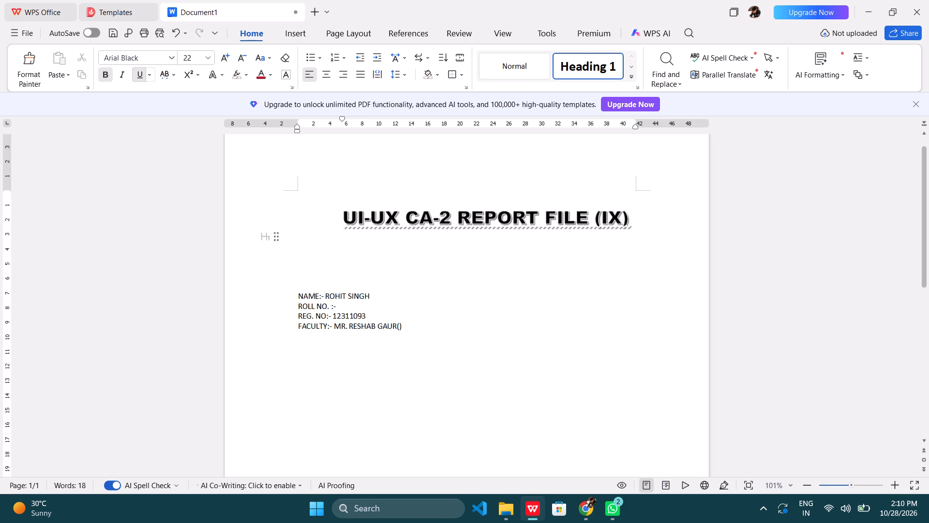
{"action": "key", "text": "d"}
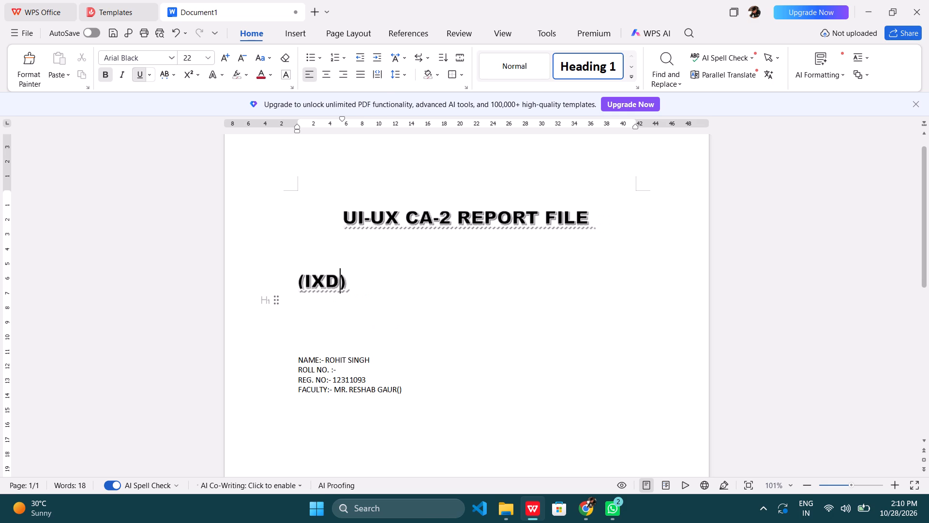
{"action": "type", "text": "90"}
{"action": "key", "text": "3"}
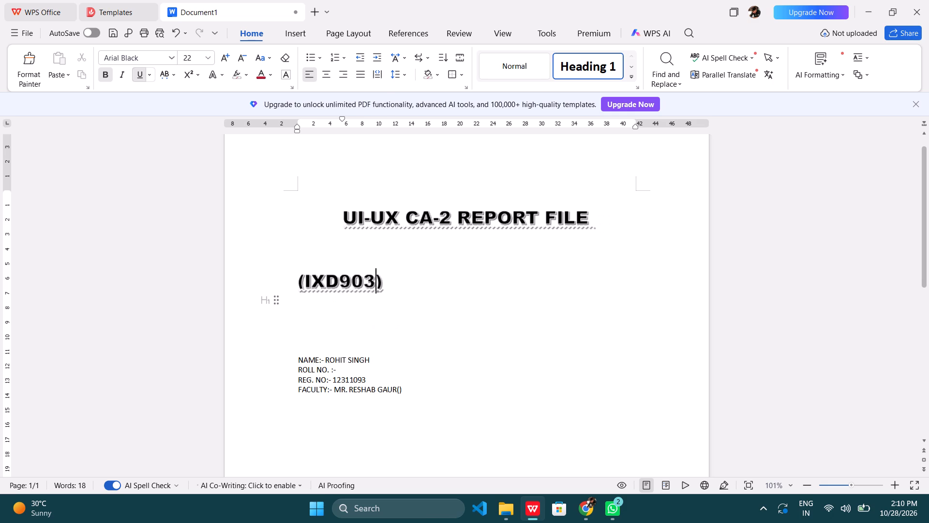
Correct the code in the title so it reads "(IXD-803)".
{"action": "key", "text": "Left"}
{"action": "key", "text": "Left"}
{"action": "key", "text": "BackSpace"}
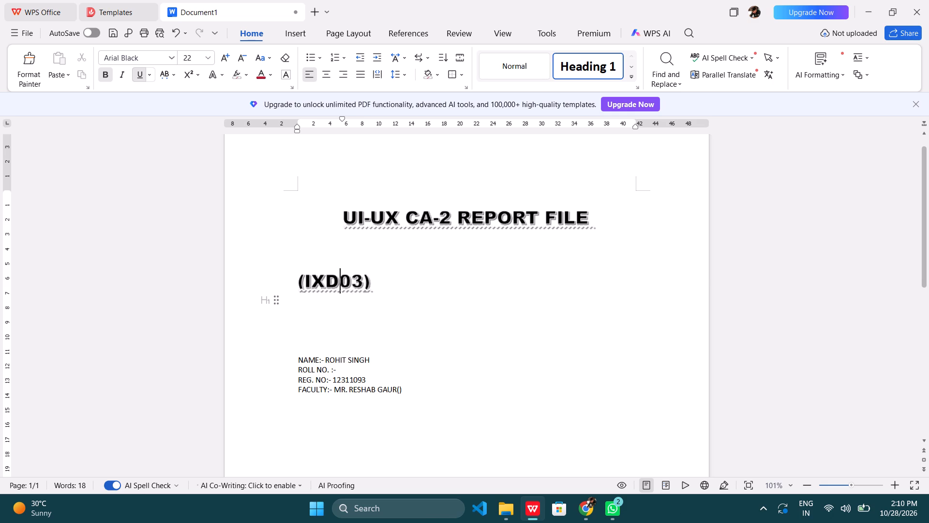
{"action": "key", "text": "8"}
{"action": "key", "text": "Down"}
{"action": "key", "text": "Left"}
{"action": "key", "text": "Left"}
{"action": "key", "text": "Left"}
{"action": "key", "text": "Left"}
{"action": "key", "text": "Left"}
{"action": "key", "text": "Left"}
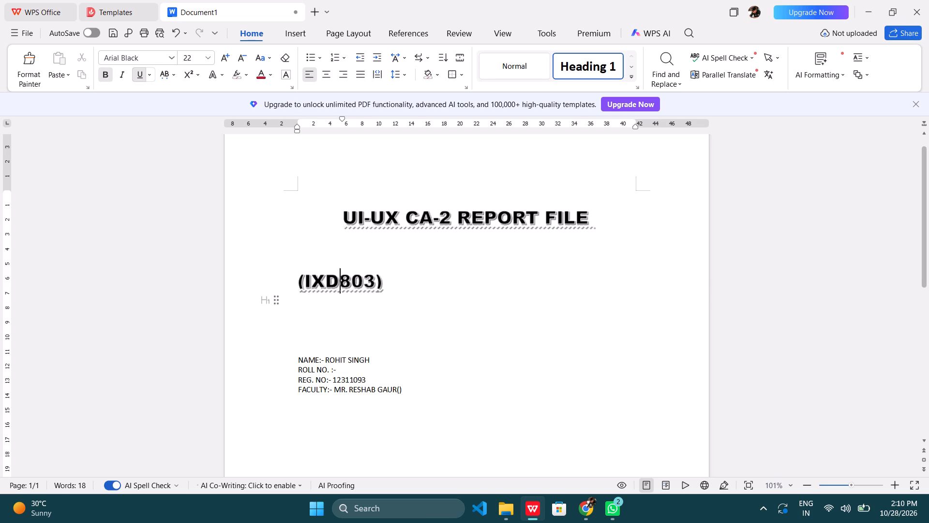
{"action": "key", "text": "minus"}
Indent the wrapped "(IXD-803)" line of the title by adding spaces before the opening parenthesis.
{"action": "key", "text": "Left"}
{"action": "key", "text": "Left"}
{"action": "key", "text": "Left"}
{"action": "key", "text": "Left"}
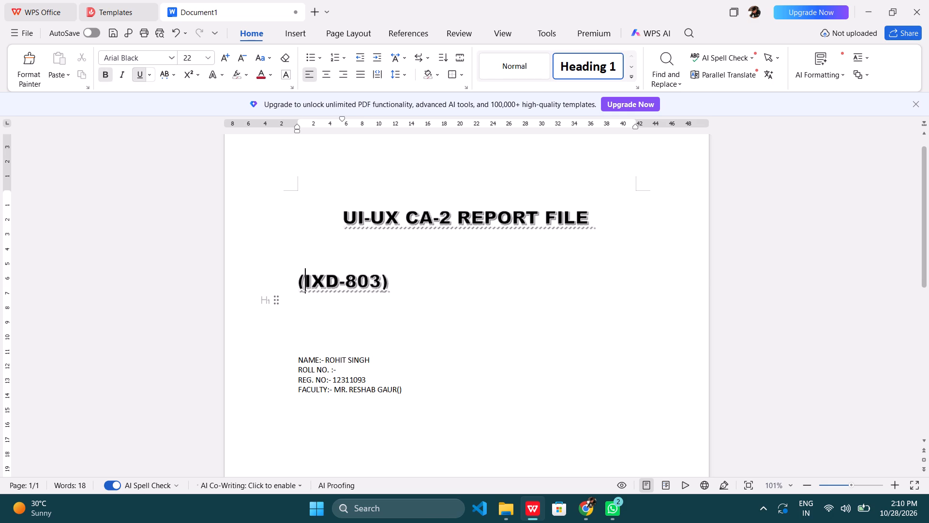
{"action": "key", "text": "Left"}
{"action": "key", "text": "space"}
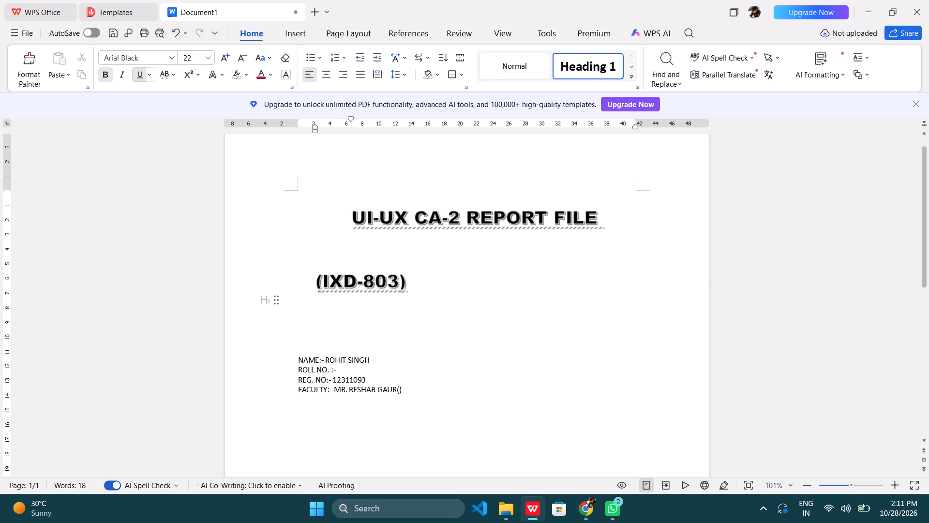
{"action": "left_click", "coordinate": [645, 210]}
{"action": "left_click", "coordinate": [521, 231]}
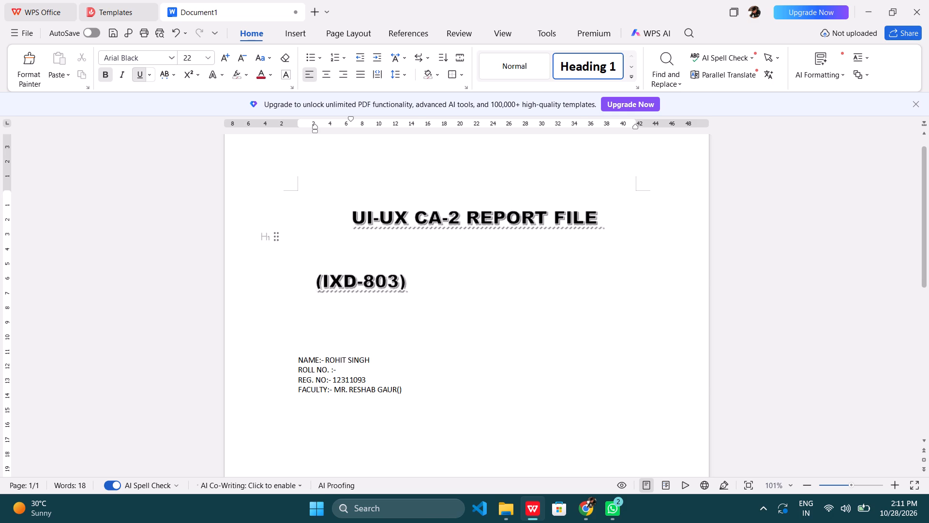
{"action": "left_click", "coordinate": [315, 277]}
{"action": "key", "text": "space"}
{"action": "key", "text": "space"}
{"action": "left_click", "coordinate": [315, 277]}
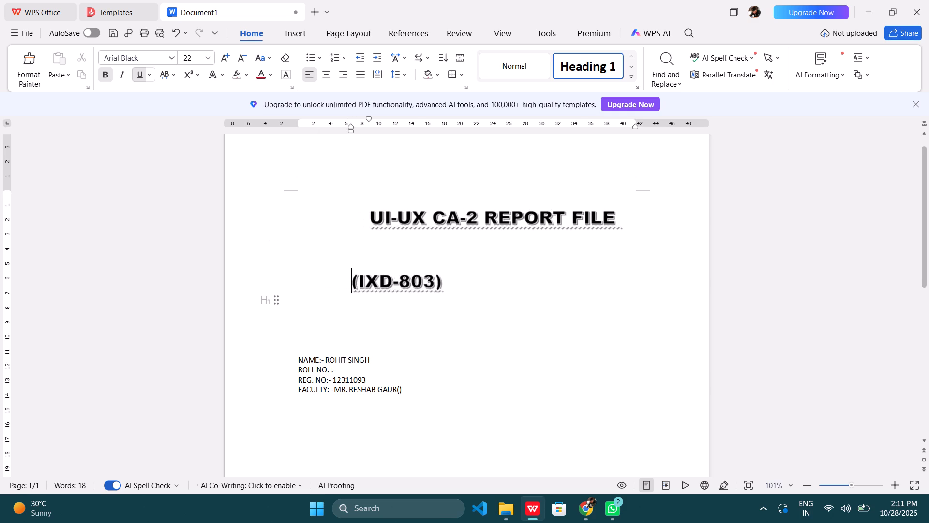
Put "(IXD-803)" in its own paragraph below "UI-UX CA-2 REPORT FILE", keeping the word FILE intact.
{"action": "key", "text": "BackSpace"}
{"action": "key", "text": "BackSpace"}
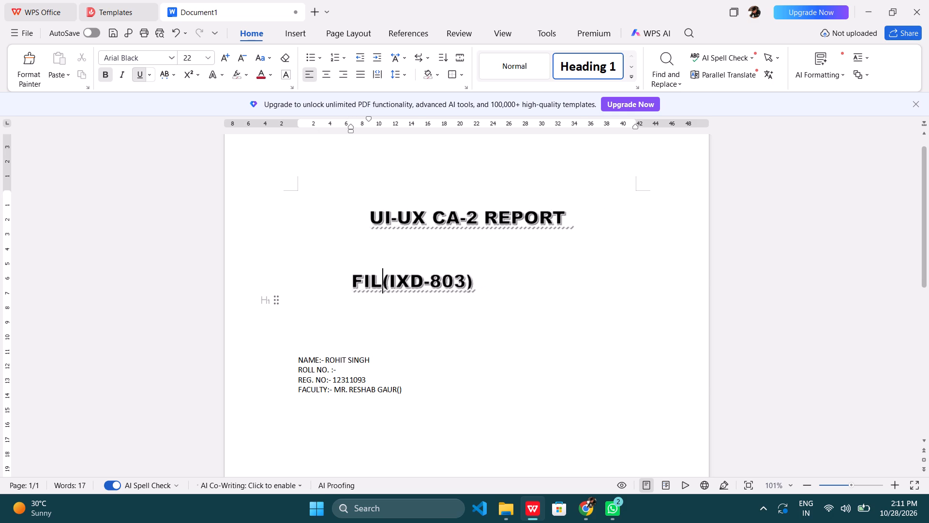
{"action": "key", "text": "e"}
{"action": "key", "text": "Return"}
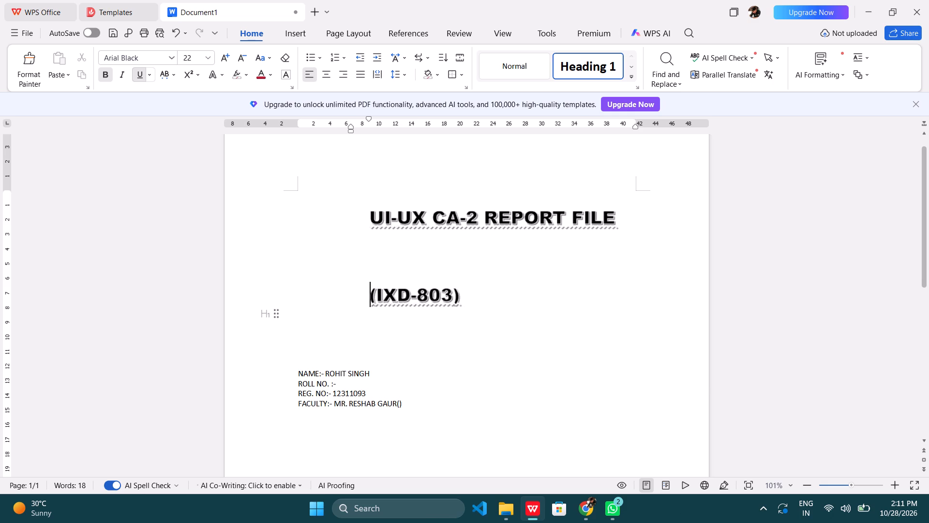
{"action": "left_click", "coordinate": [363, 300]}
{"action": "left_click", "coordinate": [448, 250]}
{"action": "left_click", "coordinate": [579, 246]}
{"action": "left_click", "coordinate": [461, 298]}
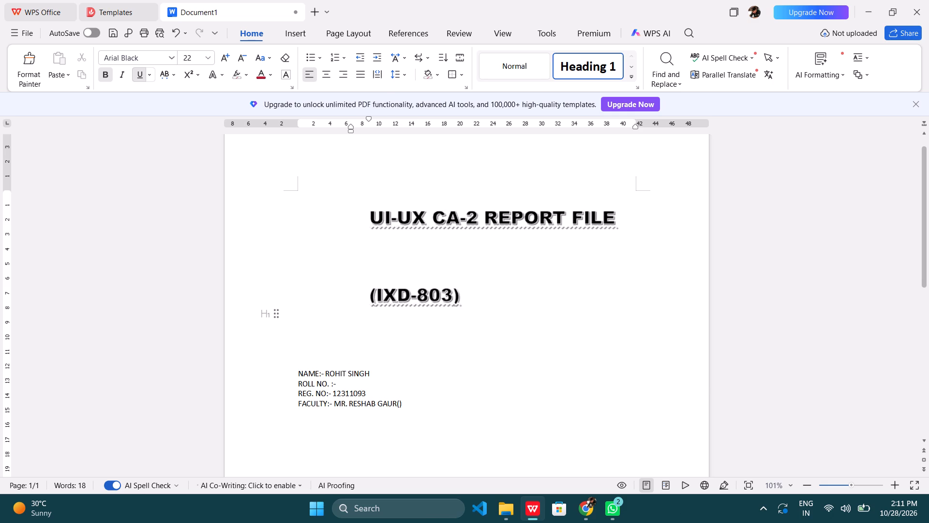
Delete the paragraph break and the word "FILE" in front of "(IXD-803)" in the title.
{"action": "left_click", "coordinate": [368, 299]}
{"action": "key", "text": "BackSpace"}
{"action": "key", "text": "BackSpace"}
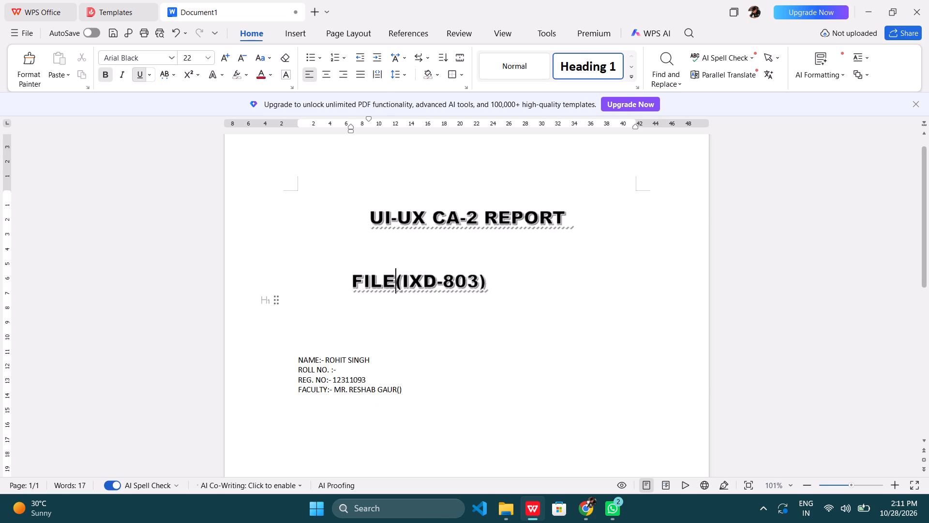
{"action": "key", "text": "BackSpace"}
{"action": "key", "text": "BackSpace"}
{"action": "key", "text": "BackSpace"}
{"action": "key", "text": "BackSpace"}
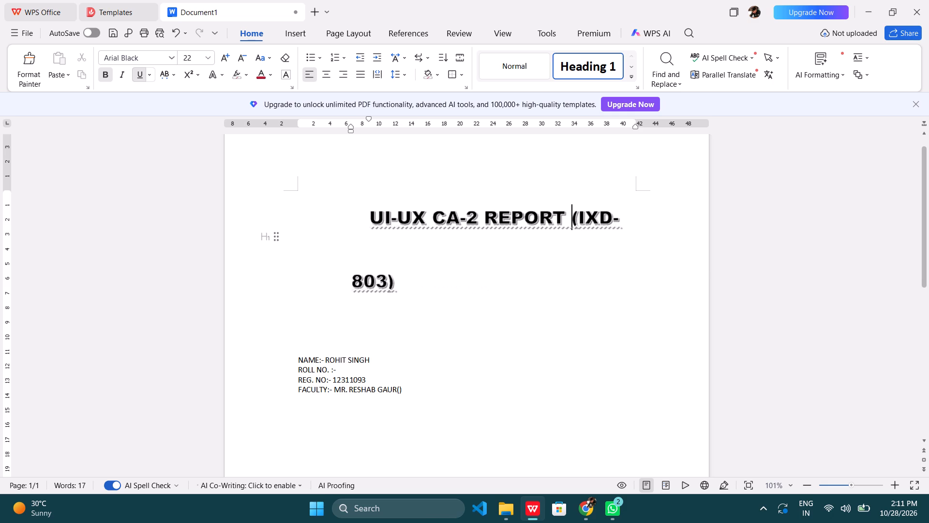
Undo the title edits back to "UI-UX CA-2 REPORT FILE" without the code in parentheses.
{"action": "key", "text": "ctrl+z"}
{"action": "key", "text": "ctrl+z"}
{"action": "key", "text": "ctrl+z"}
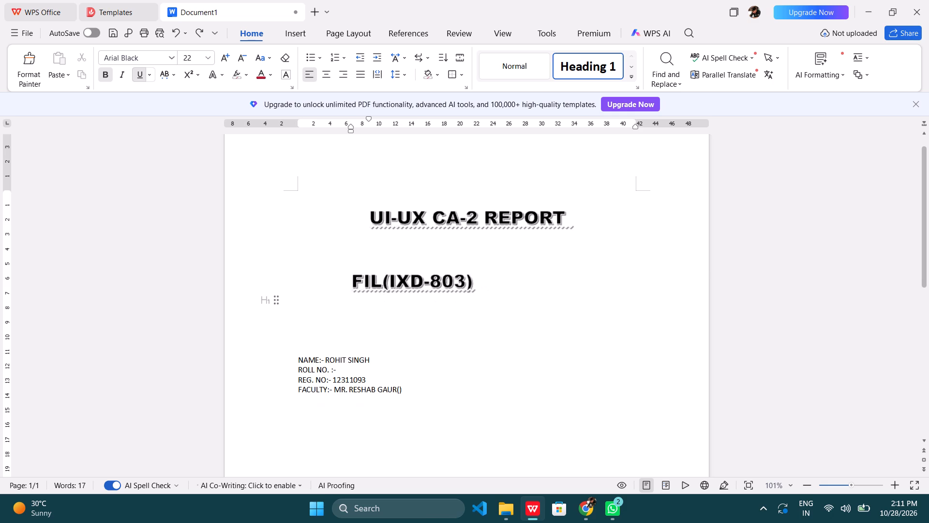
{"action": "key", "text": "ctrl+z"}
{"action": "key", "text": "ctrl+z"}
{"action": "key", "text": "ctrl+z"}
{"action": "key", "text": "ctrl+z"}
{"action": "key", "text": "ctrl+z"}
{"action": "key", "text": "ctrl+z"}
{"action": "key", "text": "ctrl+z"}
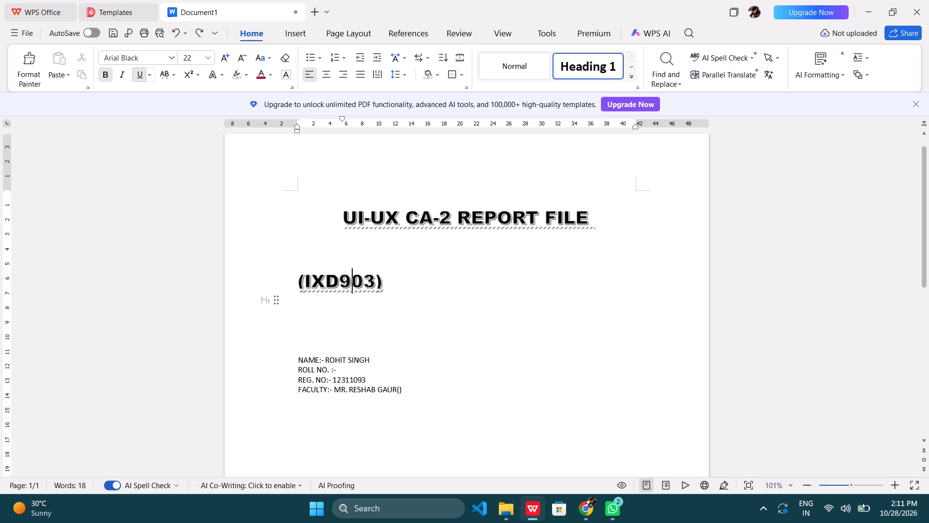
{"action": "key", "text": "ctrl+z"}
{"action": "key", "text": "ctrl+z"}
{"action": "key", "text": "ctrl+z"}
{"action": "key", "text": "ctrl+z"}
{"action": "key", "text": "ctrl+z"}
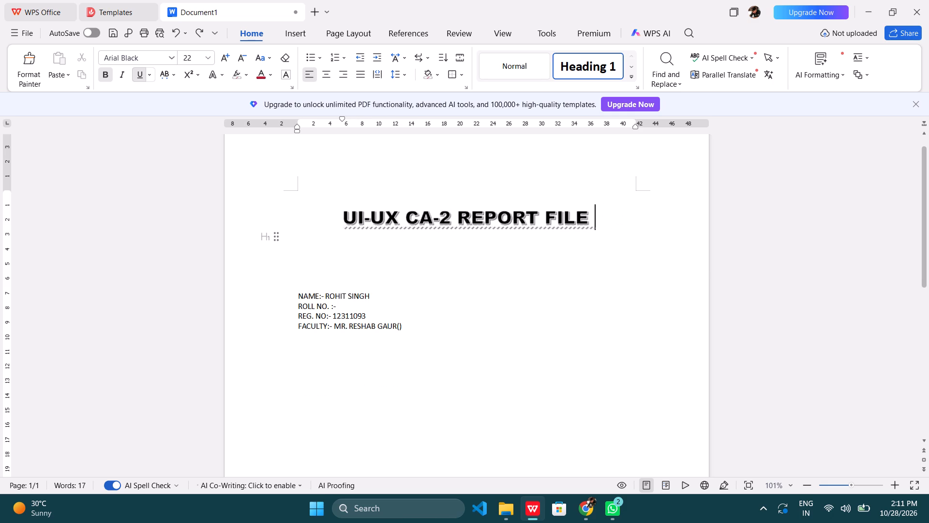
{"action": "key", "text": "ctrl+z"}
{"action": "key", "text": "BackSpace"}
Delete the empty parentheses after the faculty member's name.
{"action": "left_click", "coordinate": [405, 331]}
{"action": "key", "text": "BackSpace"}
{"action": "key", "text": "BackSpace"}
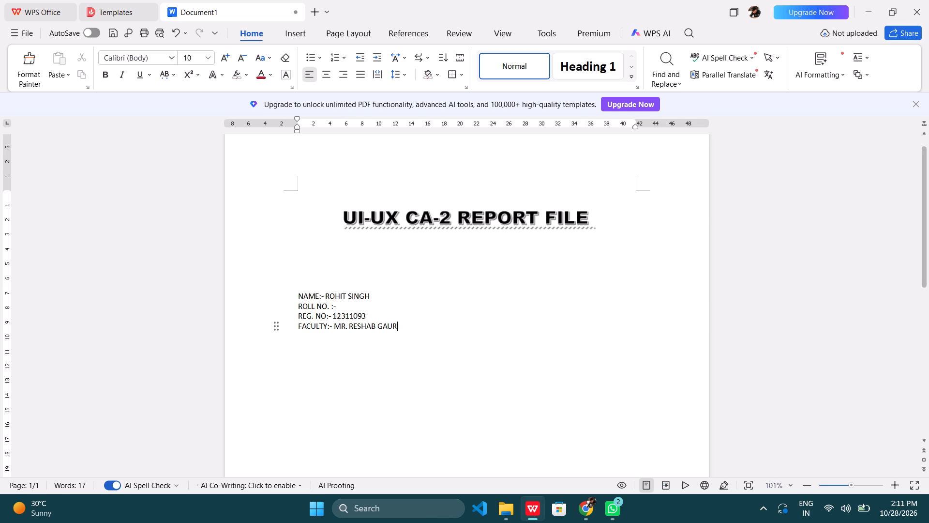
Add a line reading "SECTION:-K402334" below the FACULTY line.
{"action": "key", "text": "Return"}
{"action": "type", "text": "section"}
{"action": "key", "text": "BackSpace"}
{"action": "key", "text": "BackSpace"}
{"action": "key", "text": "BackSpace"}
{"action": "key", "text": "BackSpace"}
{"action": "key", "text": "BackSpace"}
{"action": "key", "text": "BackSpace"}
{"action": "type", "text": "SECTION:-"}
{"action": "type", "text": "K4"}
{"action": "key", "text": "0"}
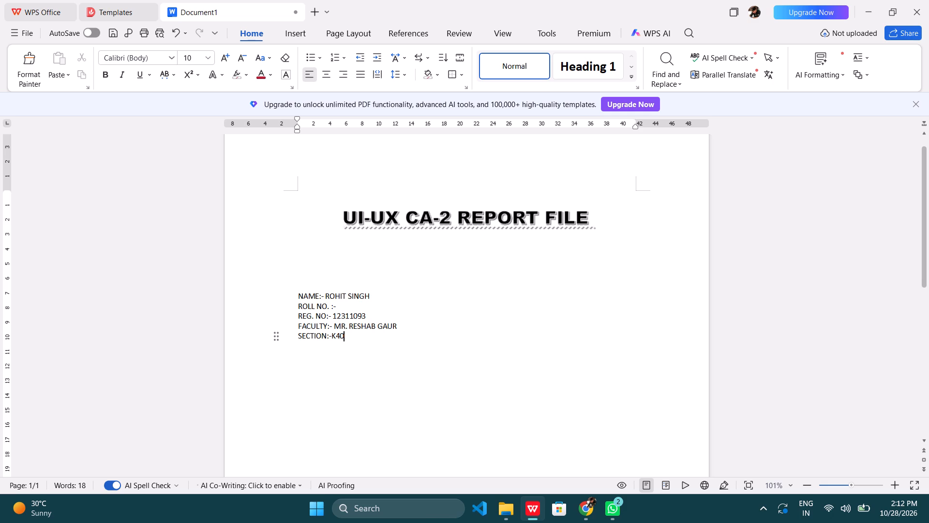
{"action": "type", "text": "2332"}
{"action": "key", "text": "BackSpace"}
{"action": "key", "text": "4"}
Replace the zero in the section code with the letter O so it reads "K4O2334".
{"action": "left_click", "coordinate": [344, 336]}
{"action": "key", "text": "BackSpace"}
{"action": "key", "text": "shift+o"}
{"action": "key", "text": "BackSpace"}
{"action": "key", "text": "o"}
Enter the student's roll number on the "ROLL NO. :-" line.
{"action": "left_click", "coordinate": [358, 332]}
{"action": "left_click", "coordinate": [344, 313]}
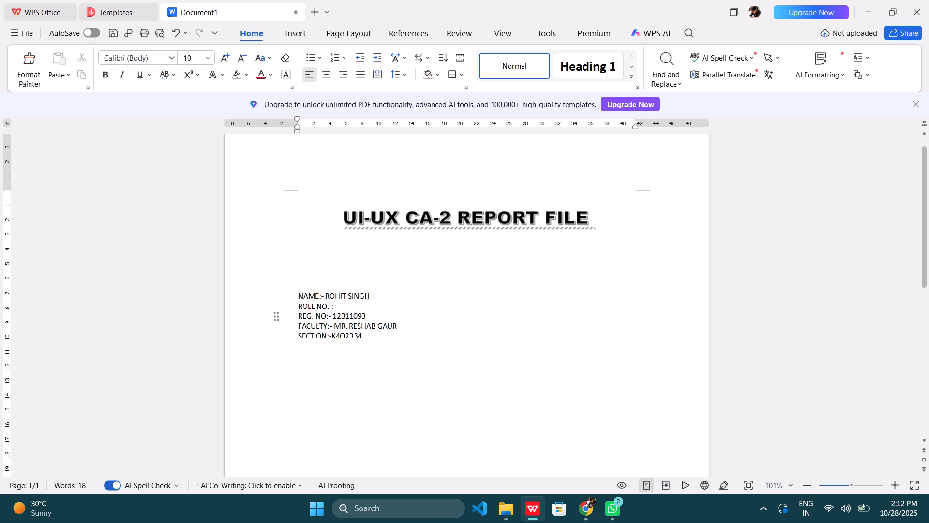
{"action": "left_click", "coordinate": [345, 310]}
{"action": "left_click", "coordinate": [345, 307]}
{"action": "type", "text": "12"}
Format the five detail lines from NAME to SECTION in non-bold italic at font size 16.
{"action": "left_click_drag", "start_coordinate": [364, 338], "coordinate": [300, 296]}
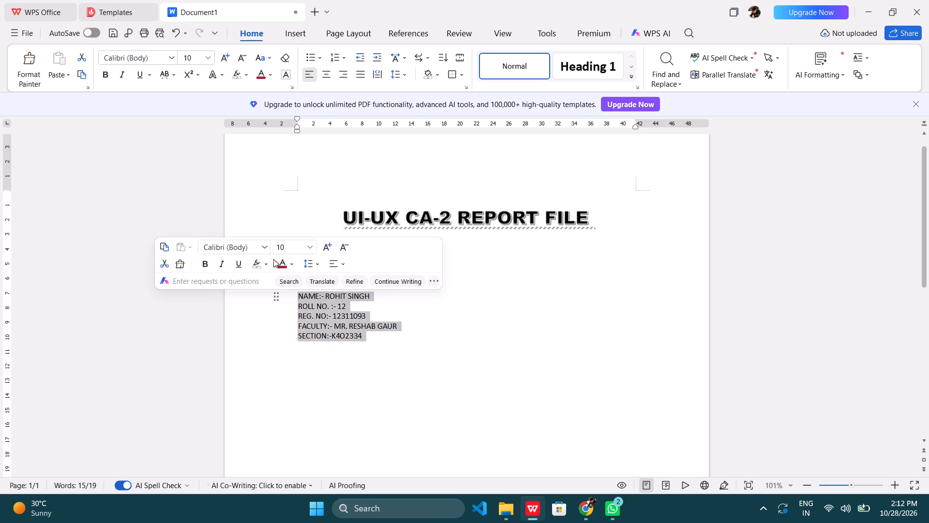
{"action": "left_click", "coordinate": [209, 264]}
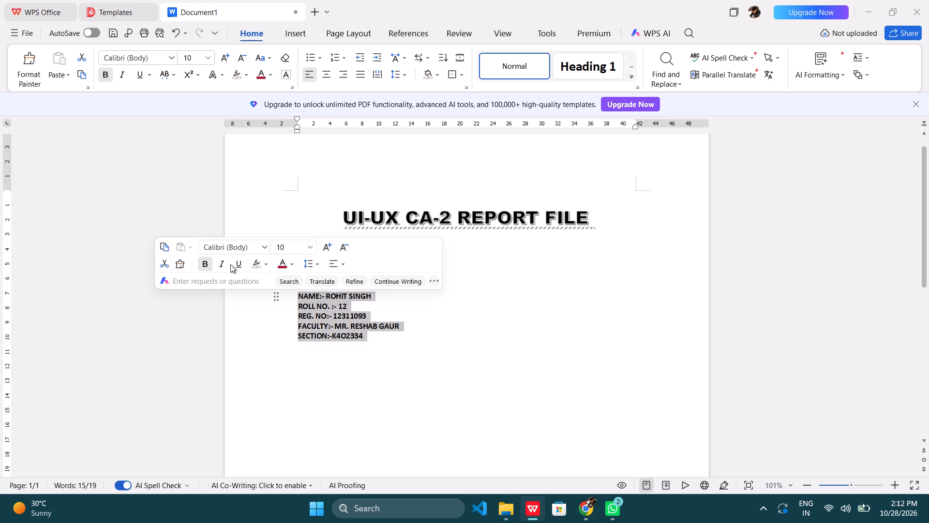
{"action": "left_click", "coordinate": [223, 264]}
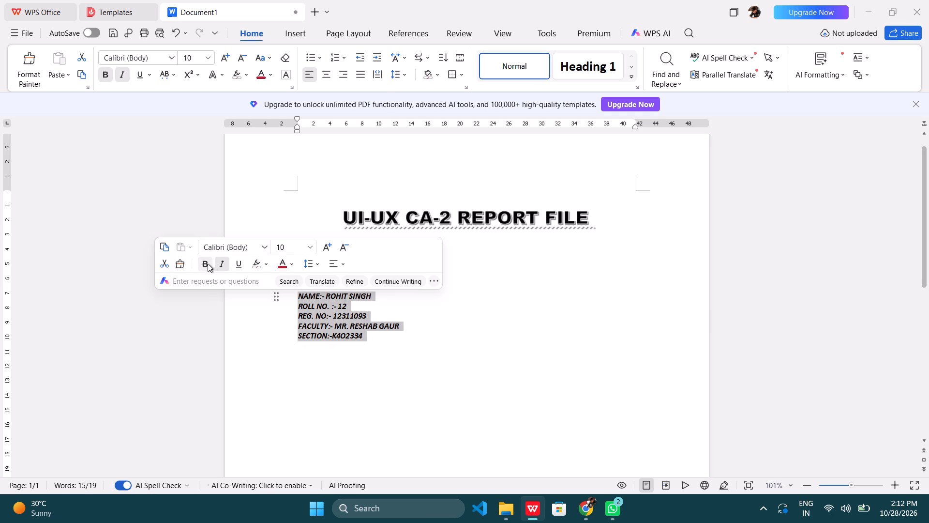
{"action": "left_click", "coordinate": [207, 266]}
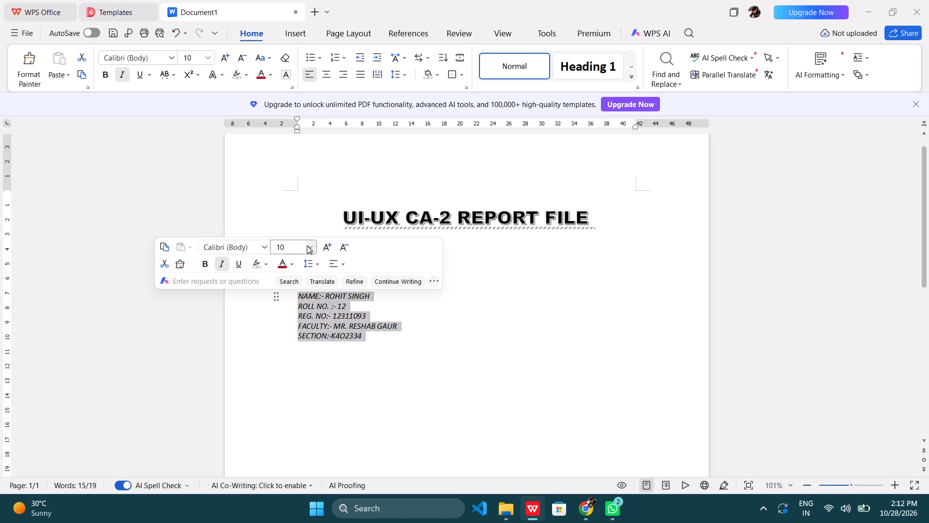
{"action": "left_click", "coordinate": [309, 246]}
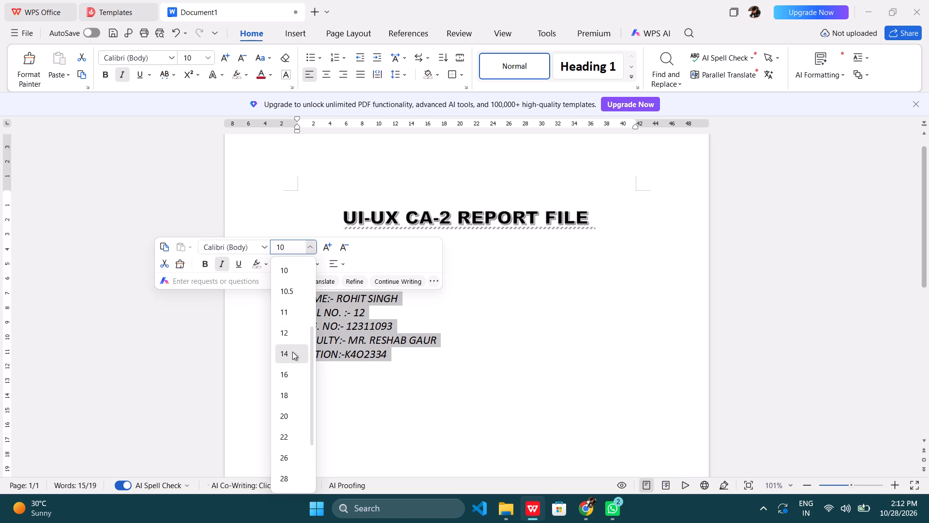
{"action": "left_click", "coordinate": [291, 377]}
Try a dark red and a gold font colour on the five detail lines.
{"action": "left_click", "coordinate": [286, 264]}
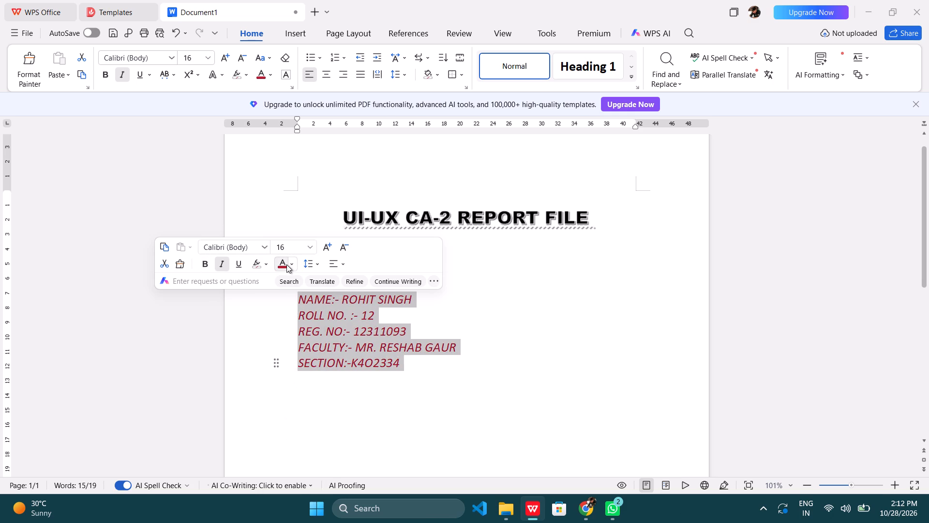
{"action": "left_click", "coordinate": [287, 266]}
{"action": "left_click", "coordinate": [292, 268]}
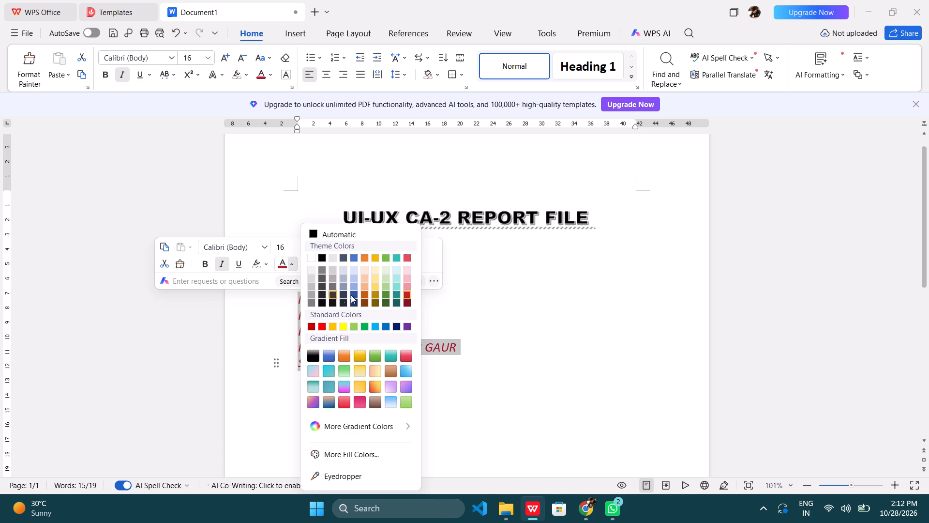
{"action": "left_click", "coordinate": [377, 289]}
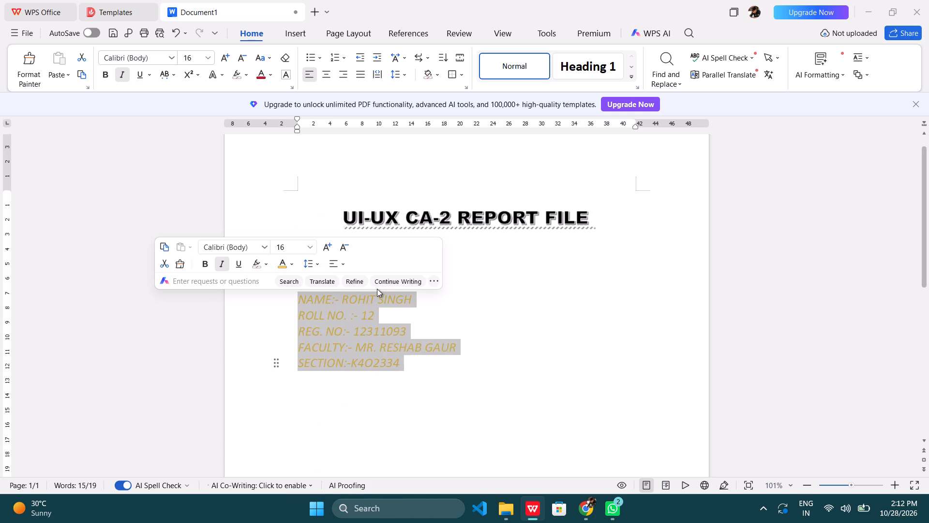
Apply the blue gradient fill to the text of the five detail lines.
{"action": "left_click", "coordinate": [292, 265]}
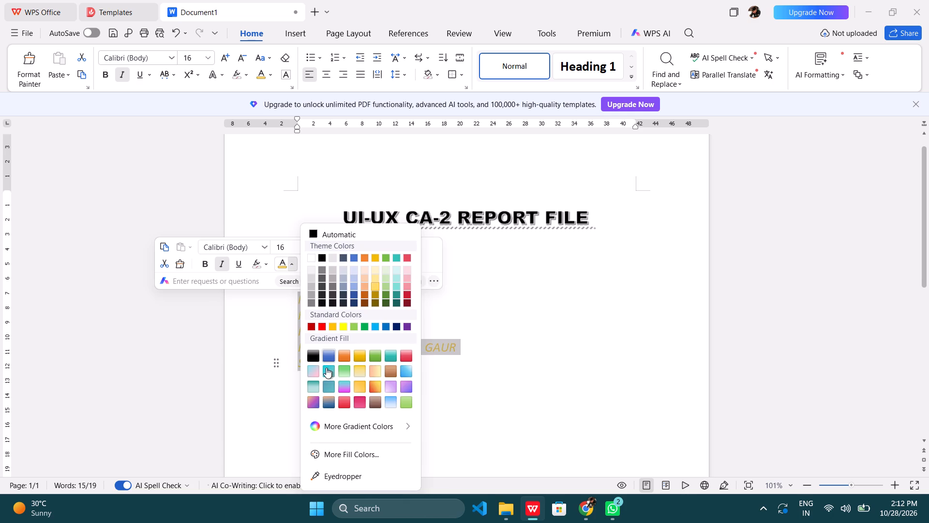
{"action": "left_click", "coordinate": [331, 357]}
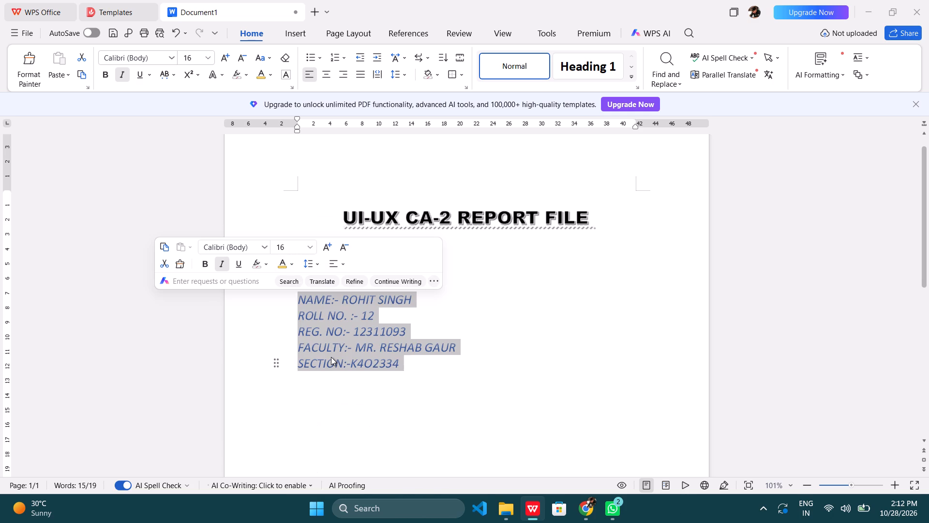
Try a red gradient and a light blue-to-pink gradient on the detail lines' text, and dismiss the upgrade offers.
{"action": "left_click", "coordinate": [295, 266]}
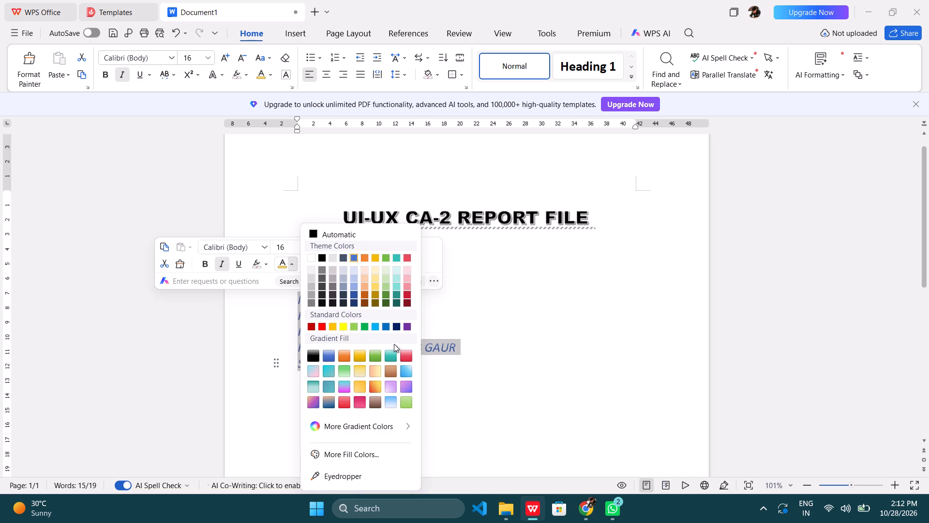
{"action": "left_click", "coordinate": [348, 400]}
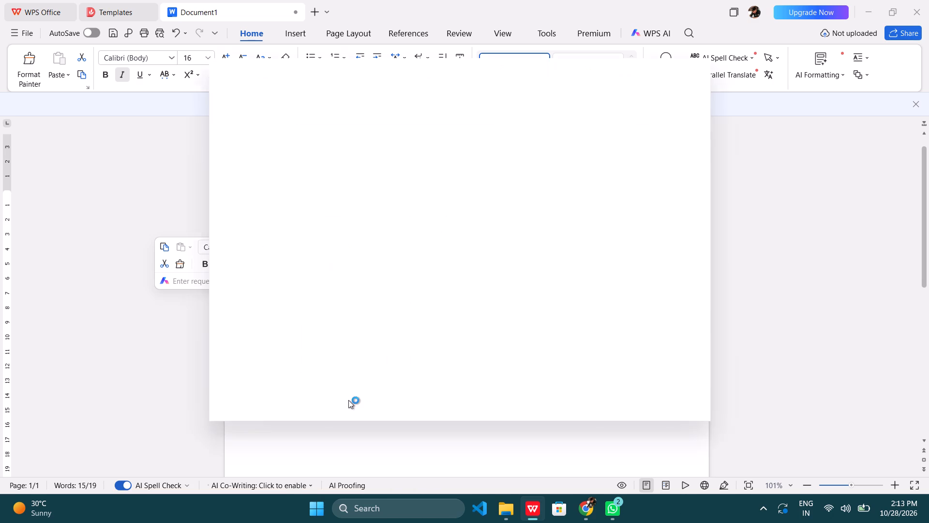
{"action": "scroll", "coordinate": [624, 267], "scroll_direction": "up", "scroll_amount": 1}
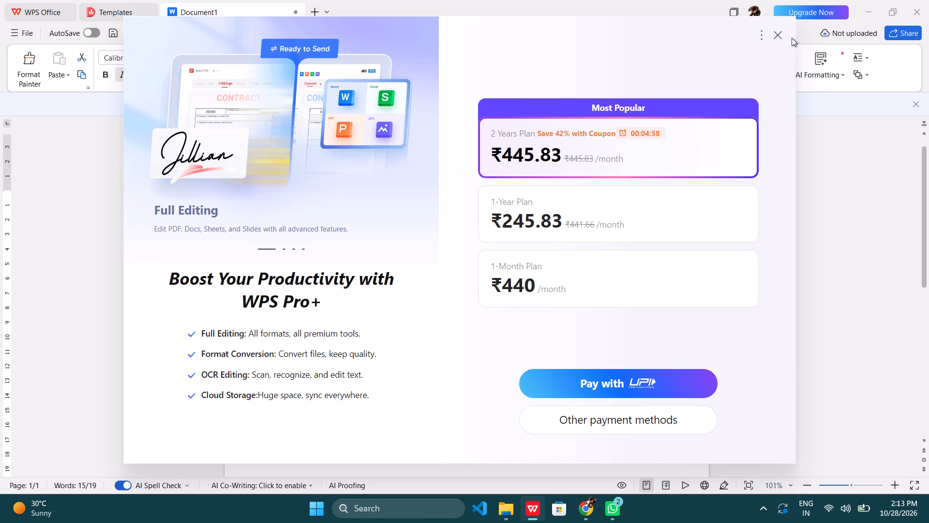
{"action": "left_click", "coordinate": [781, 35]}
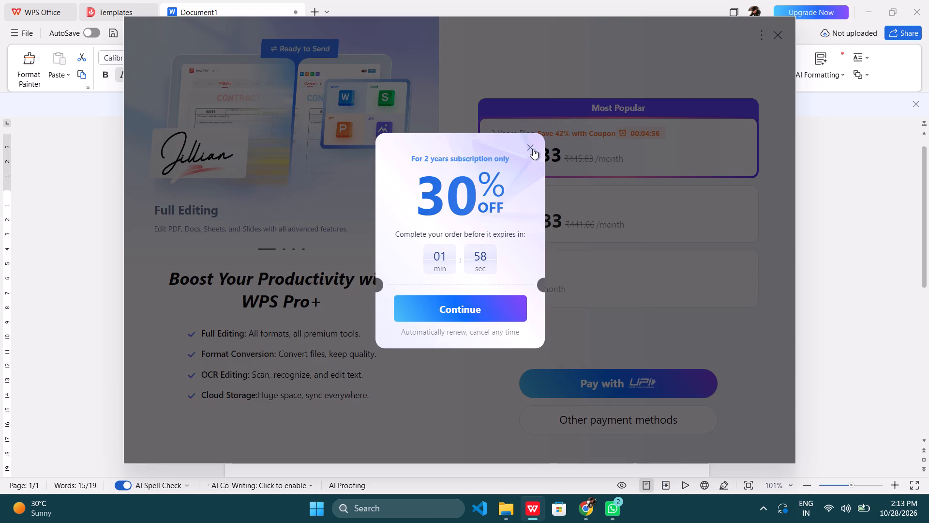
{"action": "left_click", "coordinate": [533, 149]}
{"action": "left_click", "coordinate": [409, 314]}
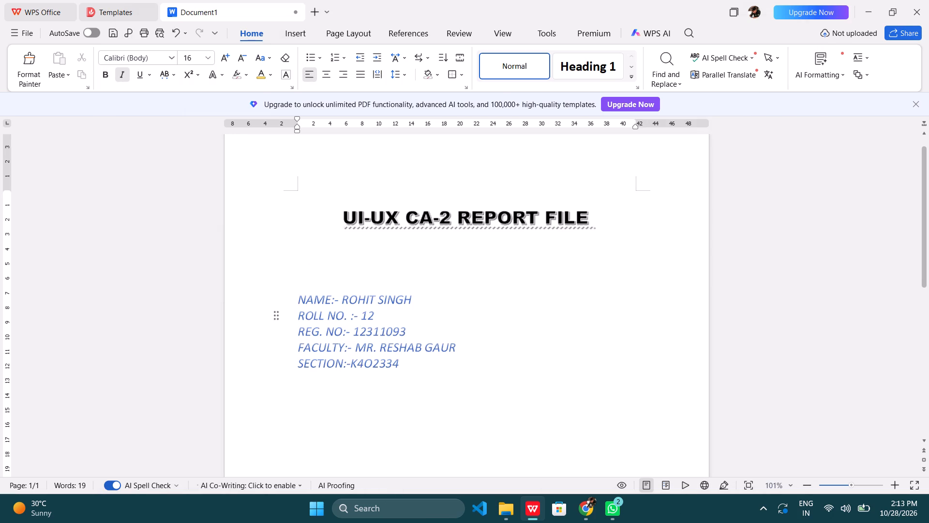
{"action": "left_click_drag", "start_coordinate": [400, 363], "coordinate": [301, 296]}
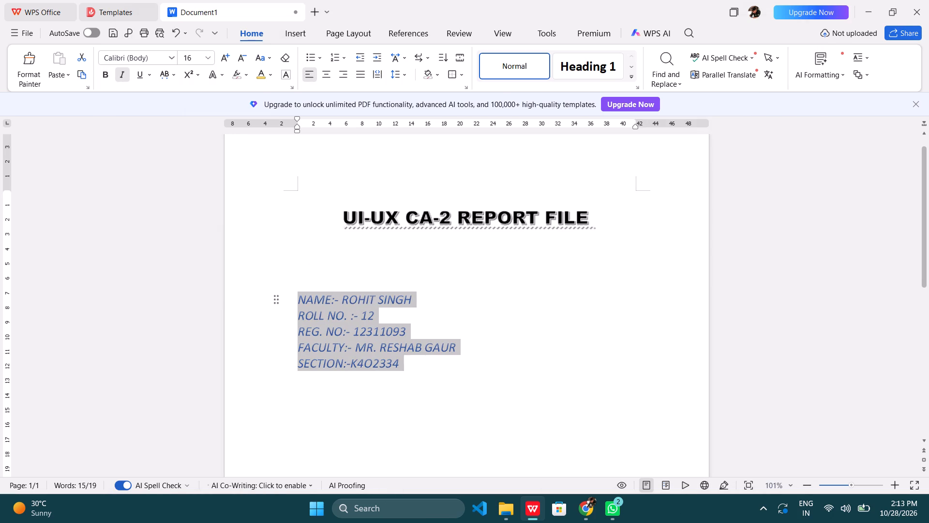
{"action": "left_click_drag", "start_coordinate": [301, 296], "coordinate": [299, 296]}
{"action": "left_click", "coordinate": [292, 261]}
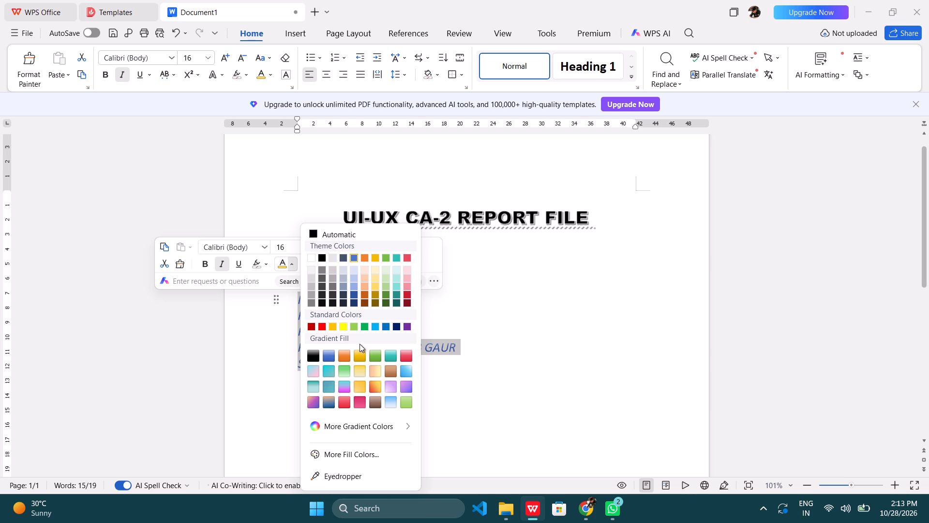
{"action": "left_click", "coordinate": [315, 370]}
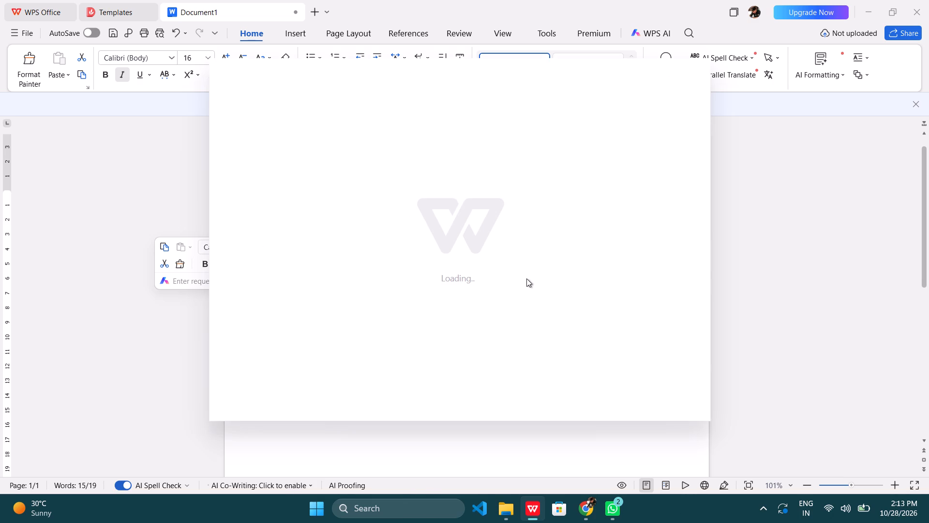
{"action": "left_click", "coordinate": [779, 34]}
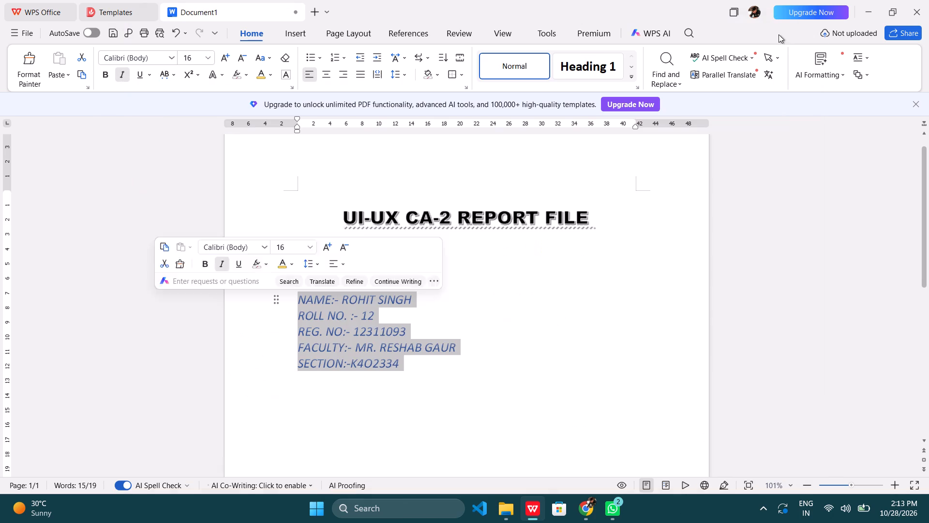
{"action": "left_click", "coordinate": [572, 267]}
Make the five detail lines from NAME to SECTION bold.
{"action": "left_click_drag", "start_coordinate": [403, 366], "coordinate": [298, 298]}
{"action": "left_click", "coordinate": [205, 261]}
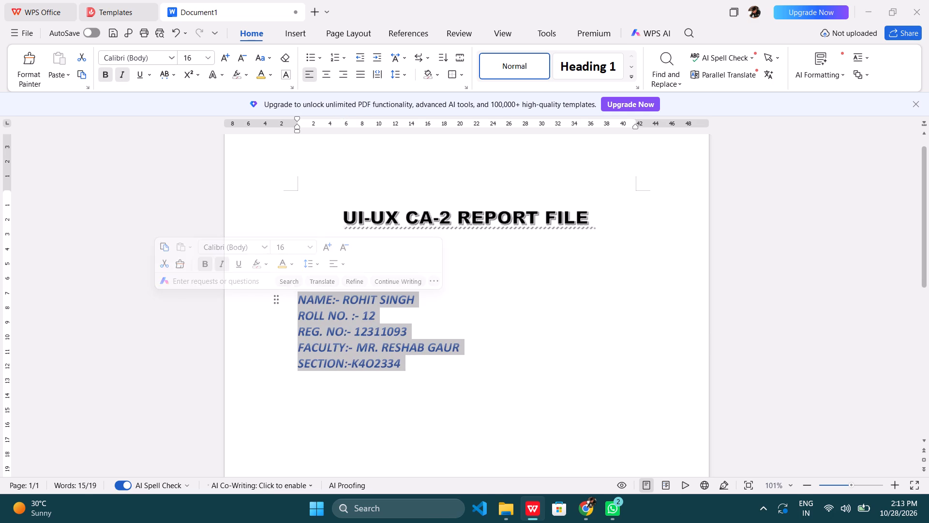
{"action": "left_click", "coordinate": [263, 333]}
{"action": "left_click", "coordinate": [338, 387]}
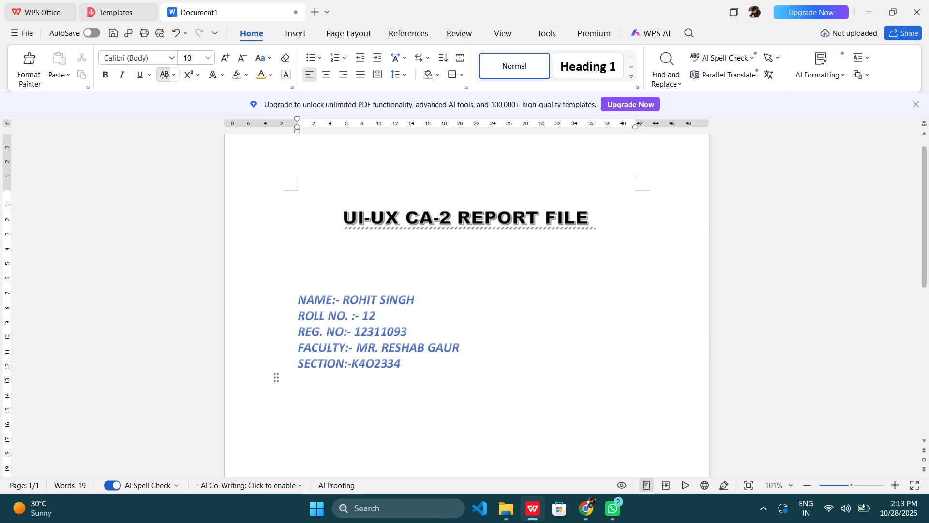
{"action": "left_click", "coordinate": [407, 283]}
{"action": "left_click", "coordinate": [423, 348]}
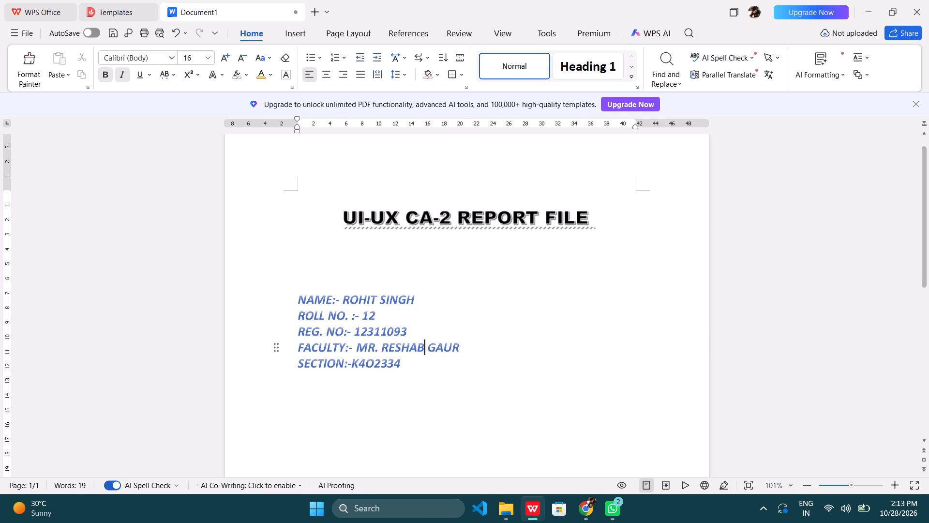
{"action": "left_click", "coordinate": [412, 368]}
Set the font colour of the "REG. NO" label to black, leaving out the colon and number.
{"action": "left_click_drag", "start_coordinate": [344, 332], "coordinate": [299, 331]}
{"action": "left_click", "coordinate": [288, 296]}
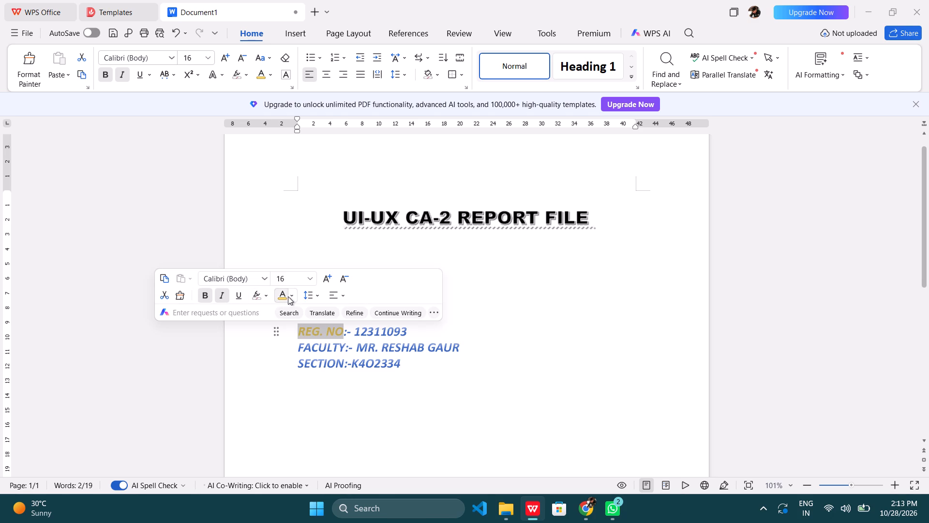
{"action": "left_click", "coordinate": [291, 296]}
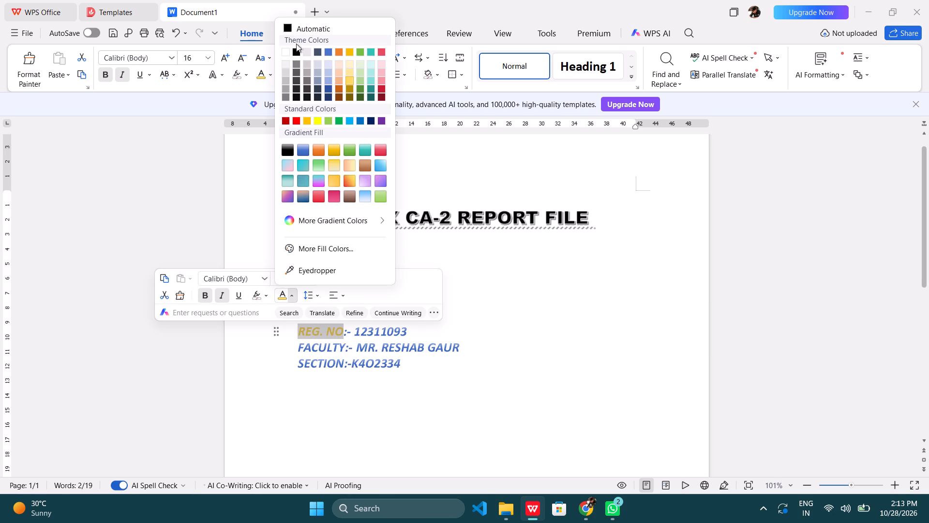
{"action": "left_click", "coordinate": [299, 53]}
{"action": "left_click", "coordinate": [341, 354]}
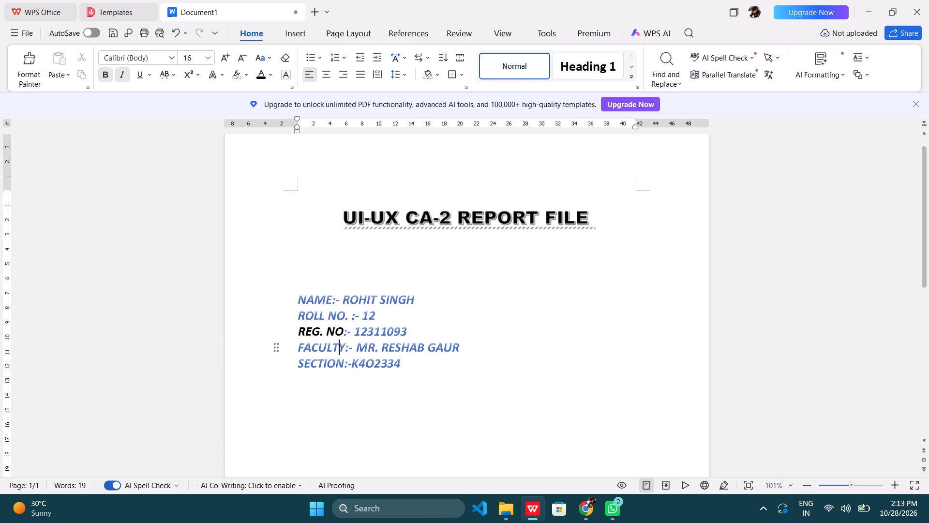
Set the font colour of the "FACULTY" and "SECTION" labels to black.
{"action": "left_click_drag", "start_coordinate": [345, 345], "coordinate": [303, 348]}
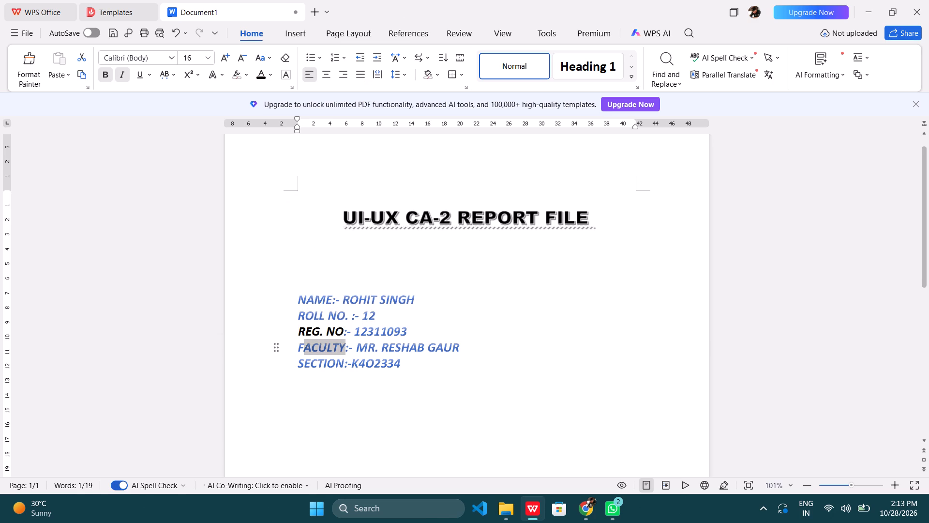
{"action": "left_click_drag", "start_coordinate": [303, 348], "coordinate": [296, 349]}
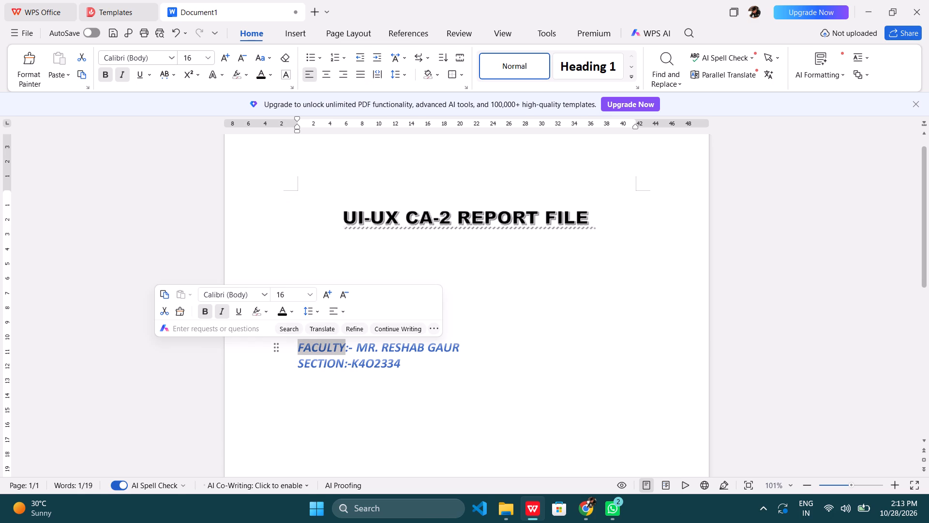
{"action": "left_click", "coordinate": [283, 314]}
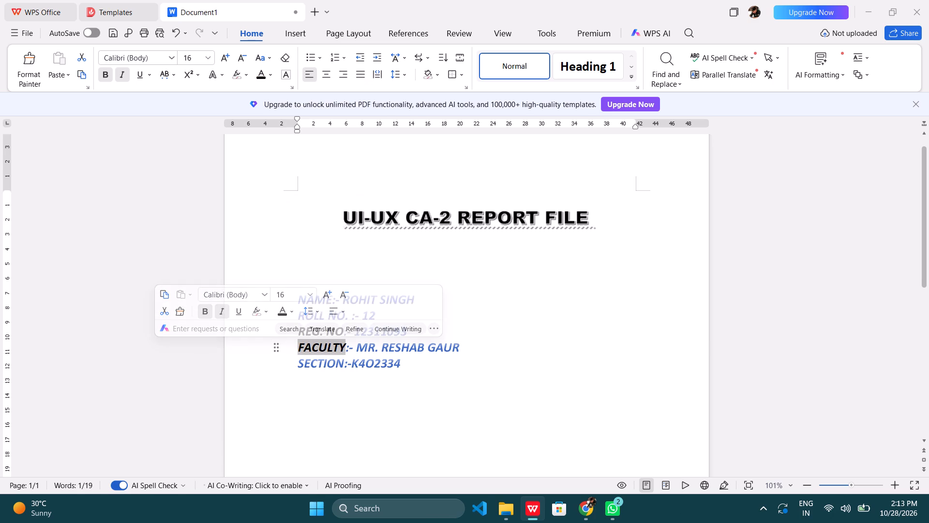
{"action": "left_click", "coordinate": [347, 367]}
{"action": "left_click_drag", "start_coordinate": [342, 365], "coordinate": [297, 366]}
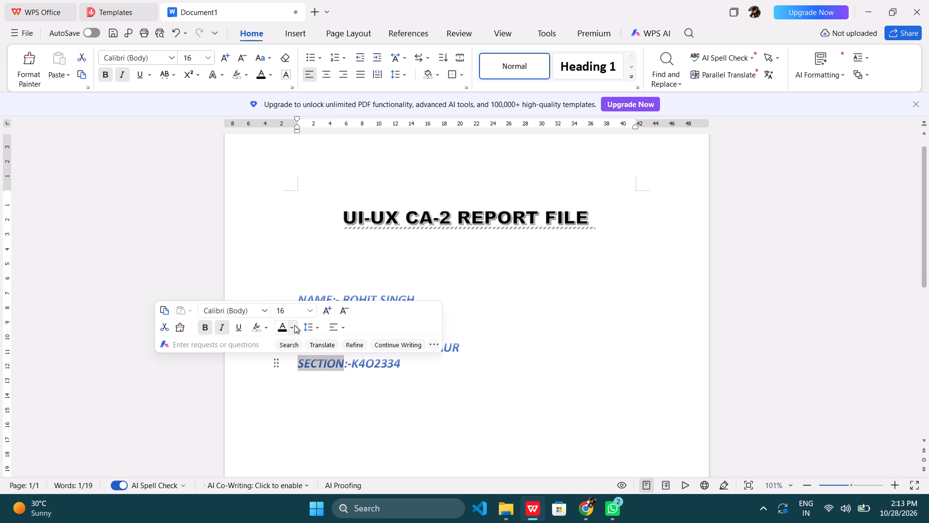
{"action": "left_click", "coordinate": [282, 327]}
{"action": "left_click", "coordinate": [312, 298]}
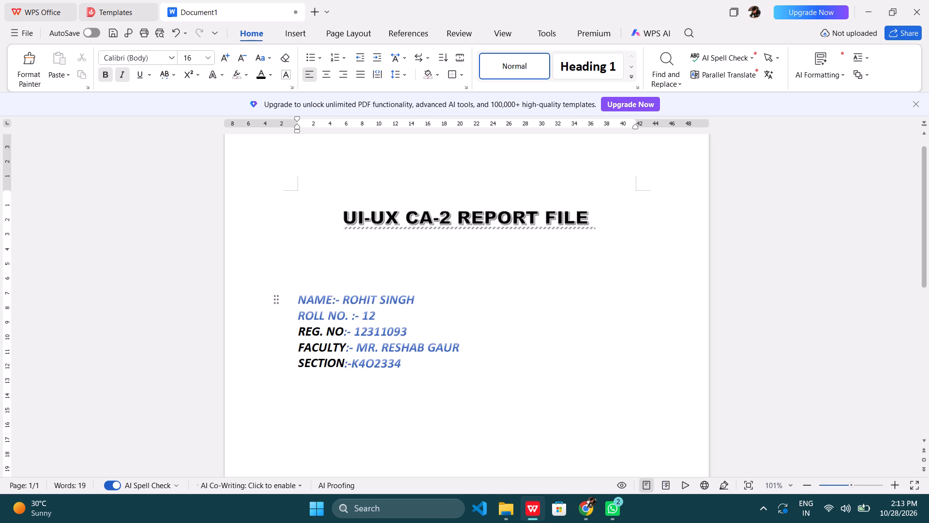
Set the font colour of the "NAME" and "ROLL NO." labels to black.
{"action": "left_click", "coordinate": [334, 300]}
{"action": "left_click_drag", "start_coordinate": [332, 300], "coordinate": [307, 302]}
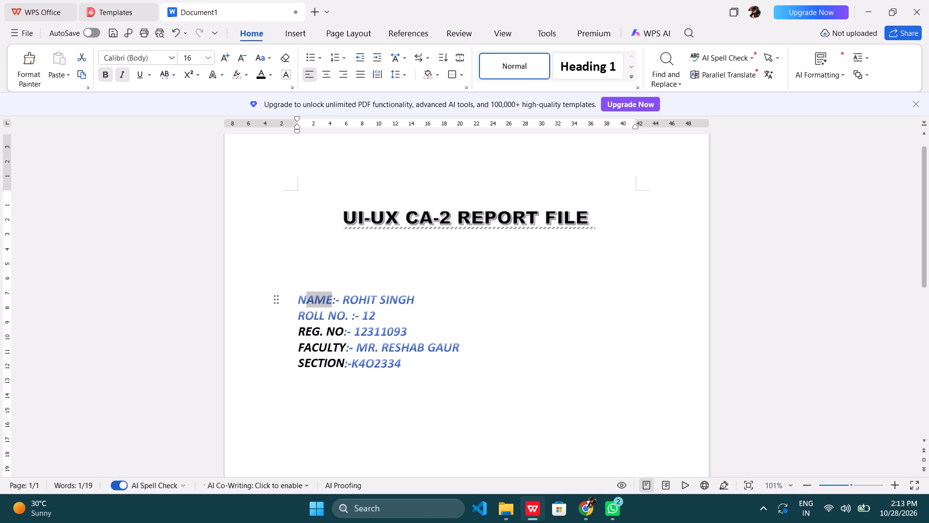
{"action": "left_click_drag", "start_coordinate": [307, 302], "coordinate": [298, 302]}
{"action": "left_click", "coordinate": [280, 264]}
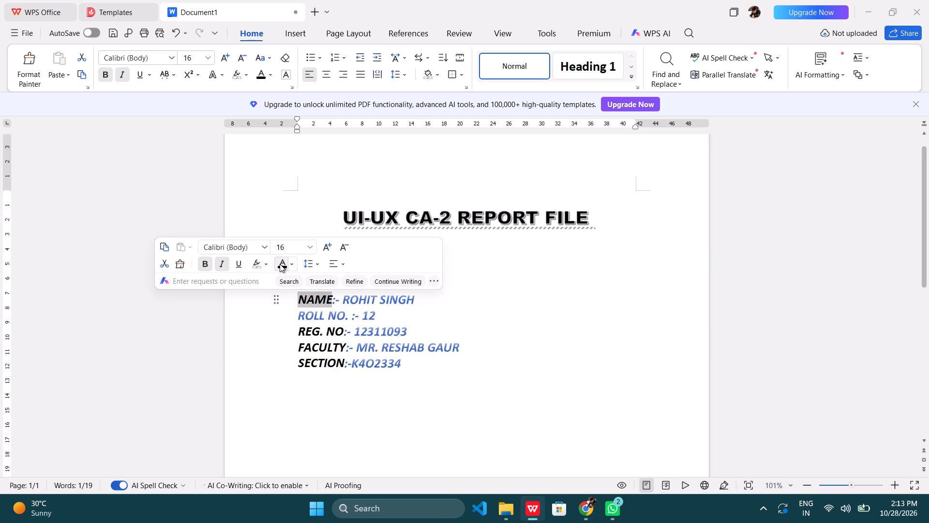
{"action": "left_click", "coordinate": [345, 317]}
{"action": "left_click_drag", "start_coordinate": [350, 319], "coordinate": [298, 320]}
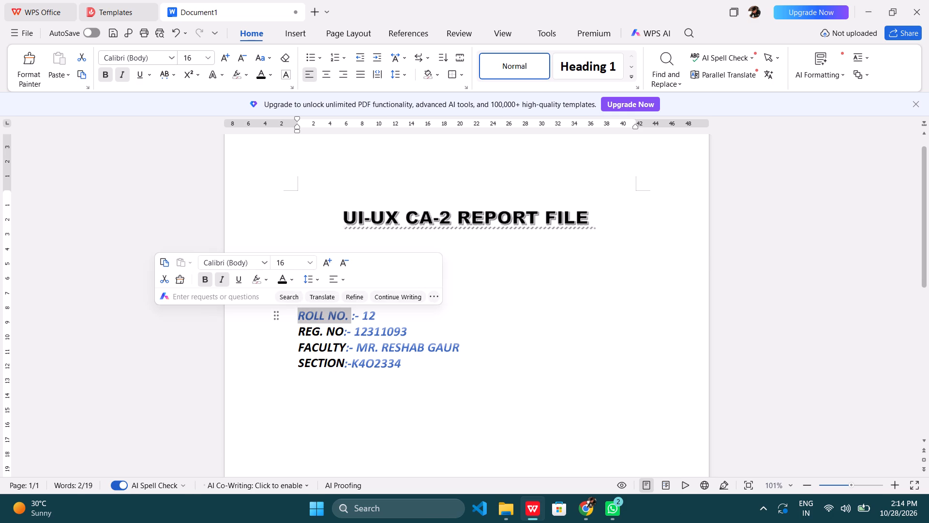
{"action": "left_click", "coordinate": [284, 279]}
{"action": "double_click", "coordinate": [422, 386]}
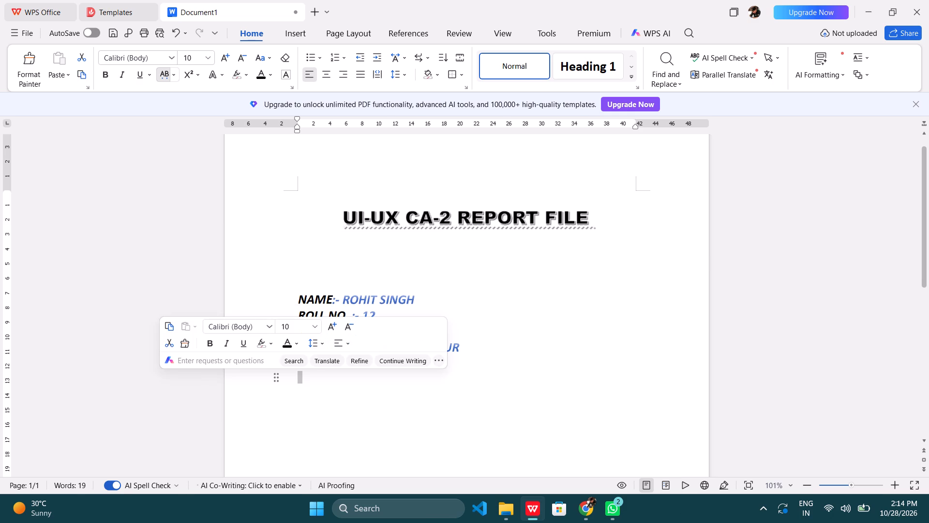
Leave one blank line below the SECTION line and start a new line under it.
{"action": "left_click", "coordinate": [422, 421]}
{"action": "scroll", "coordinate": [422, 421], "scroll_direction": "down", "scroll_amount": 1}
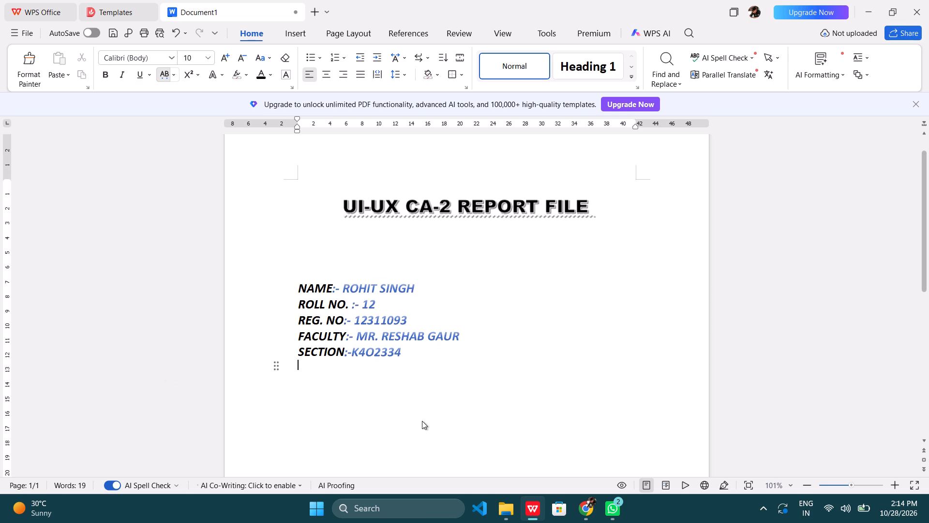
{"action": "scroll", "coordinate": [422, 421], "scroll_direction": "down", "scroll_amount": 1}
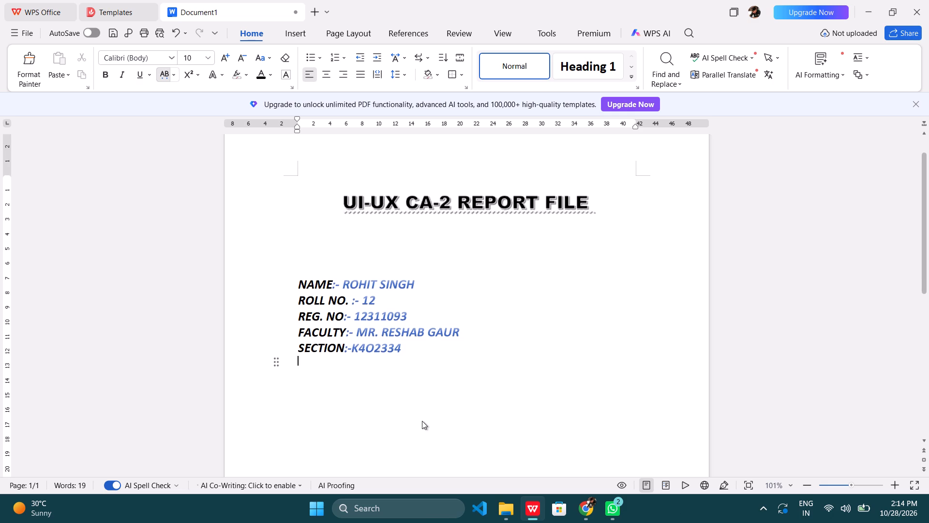
{"action": "scroll", "coordinate": [422, 421], "scroll_direction": "down", "scroll_amount": 1}
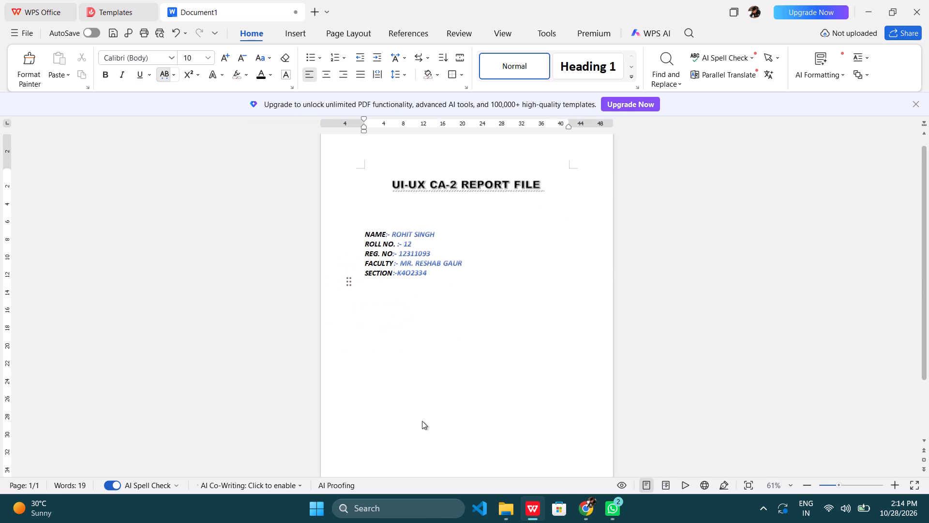
{"action": "key", "text": "space"}
{"action": "key", "text": "BackSpace"}
{"action": "key", "text": "BackSpace"}
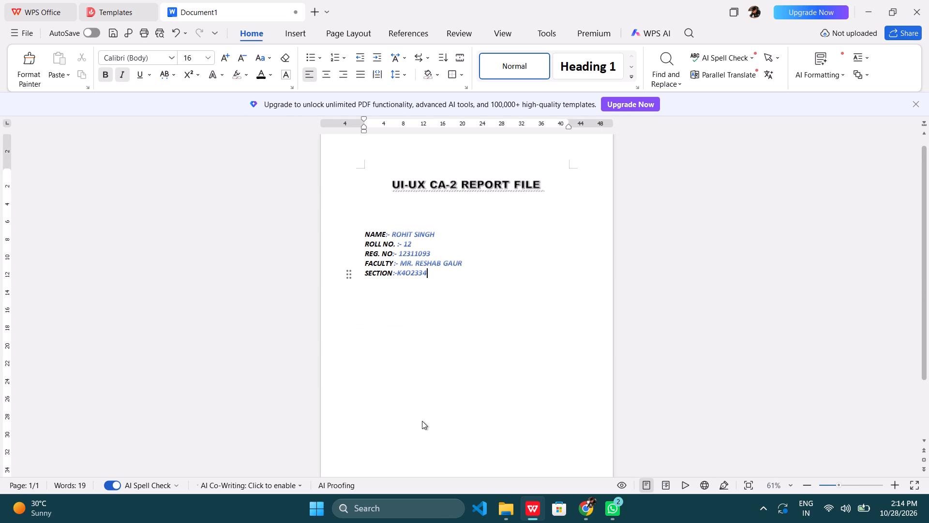
{"action": "key", "text": "Return"}
{"action": "key", "text": "Return"}
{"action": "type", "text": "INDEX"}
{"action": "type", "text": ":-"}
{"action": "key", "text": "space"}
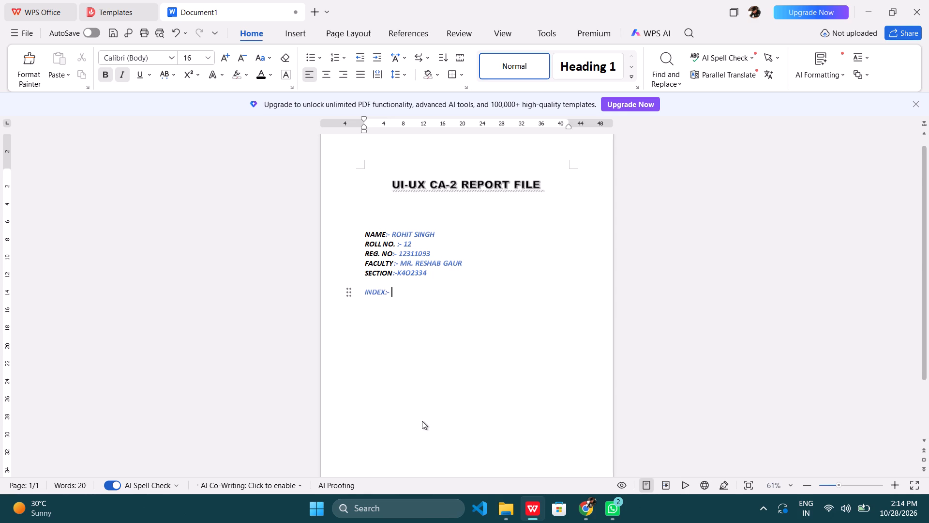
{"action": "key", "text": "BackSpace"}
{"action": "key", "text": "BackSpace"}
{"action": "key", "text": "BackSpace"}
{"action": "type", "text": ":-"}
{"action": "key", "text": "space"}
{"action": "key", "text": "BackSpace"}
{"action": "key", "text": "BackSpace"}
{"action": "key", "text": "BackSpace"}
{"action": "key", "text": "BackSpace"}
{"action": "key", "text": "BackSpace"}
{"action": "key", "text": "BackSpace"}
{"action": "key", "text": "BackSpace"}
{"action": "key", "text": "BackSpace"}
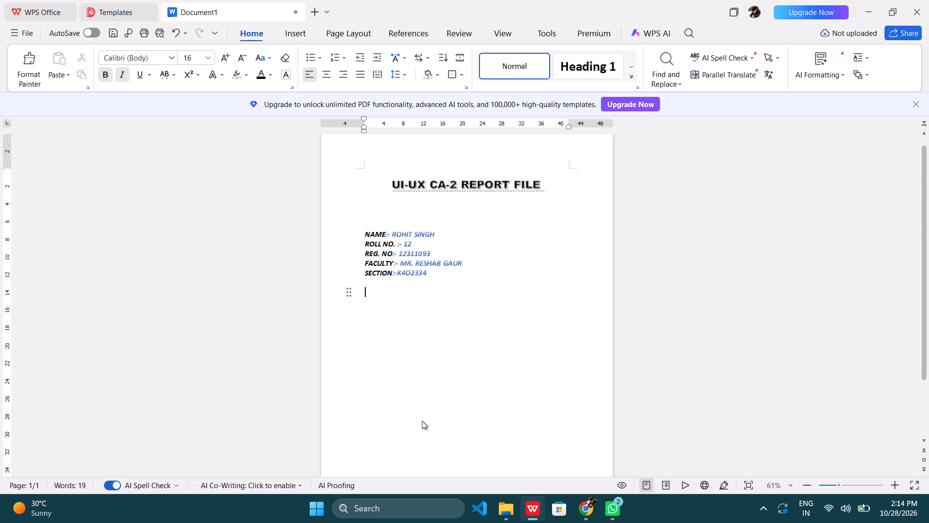
Enter the line "TOPIC NAME:- STAY NEAR" below the section details.
{"action": "type", "text": "TOPIC C"}
{"action": "key", "text": "BackSpace"}
{"action": "type", "text": "NAME:- STAY NEAR"}
Set the font colour of the "TOPIC NAME" label to black, leaving out the colon and topic.
{"action": "left_click", "coordinate": [417, 292]}
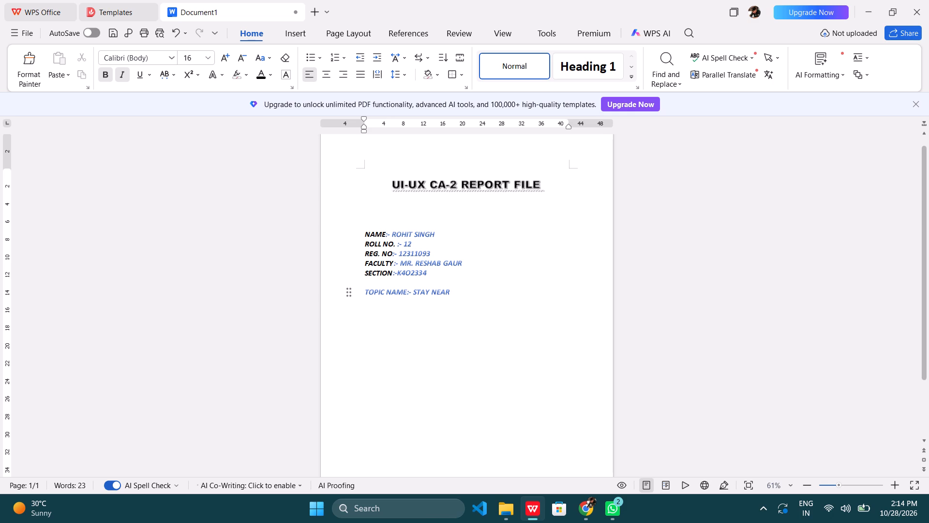
{"action": "left_click", "coordinate": [412, 293]}
{"action": "left_click_drag", "start_coordinate": [364, 292], "coordinate": [404, 293]}
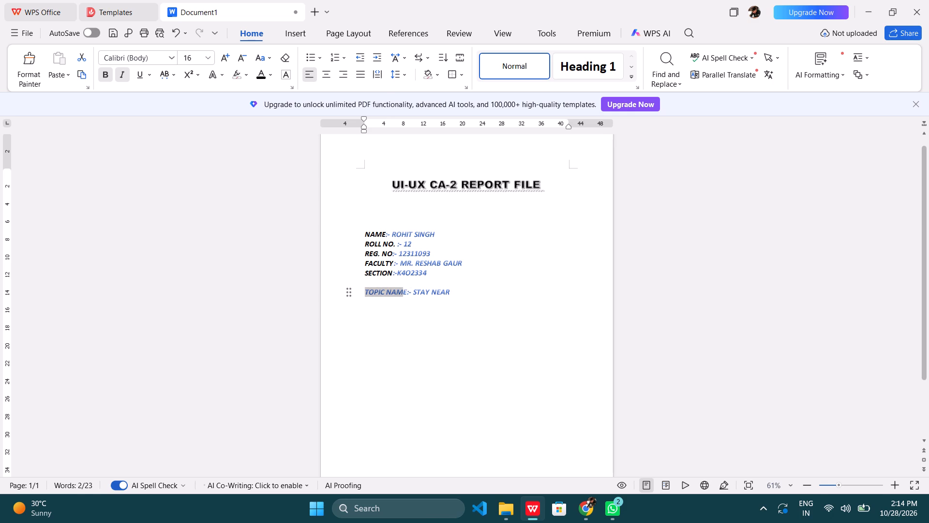
{"action": "left_click_drag", "start_coordinate": [404, 293], "coordinate": [406, 293]}
{"action": "left_click", "coordinate": [390, 263]}
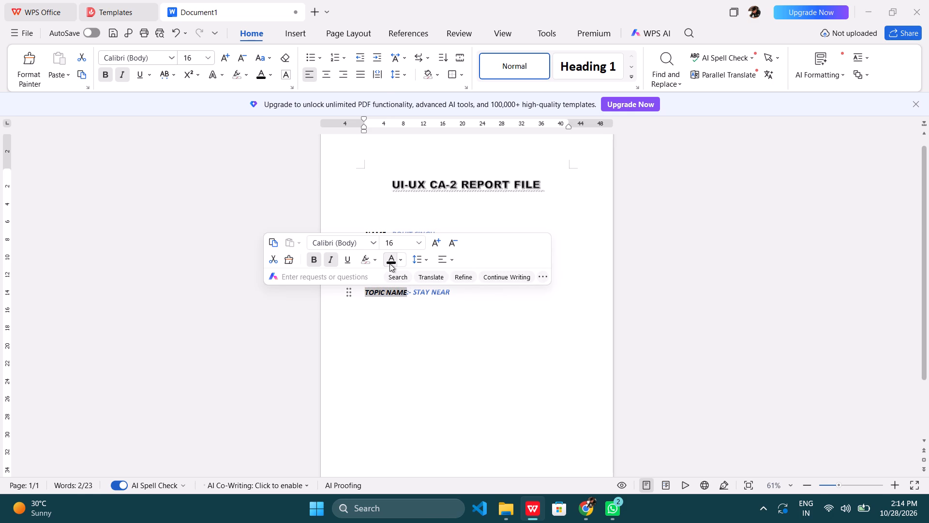
Set the font size of "STAY NEAR" to 22.
{"action": "left_click", "coordinate": [421, 292]}
{"action": "left_click_drag", "start_coordinate": [413, 293], "coordinate": [430, 293]}
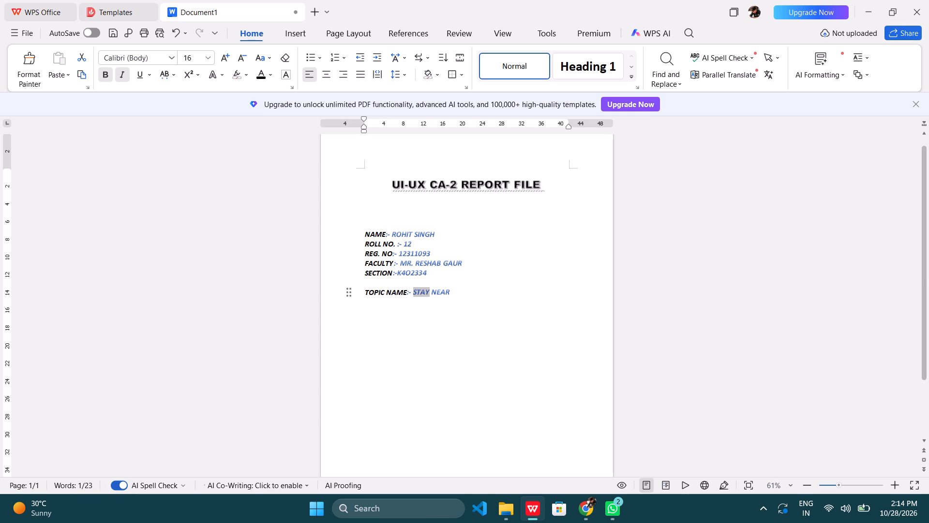
{"action": "left_click_drag", "start_coordinate": [430, 293], "coordinate": [451, 293]}
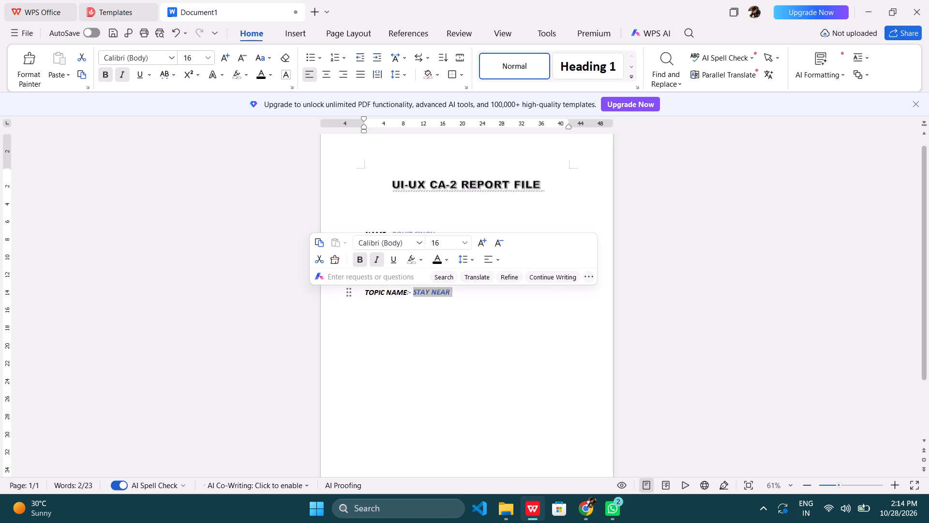
{"action": "left_click", "coordinate": [464, 244]}
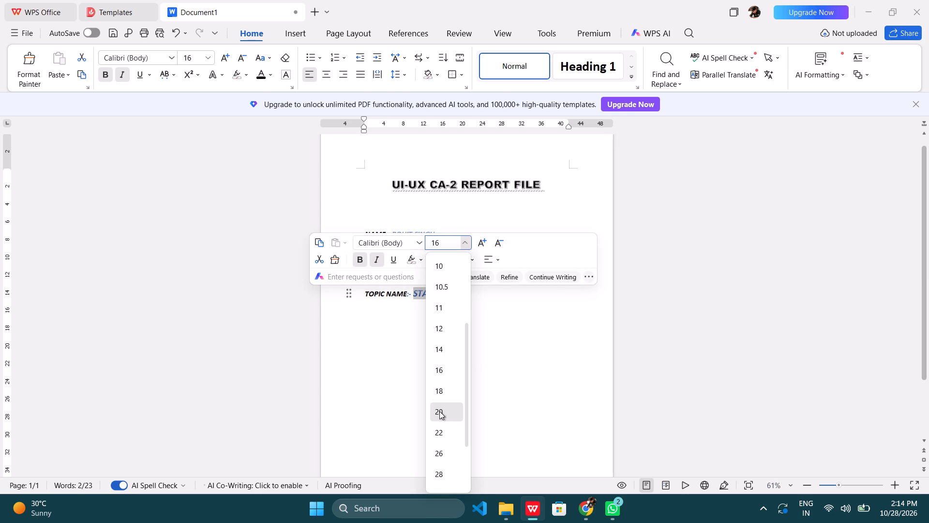
{"action": "left_click", "coordinate": [438, 429]}
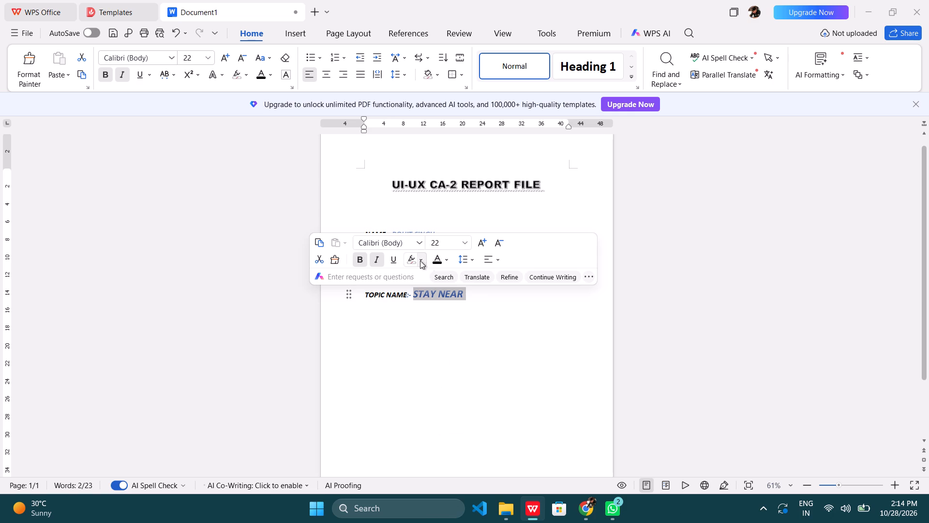
Underline "STAY NEAR" and remove its italics.
{"action": "left_click", "coordinate": [416, 261]}
{"action": "left_click", "coordinate": [390, 261]}
{"action": "left_click", "coordinate": [377, 261]}
Set the font colour of "STAY NEAR" to the darkest teal theme shade.
{"action": "left_click", "coordinate": [447, 261]}
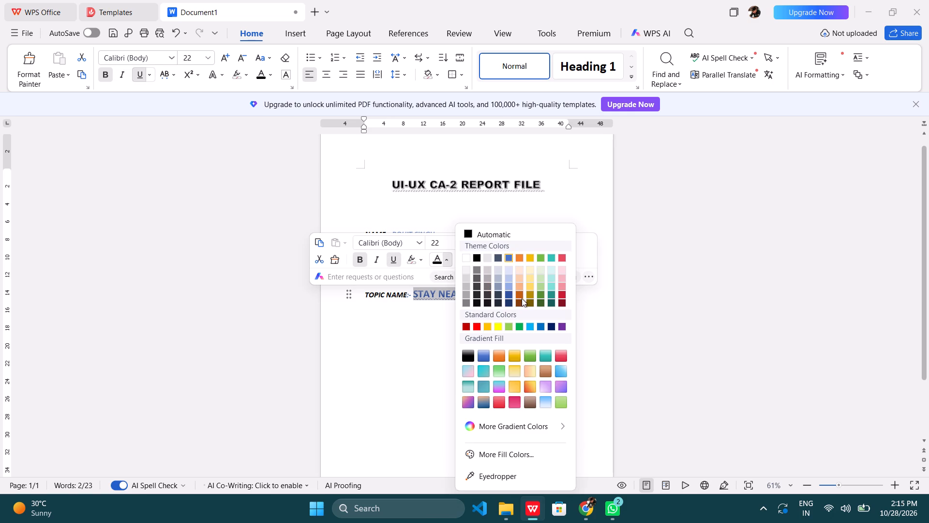
{"action": "double_click", "coordinate": [549, 302]}
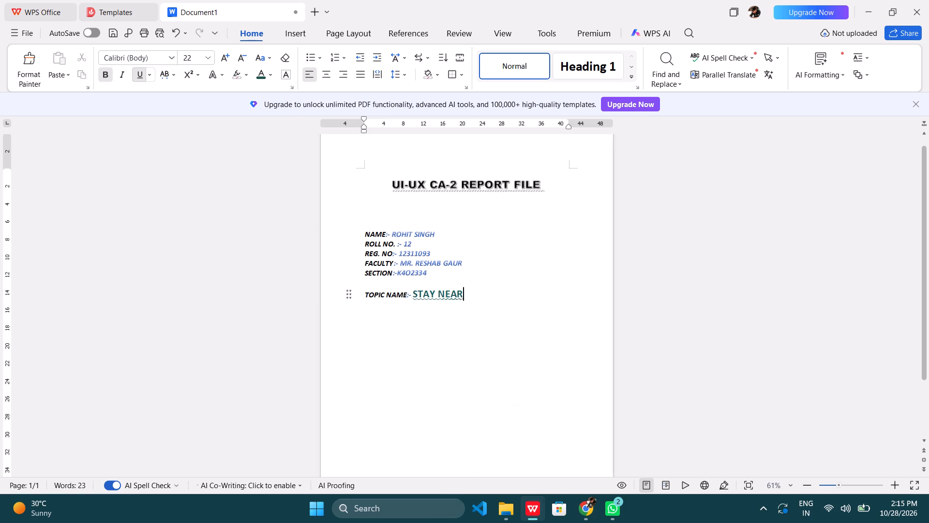
Enclose "STAY NEAR" in double quotation marks.
{"action": "left_click", "coordinate": [464, 294]}
{"action": "left_click", "coordinate": [465, 294]}
{"action": "key", "text": "shift+quotedbl"}
{"action": "key", "text": "Left"}
{"action": "key", "text": "Left"}
{"action": "key", "text": "Left"}
{"action": "key", "text": "Left"}
{"action": "key", "text": "Left"}
{"action": "key", "text": "Left"}
{"action": "key", "text": "Left"}
{"action": "key", "text": "Left"}
{"action": "key", "text": "Left"}
{"action": "key", "text": "Left"}
{"action": "key", "text": "shift+quotedbl"}
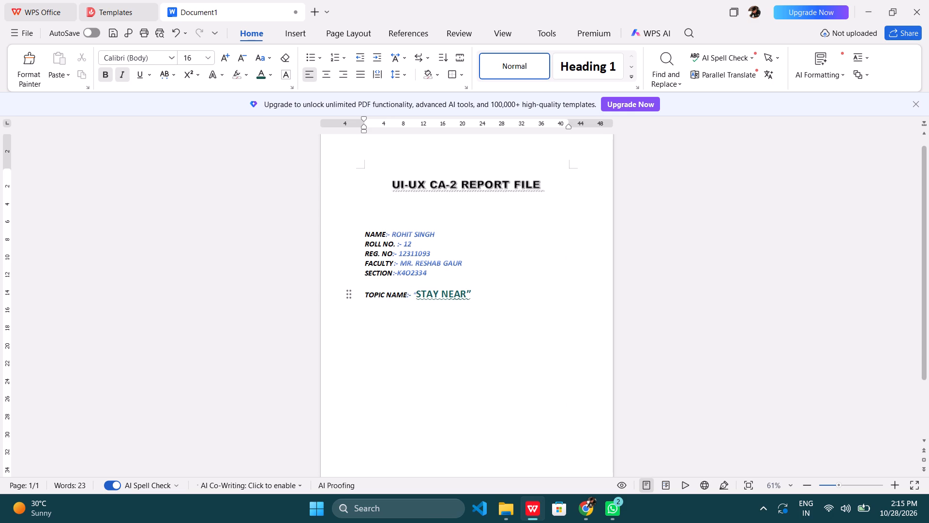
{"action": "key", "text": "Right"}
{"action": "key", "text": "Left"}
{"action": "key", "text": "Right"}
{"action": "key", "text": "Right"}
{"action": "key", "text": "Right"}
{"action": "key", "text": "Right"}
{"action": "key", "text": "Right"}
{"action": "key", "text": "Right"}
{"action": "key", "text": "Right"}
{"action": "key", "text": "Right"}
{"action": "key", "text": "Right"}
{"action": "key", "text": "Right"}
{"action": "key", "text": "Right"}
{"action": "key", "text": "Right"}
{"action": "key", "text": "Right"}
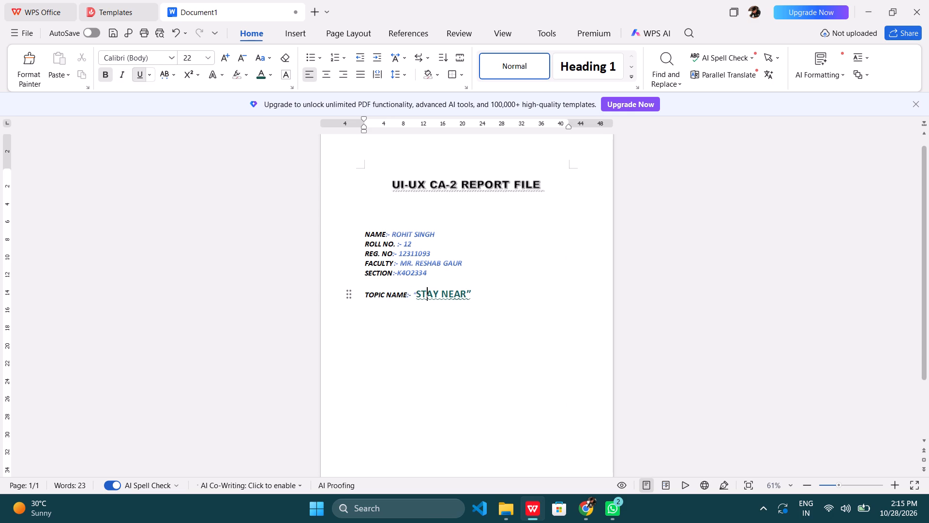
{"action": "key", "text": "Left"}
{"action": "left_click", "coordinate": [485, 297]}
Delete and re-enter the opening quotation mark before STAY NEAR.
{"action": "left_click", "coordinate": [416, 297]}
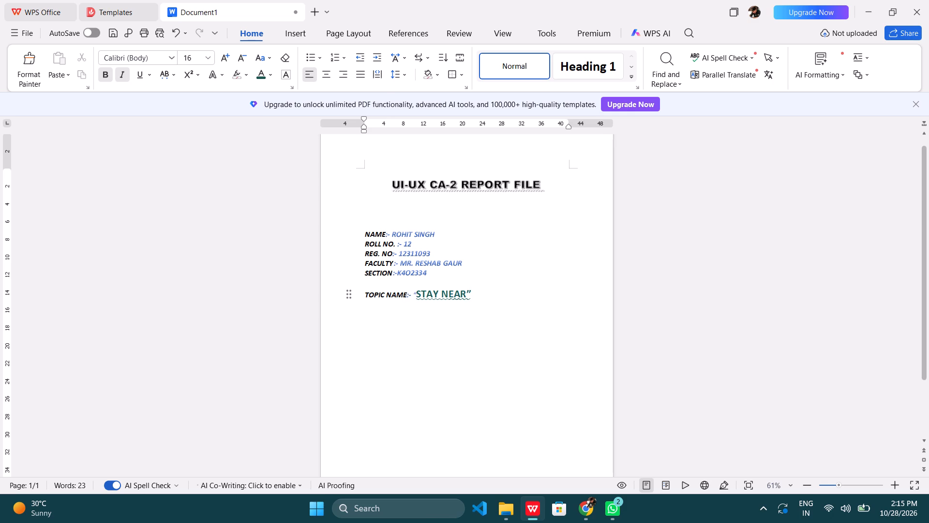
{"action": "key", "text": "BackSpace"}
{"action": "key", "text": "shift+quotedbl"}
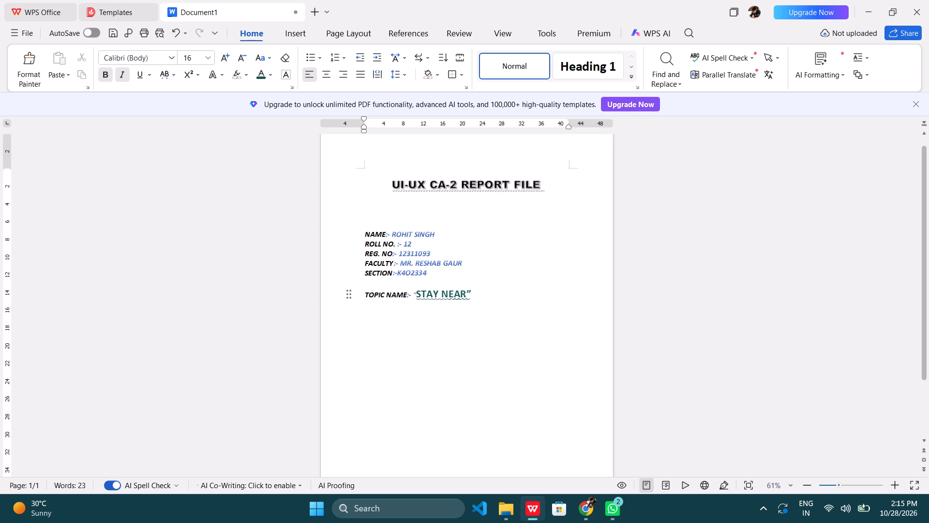
Remove the italics from the opening quotation mark before STAY NEAR, keeping it bold.
{"action": "left_click", "coordinate": [416, 296]}
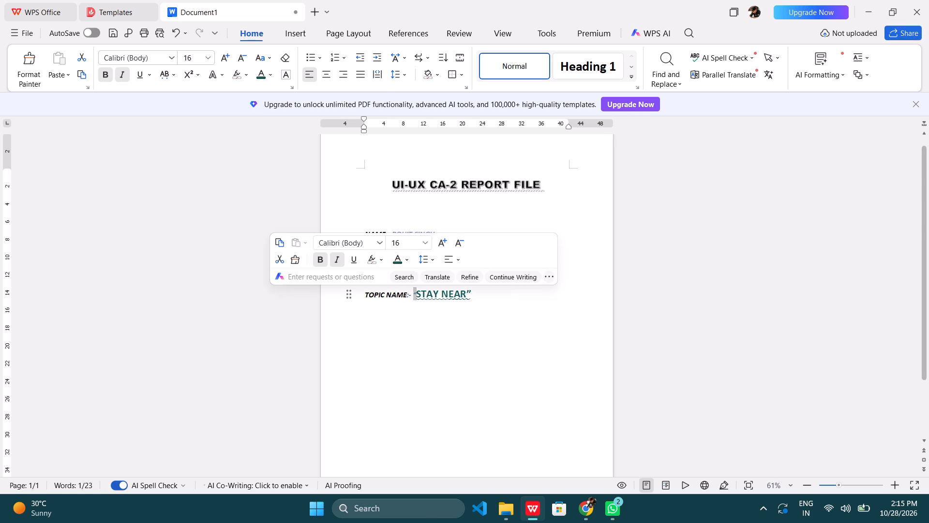
{"action": "left_click", "coordinate": [322, 263]}
{"action": "left_click", "coordinate": [322, 261]}
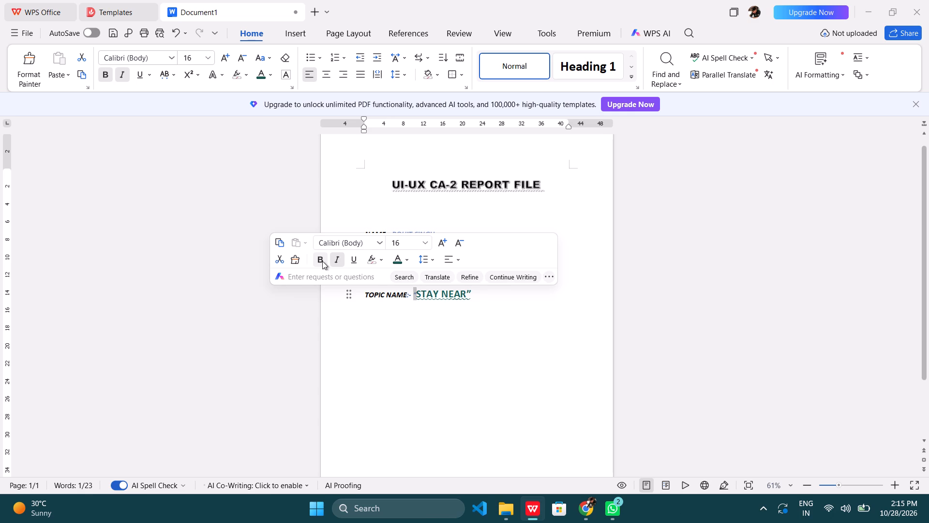
{"action": "left_click", "coordinate": [333, 259]}
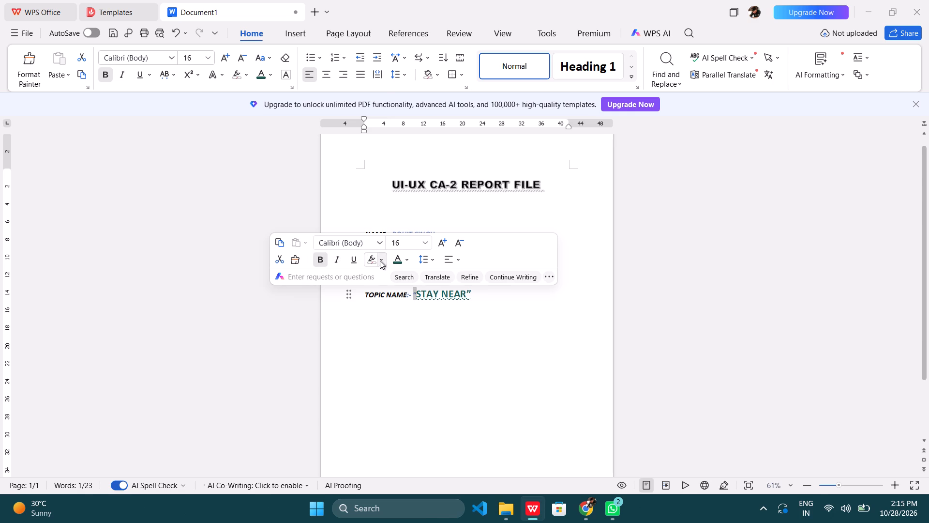
{"action": "left_click", "coordinate": [412, 246]}
{"action": "left_click", "coordinate": [429, 298]}
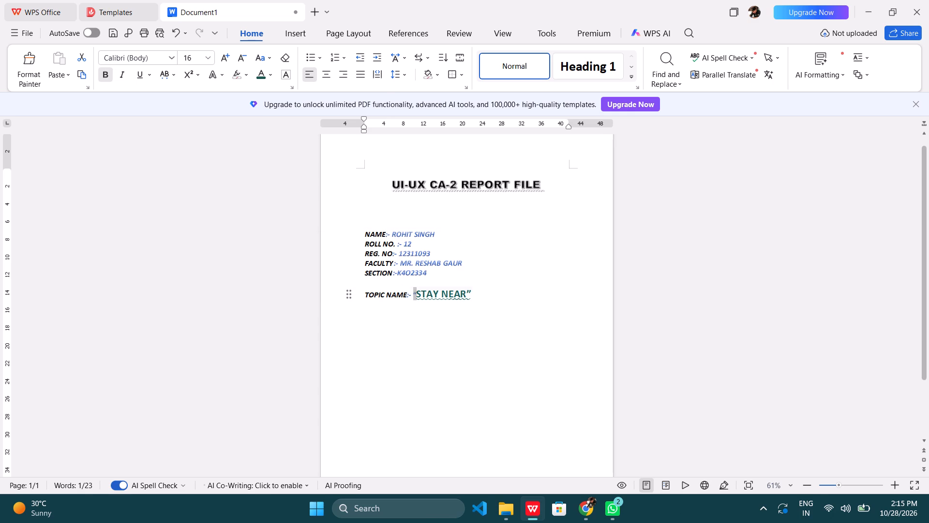
Delete the opening quotation mark before STAY NEAR.
{"action": "left_click", "coordinate": [482, 306]}
{"action": "left_click", "coordinate": [417, 297]}
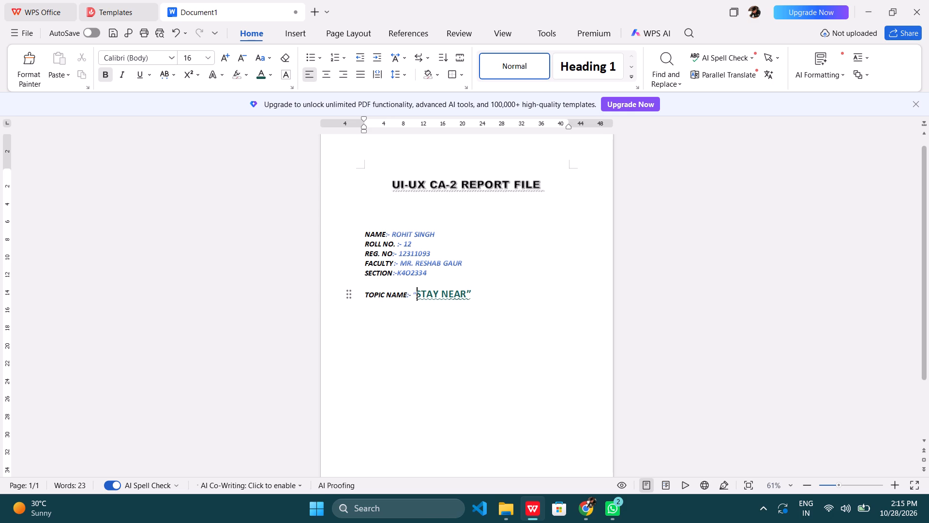
{"action": "key", "text": "BackSpace"}
Add the line "In this report file:-" below the topic name, leaving one blank line between them.
{"action": "left_click", "coordinate": [489, 295]}
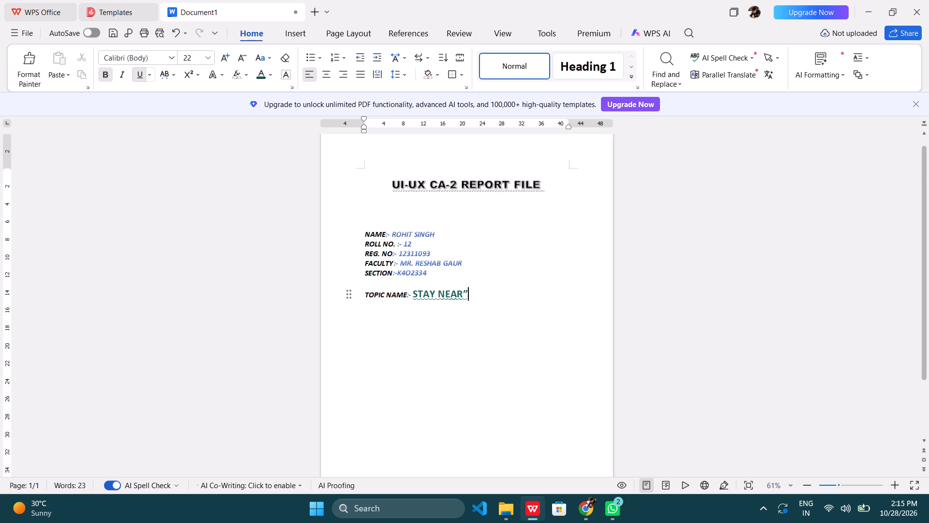
{"action": "left_click", "coordinate": [471, 295]}
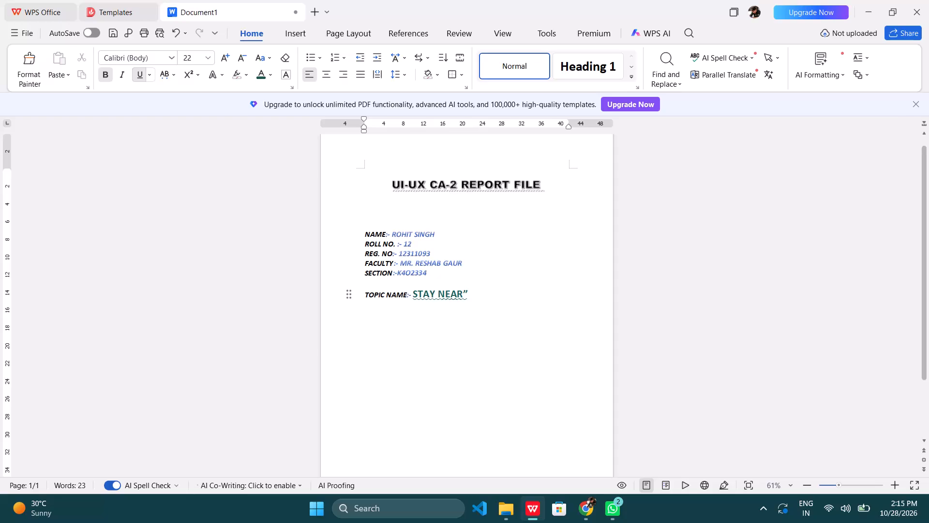
{"action": "key", "text": "Return"}
{"action": "key", "text": "Return"}
{"action": "type", "text": "in this"}
{"action": "key", "text": "space"}
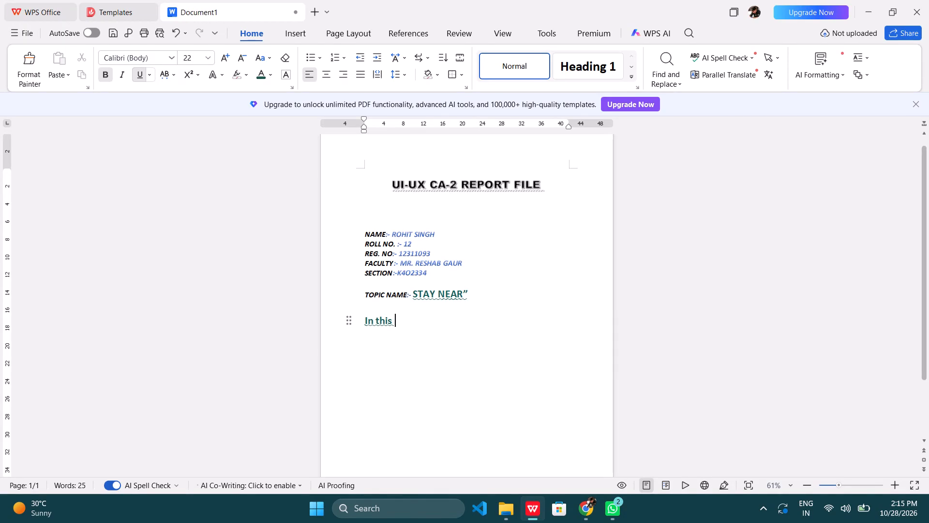
{"action": "type", "text": "report file:-"}
{"action": "key", "text": "space"}
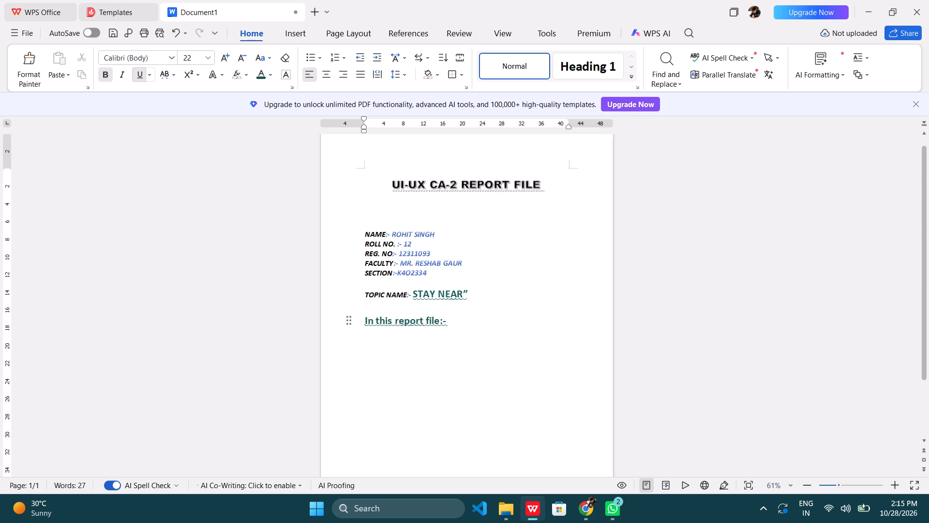
Set the font size of "In this report file" to 16.
{"action": "left_click", "coordinate": [442, 319]}
{"action": "left_click_drag", "start_coordinate": [440, 319], "coordinate": [371, 322]}
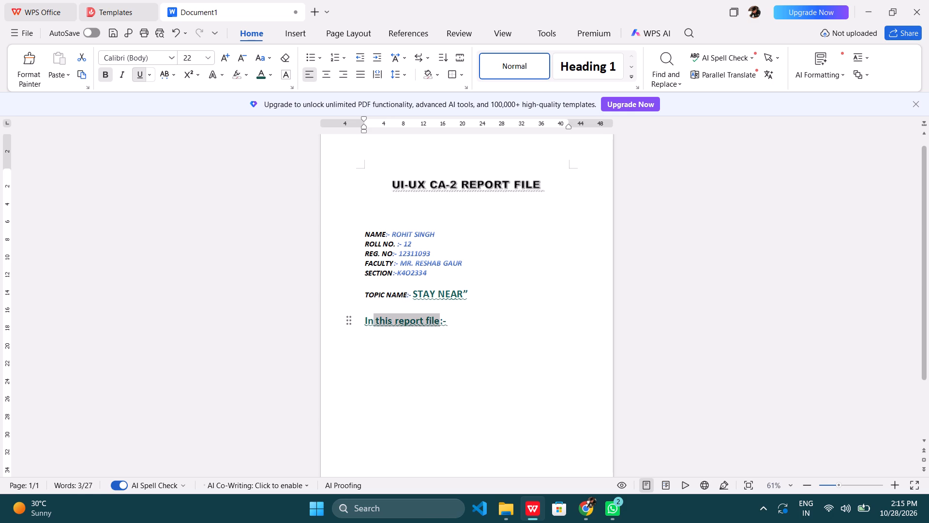
{"action": "left_click_drag", "start_coordinate": [371, 322], "coordinate": [361, 324]}
{"action": "left_click", "coordinate": [381, 267]}
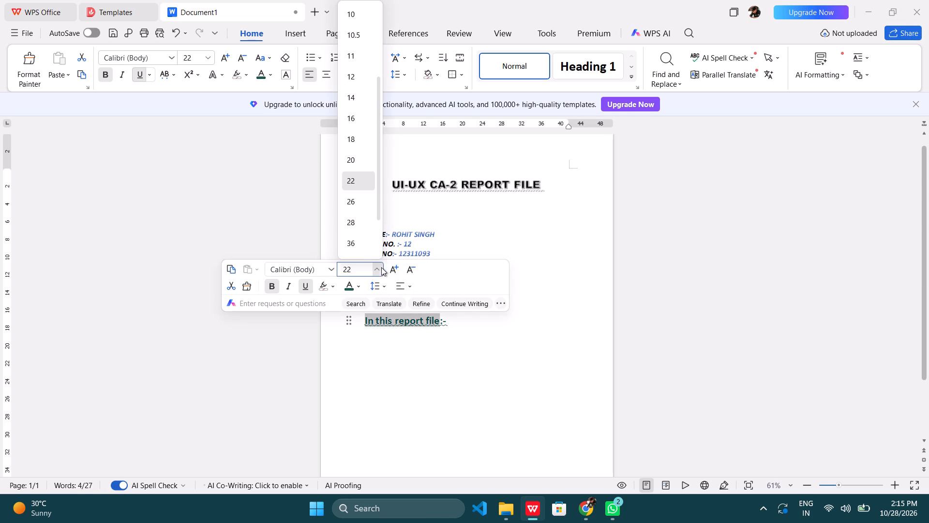
{"action": "left_click", "coordinate": [353, 119]}
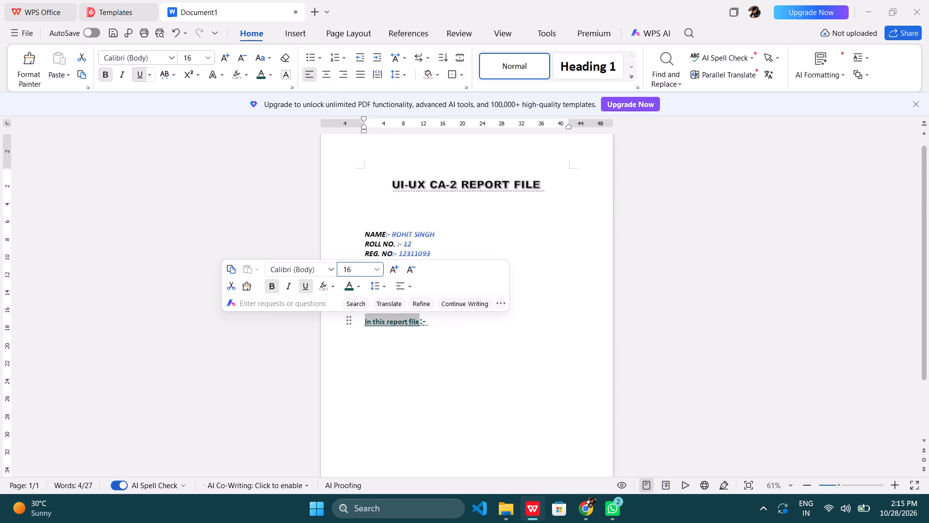
Remove the underline from the whole "In this report file:-" line and set its font colour to black, keeping it bold.
{"action": "left_click", "coordinate": [455, 335]}
{"action": "left_click_drag", "start_coordinate": [430, 326], "coordinate": [363, 325]}
{"action": "left_click", "coordinate": [301, 286]}
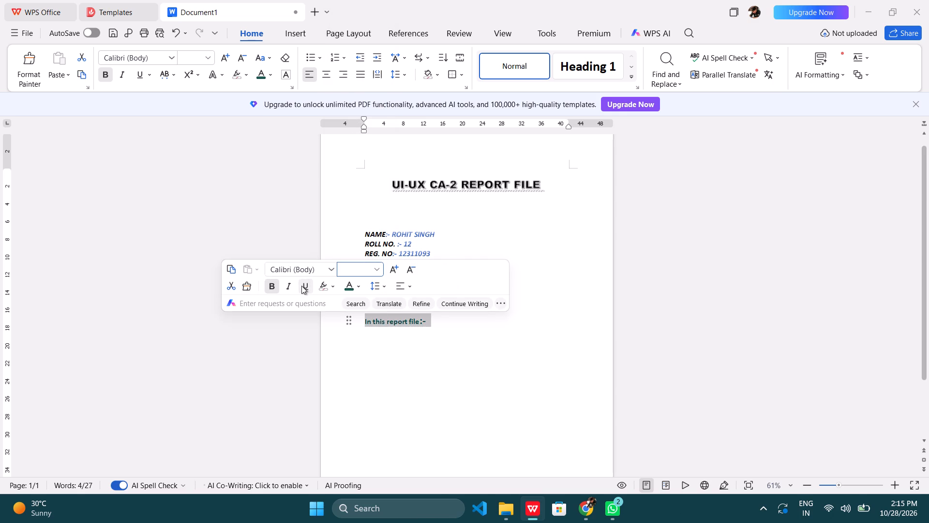
{"action": "left_click", "coordinate": [271, 286]}
{"action": "left_click", "coordinate": [271, 286]}
{"action": "left_click", "coordinate": [356, 287]}
{"action": "left_click", "coordinate": [353, 137]}
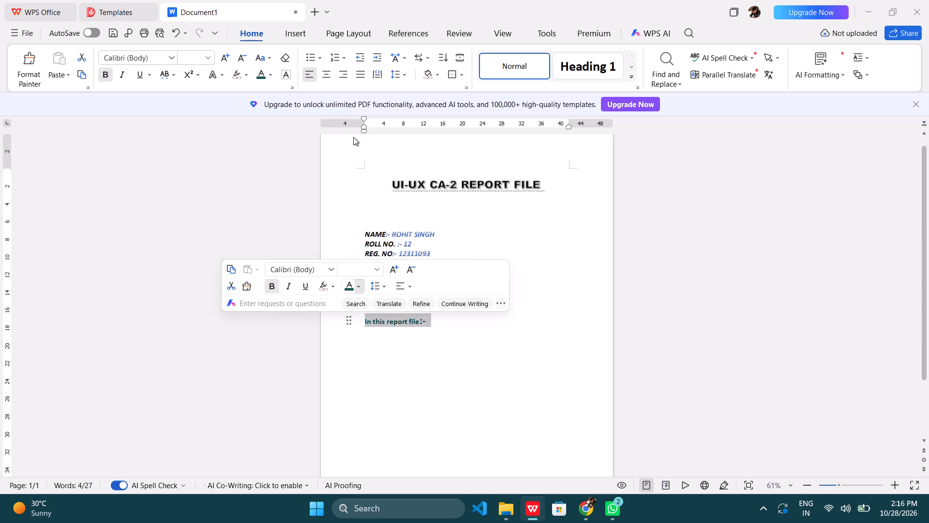
{"action": "left_click", "coordinate": [432, 319]}
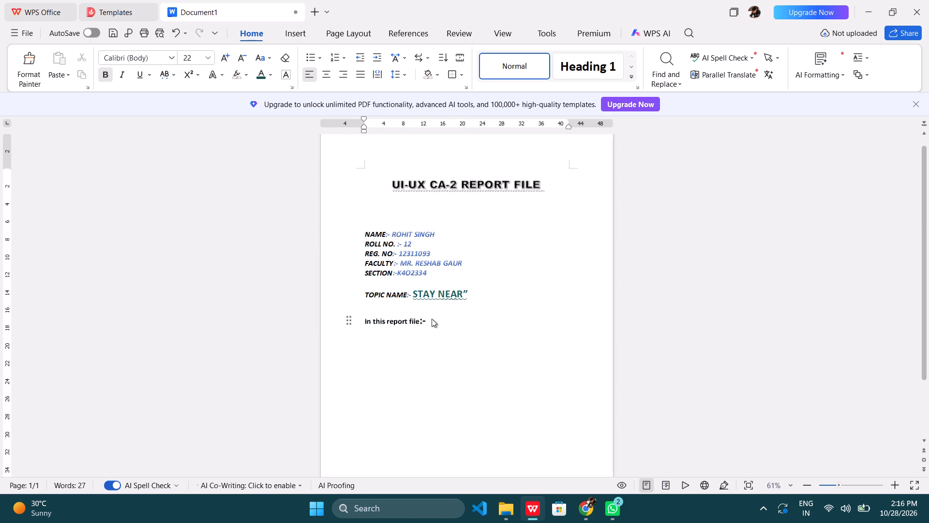
Insert "Topics covered" at the start of the "In this report file:-" line.
{"action": "left_click", "coordinate": [366, 322]}
{"action": "type", "text": "topics covered"}
{"action": "key", "text": "space"}
Add BRAINSTORMING on its own line below "Topics covered in this report file:-" and make it item 1 of a numbered list.
{"action": "left_click", "coordinate": [489, 321]}
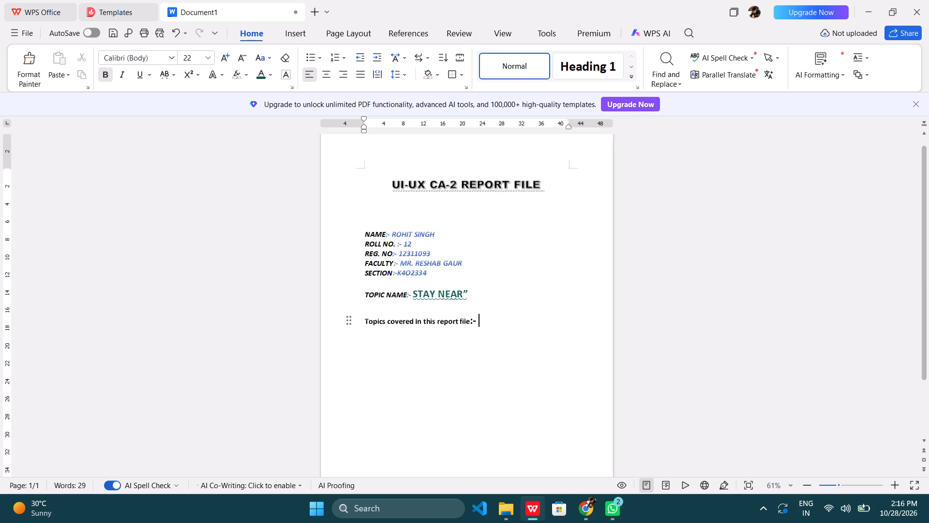
{"action": "type", "text": "BRAINSTORMING"}
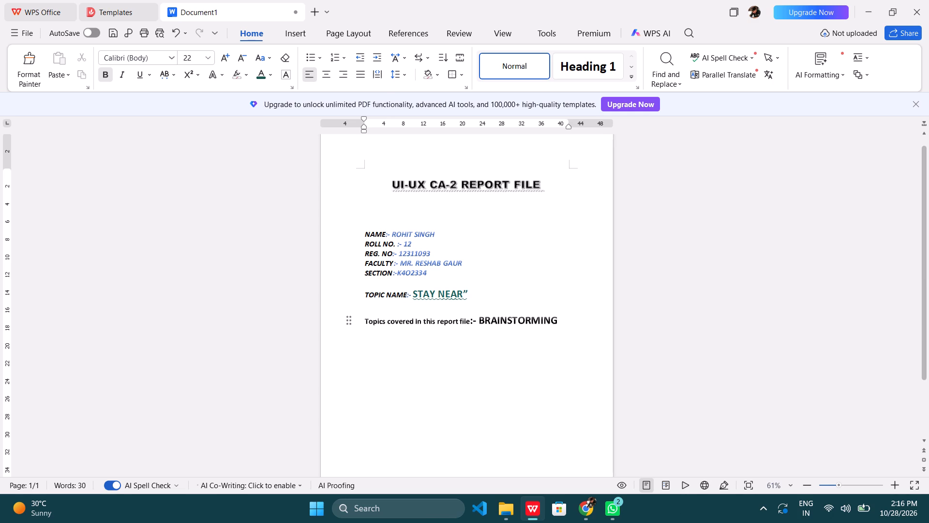
{"action": "left_click", "coordinate": [481, 323]}
{"action": "key", "text": "Return"}
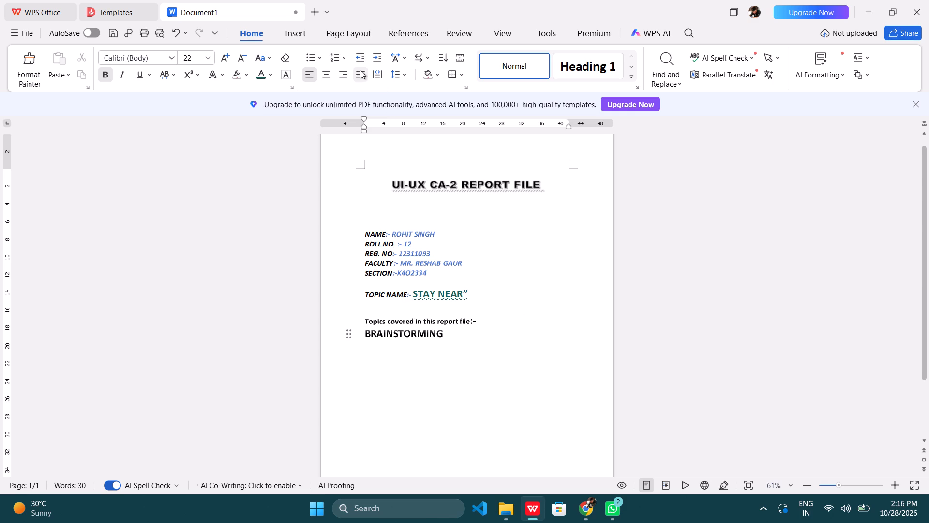
{"action": "left_click", "coordinate": [332, 57]}
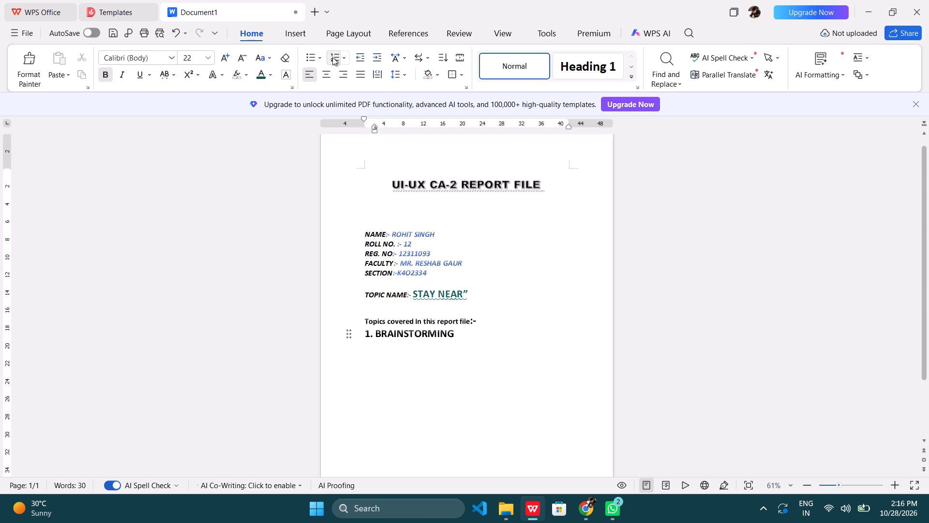
Add Empathy mapping, User persona and User flow as items 2 to 4 of the numbered list, and start item 5.
{"action": "left_click", "coordinate": [469, 338]}
{"action": "key", "text": "Return"}
{"action": "type", "text": "empathy mapping"}
{"action": "key", "text": "Return"}
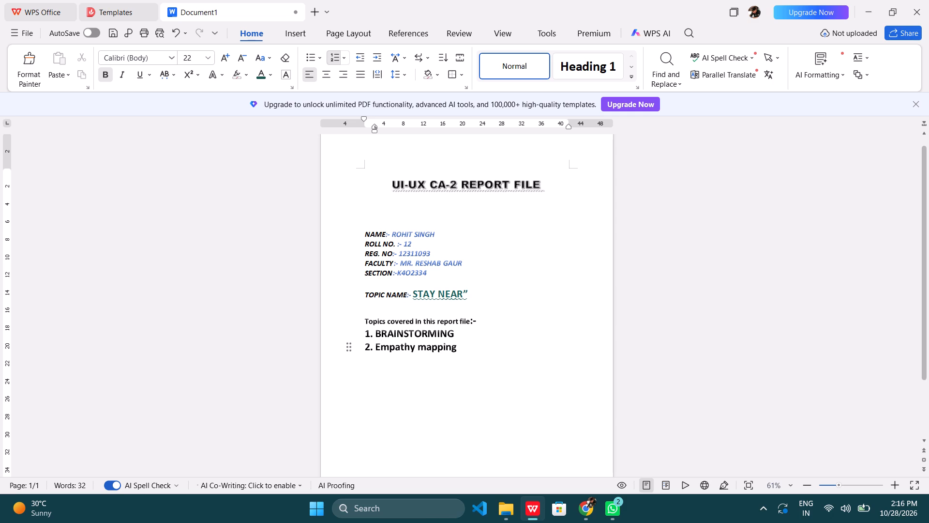
{"action": "type", "text": "user persona"}
{"action": "key", "text": "Return"}
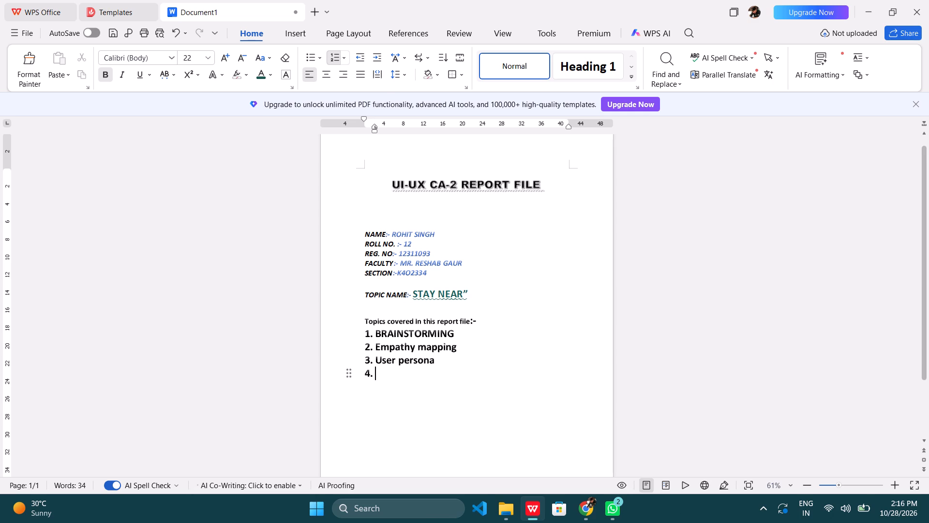
{"action": "type", "text": "un"}
{"action": "key", "text": "BackSpace"}
{"action": "type", "text": "ser flow"}
{"action": "key", "text": "shift+Return"}
{"action": "key", "text": "BackSpace"}
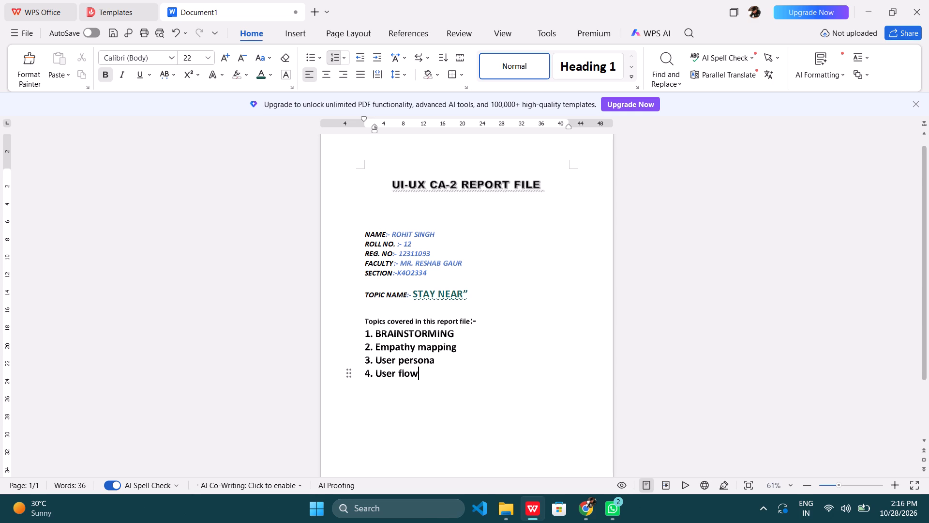
{"action": "left_click", "coordinate": [343, 62]}
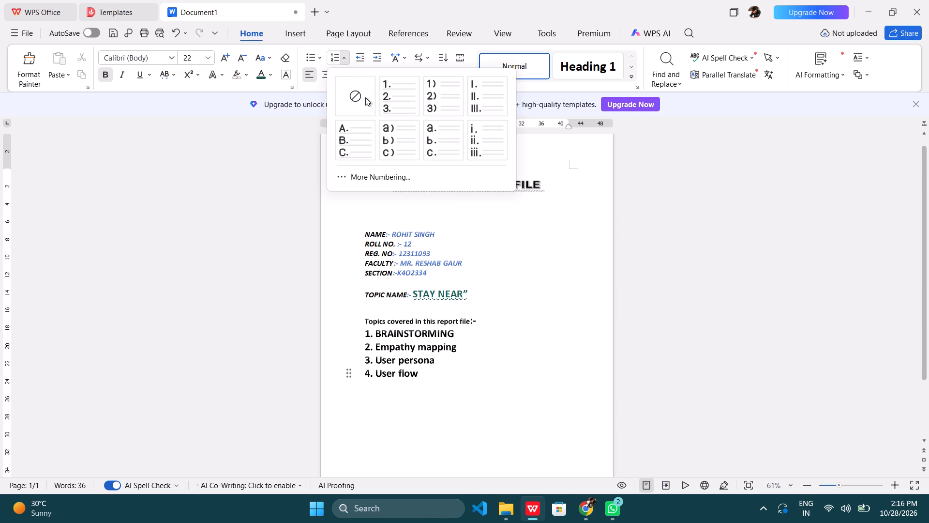
{"action": "left_click", "coordinate": [425, 376]}
{"action": "key", "text": "Return"}
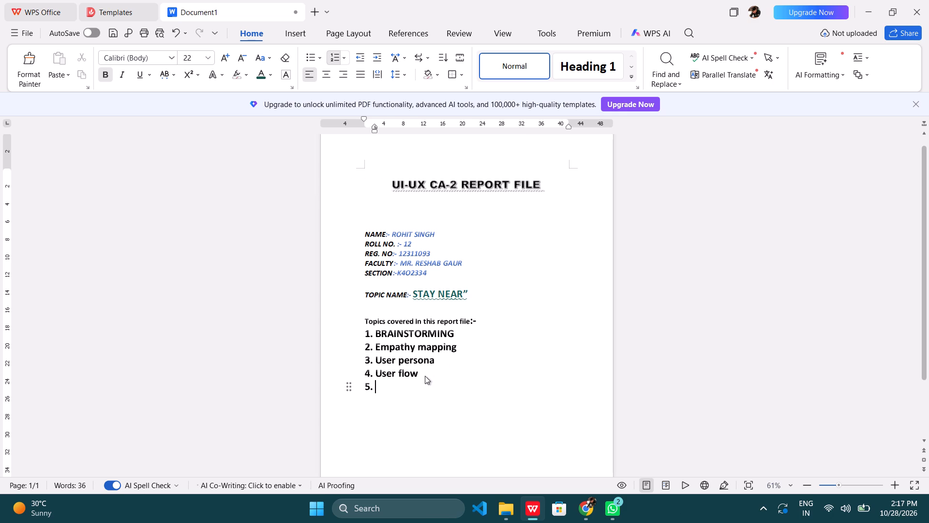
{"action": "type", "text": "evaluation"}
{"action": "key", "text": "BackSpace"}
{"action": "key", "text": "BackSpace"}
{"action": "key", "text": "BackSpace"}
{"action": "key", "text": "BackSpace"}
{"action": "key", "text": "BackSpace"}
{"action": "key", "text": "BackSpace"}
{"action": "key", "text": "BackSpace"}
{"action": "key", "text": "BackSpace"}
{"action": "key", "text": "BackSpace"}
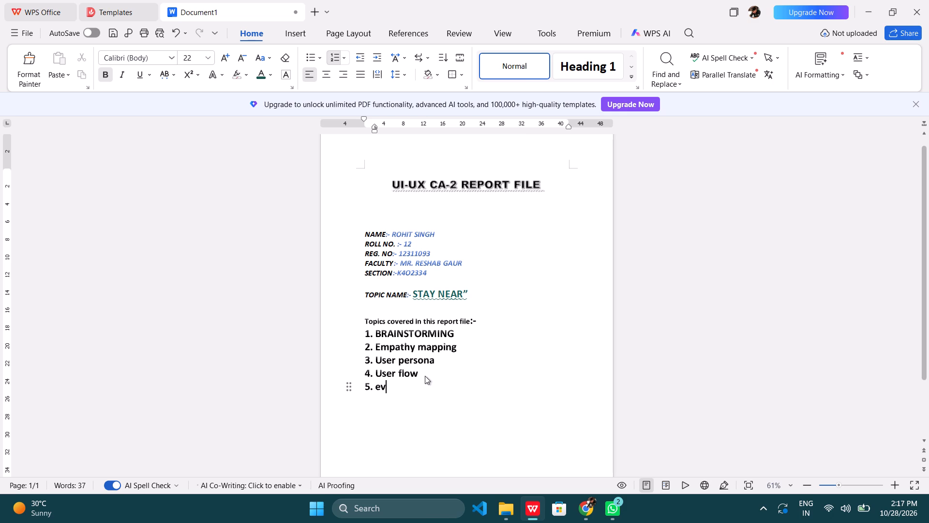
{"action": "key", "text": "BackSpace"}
Enter "Benchmarking" with a capital B as item 5 of the topics list and start item 6.
{"action": "type", "text": "benchmarking"}
{"action": "left_click", "coordinate": [381, 386]}
{"action": "key", "text": "BackSpace"}
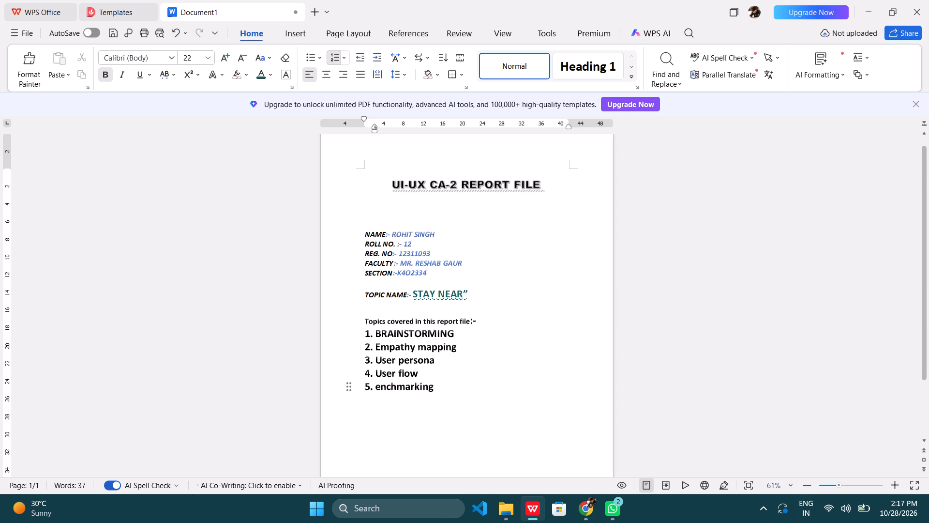
{"action": "key", "text": "shift+b"}
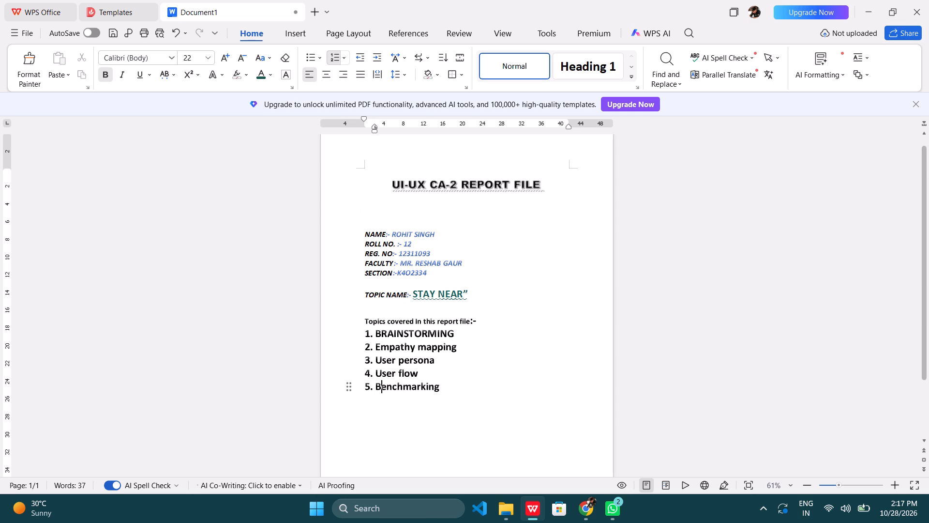
{"action": "left_click", "coordinate": [448, 391]}
{"action": "key", "text": "Return"}
Replace "Benchmarking" in item 5 with the dictionary suggestion "Bench marking".
{"action": "right_click", "coordinate": [448, 391]}
{"action": "left_click", "coordinate": [414, 388]}
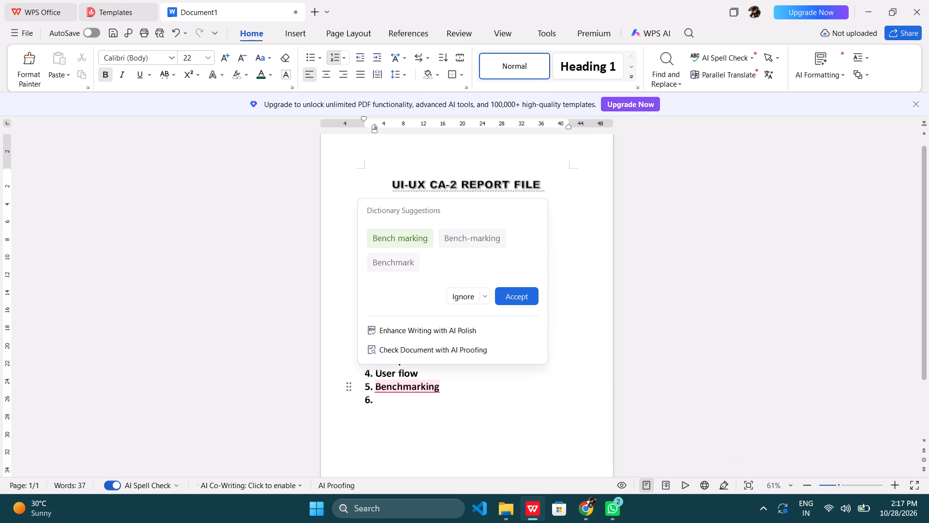
{"action": "left_click", "coordinate": [410, 239]}
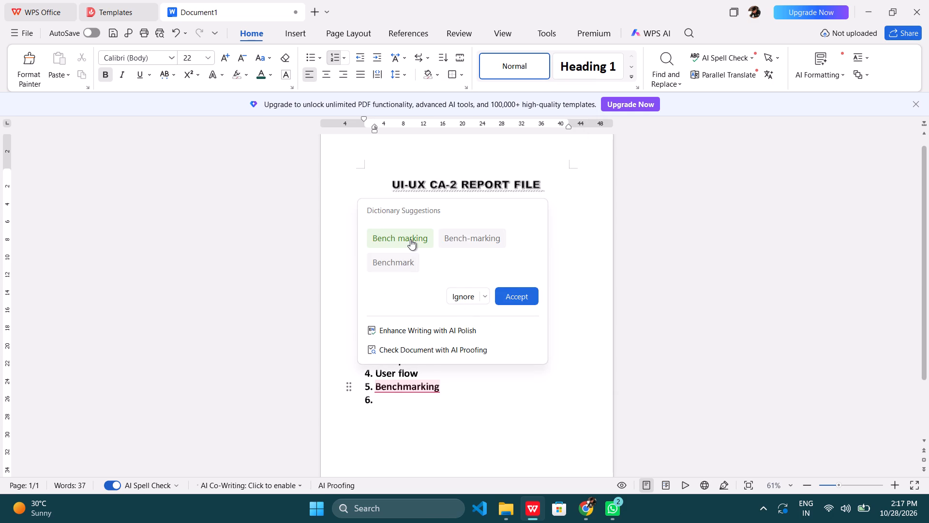
{"action": "left_click", "coordinate": [410, 239]}
{"action": "left_click", "coordinate": [519, 299]}
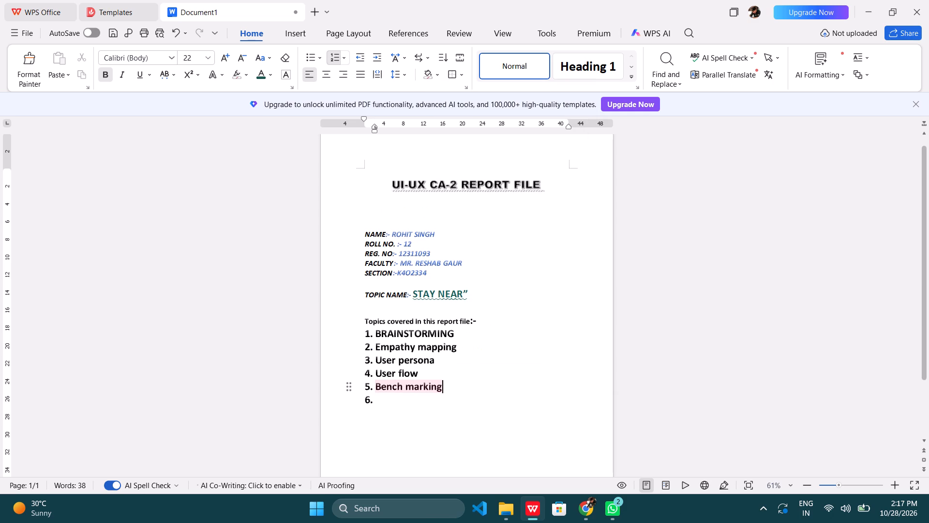
Enter "Evaluation" with a capital E as item 6 of the topics list.
{"action": "left_click", "coordinate": [403, 407]}
{"action": "type", "text": "eva"}
{"action": "key", "text": "BackSpace"}
{"action": "key", "text": "BackSpace"}
{"action": "key", "text": "BackSpace"}
{"action": "type", "text": "Eva"}
{"action": "type", "text": "luation"}
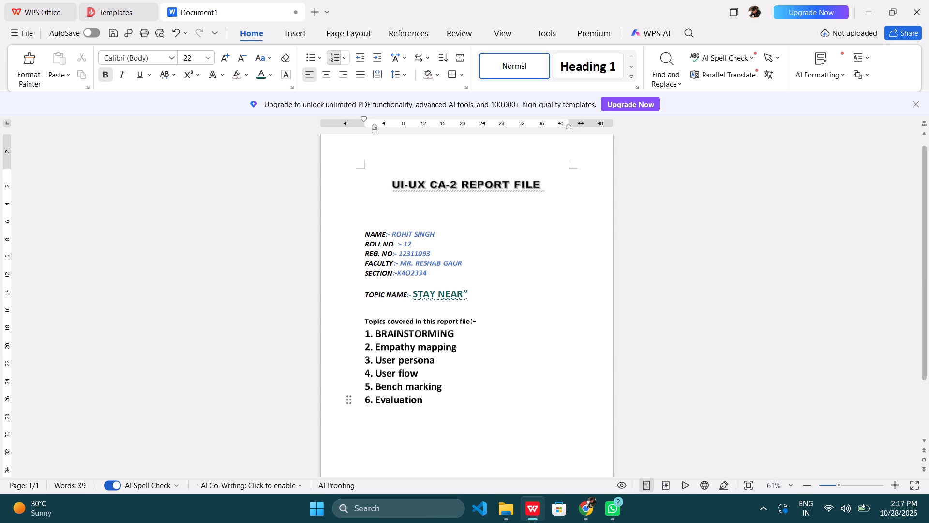
Add a blank unnumbered line after item 6, Evaluation, at the end of the topics list.
{"action": "left_click", "coordinate": [484, 325]}
{"action": "scroll", "coordinate": [484, 325], "scroll_direction": "down", "scroll_amount": 1}
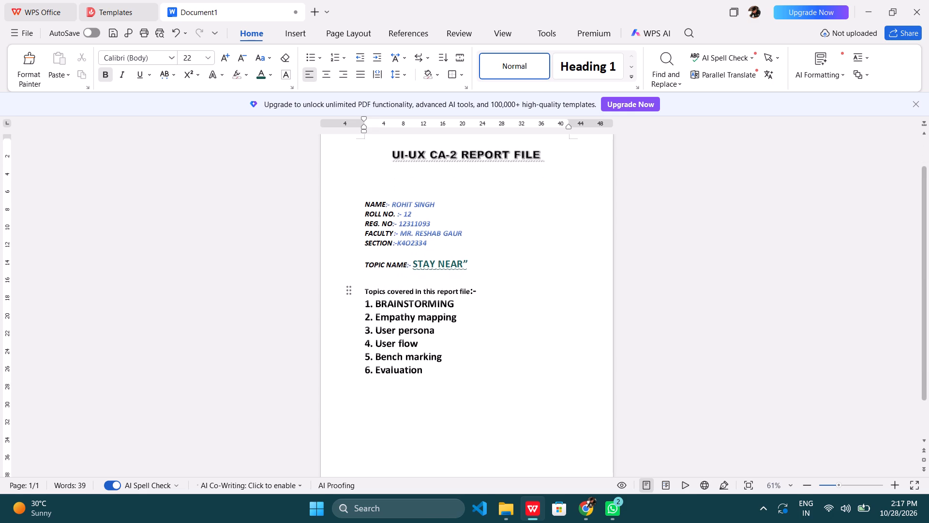
{"action": "scroll", "coordinate": [447, 437], "scroll_direction": "down", "scroll_amount": 1}
{"action": "left_click", "coordinate": [447, 437]}
{"action": "scroll", "coordinate": [447, 437], "scroll_direction": "down", "scroll_amount": 1}
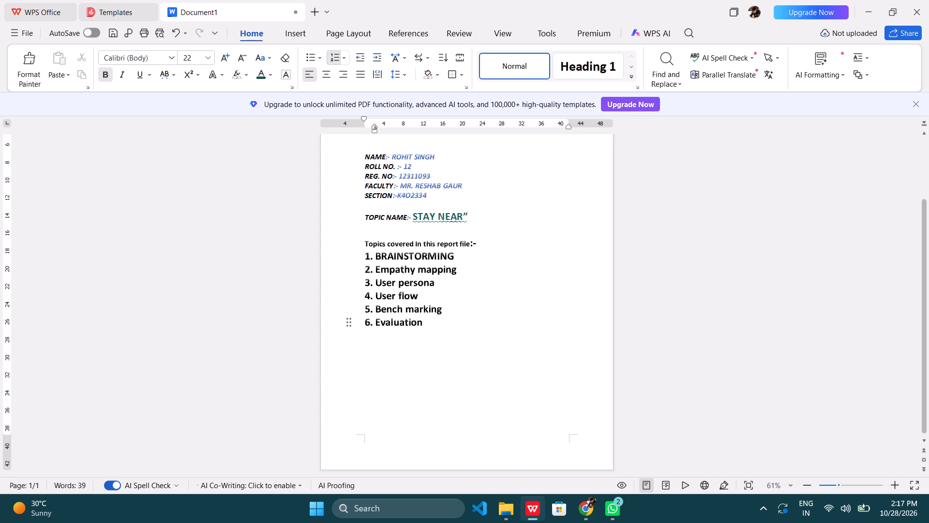
{"action": "left_click", "coordinate": [464, 417]}
{"action": "key", "text": "Return"}
{"action": "key", "text": "BackSpace"}
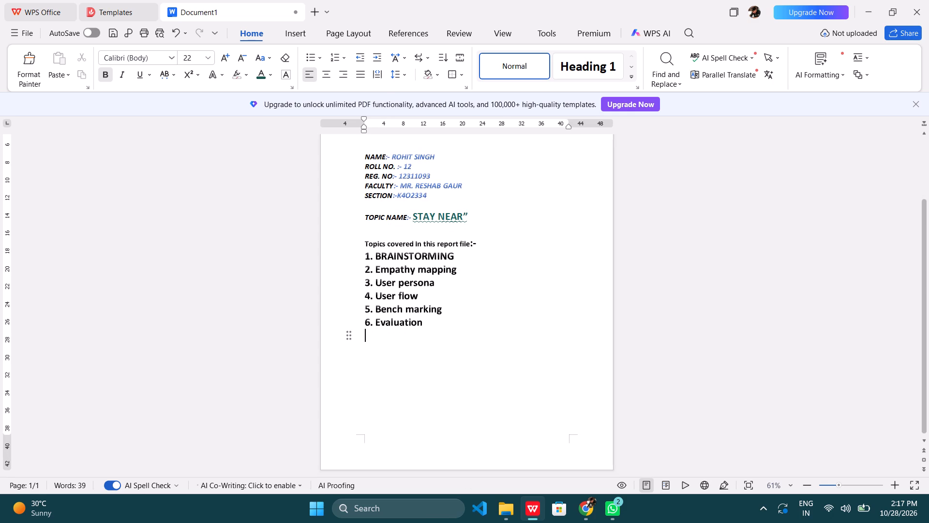
{"action": "scroll", "coordinate": [464, 417], "scroll_direction": "down", "scroll_amount": 2}
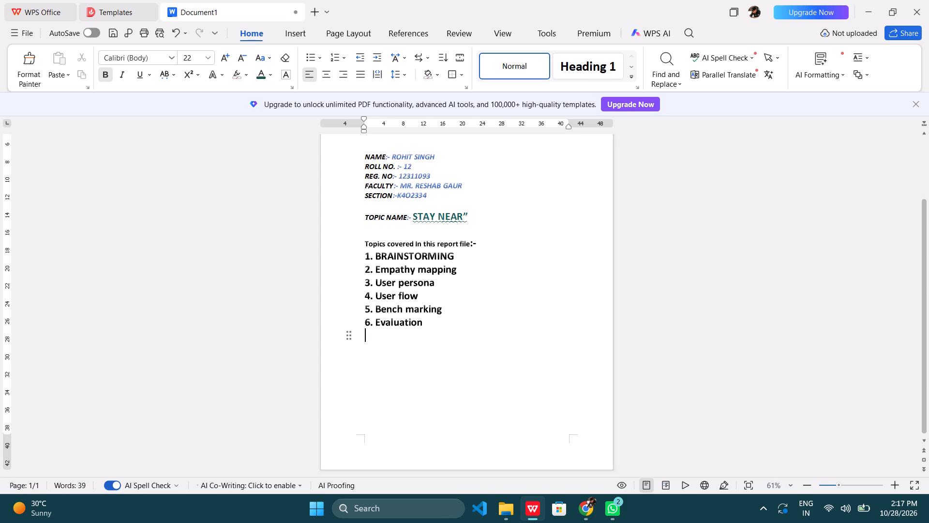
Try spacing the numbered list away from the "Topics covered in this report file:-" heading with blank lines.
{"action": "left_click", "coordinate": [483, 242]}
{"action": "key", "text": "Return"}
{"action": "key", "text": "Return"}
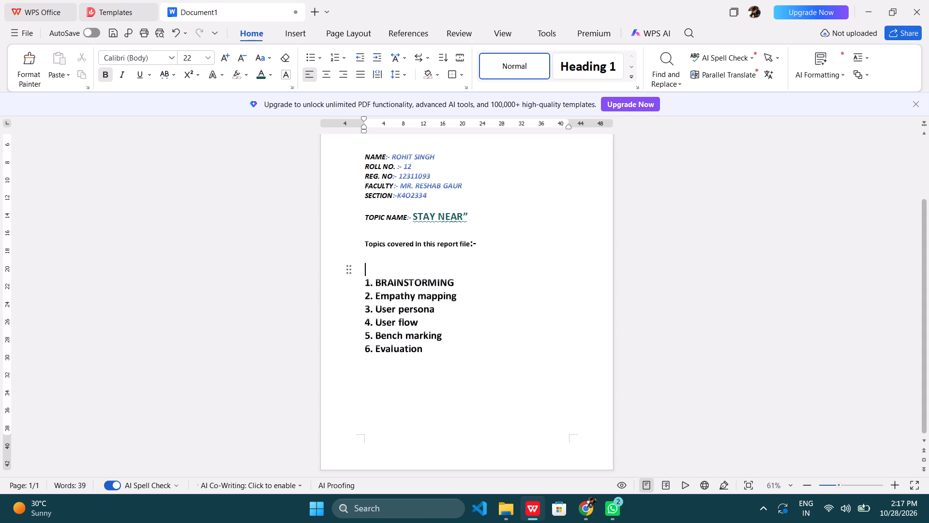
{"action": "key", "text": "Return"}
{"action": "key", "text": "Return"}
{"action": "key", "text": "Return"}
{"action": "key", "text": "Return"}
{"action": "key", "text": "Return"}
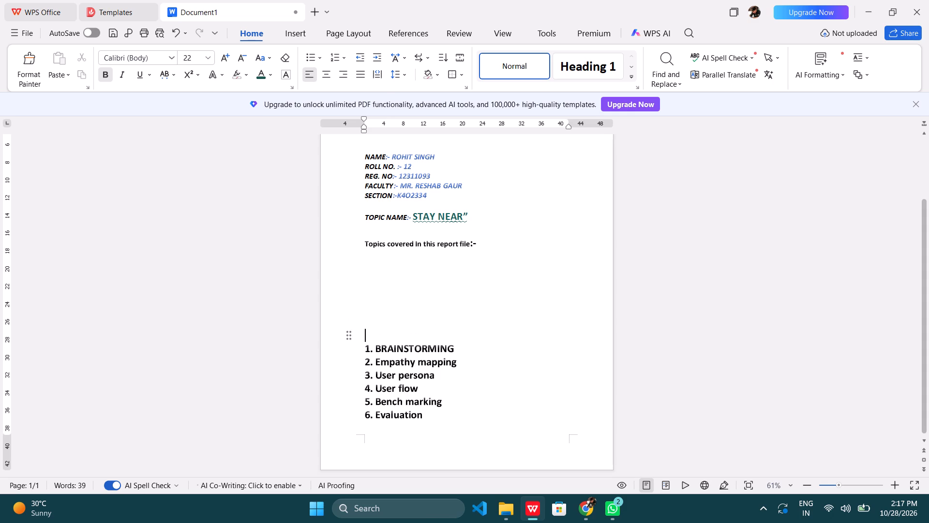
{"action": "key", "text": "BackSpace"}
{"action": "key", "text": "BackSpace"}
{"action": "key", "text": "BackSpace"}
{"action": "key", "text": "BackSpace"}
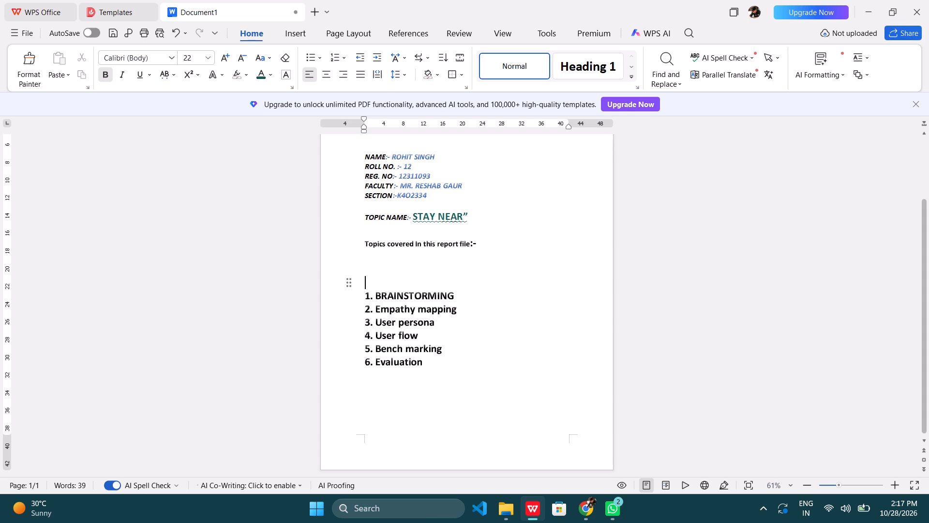
Add one more blank line above the "Topics covered in this report file:-" heading.
{"action": "left_click", "coordinate": [364, 240]}
{"action": "key", "text": "Return"}
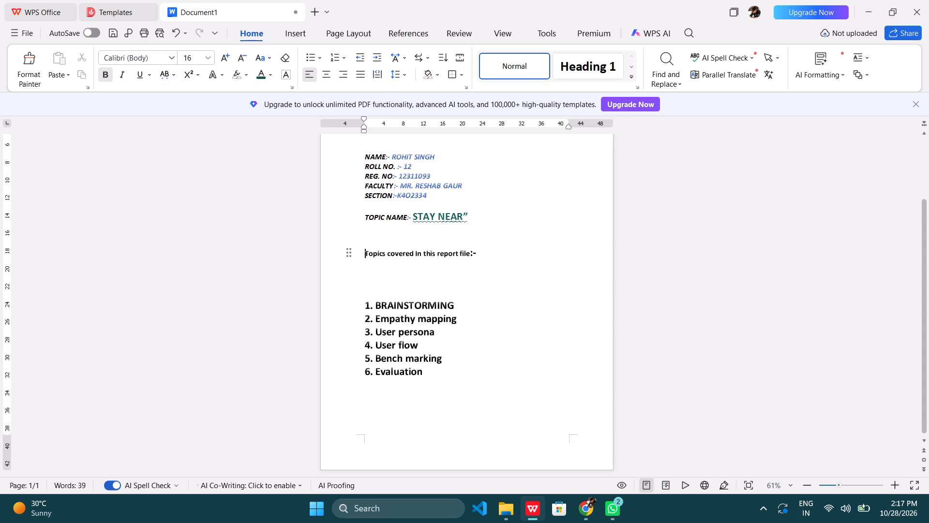
{"action": "key", "text": "Return"}
{"action": "key", "text": "BackSpace"}
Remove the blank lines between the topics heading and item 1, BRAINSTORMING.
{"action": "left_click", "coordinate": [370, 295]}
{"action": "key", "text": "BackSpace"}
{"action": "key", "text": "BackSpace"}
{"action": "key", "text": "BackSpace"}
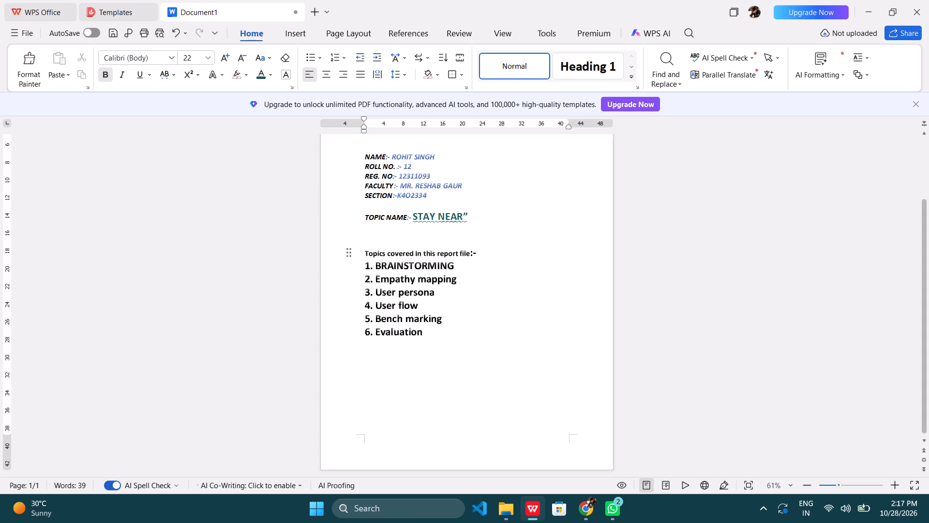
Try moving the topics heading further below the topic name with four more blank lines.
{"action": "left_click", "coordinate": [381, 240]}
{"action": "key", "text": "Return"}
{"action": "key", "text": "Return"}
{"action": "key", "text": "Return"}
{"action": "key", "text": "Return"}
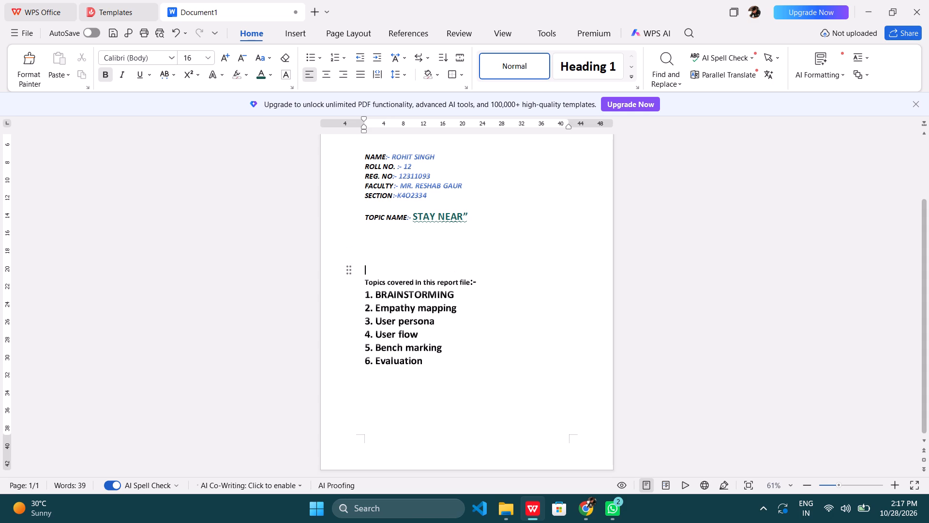
Widen the gap between the "TOPIC NAME:-" label and STAY NEAR slightly, deleting the surplus spaces.
{"action": "left_click", "coordinate": [414, 216]}
{"action": "key", "text": "space"}
{"action": "key", "text": "space"}
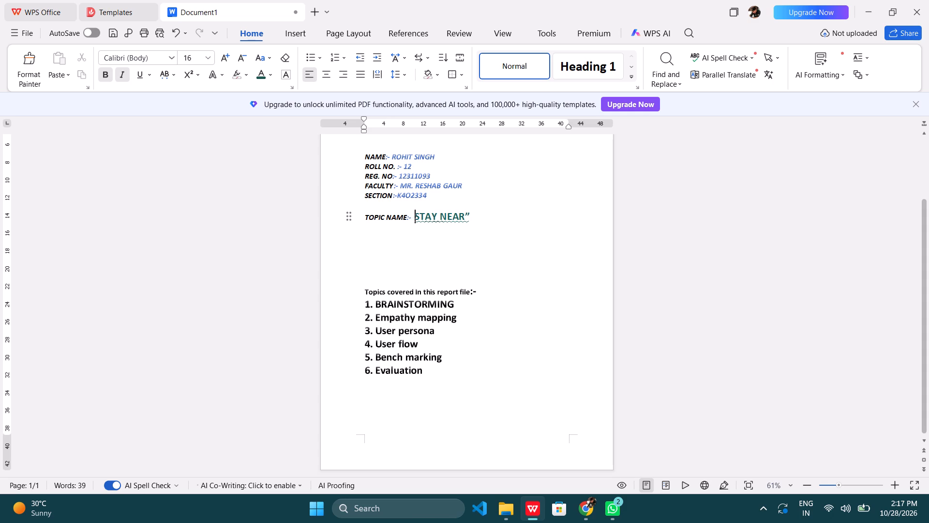
{"action": "key", "text": "space"}
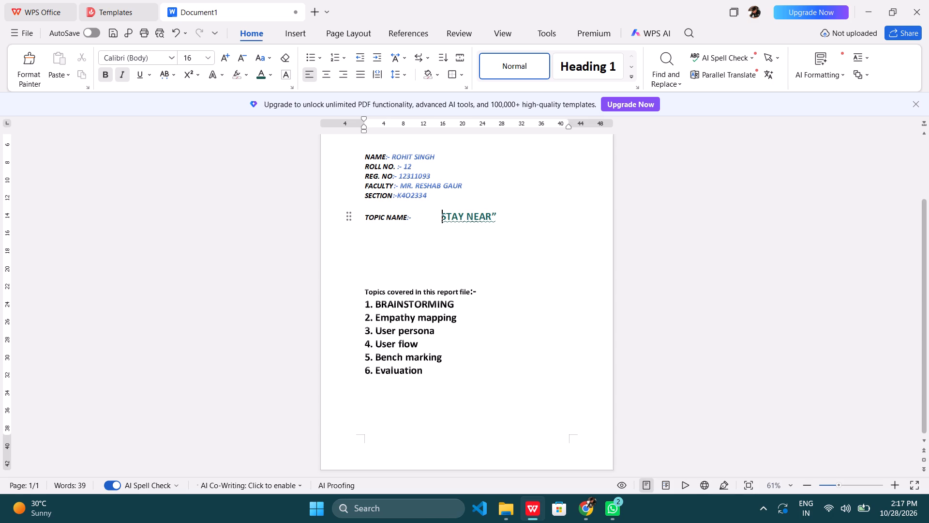
{"action": "key", "text": "BackSpace"}
{"action": "key", "text": "BackSpace"}
{"action": "key", "text": "BackSpace"}
{"action": "key", "text": "BackSpace"}
{"action": "key", "text": "BackSpace"}
{"action": "key", "text": "BackSpace"}
{"action": "key", "text": "BackSpace"}
{"action": "key", "text": "BackSpace"}
{"action": "key", "text": "BackSpace"}
{"action": "key", "text": "BackSpace"}
{"action": "key", "text": "BackSpace"}
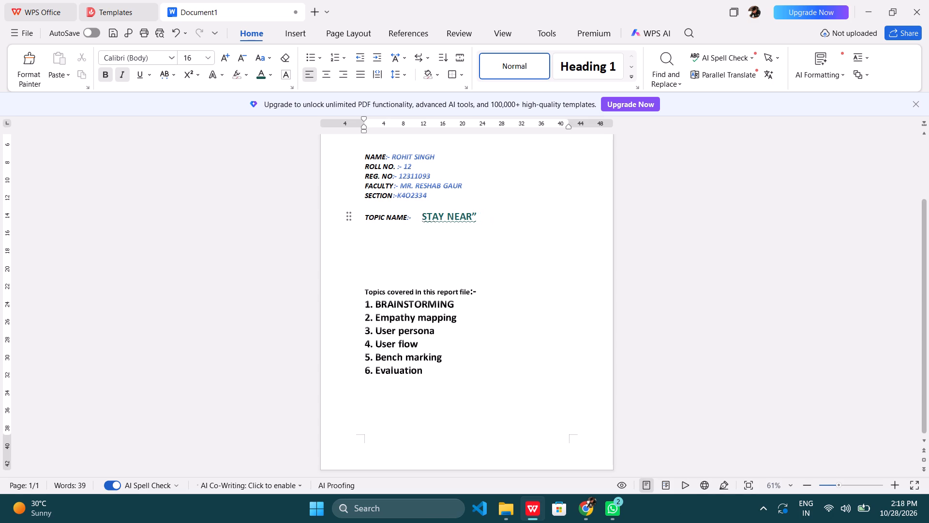
{"action": "key", "text": "BackSpace"}
{"action": "key", "text": "BackSpace"}
{"action": "key", "text": "BackSpace"}
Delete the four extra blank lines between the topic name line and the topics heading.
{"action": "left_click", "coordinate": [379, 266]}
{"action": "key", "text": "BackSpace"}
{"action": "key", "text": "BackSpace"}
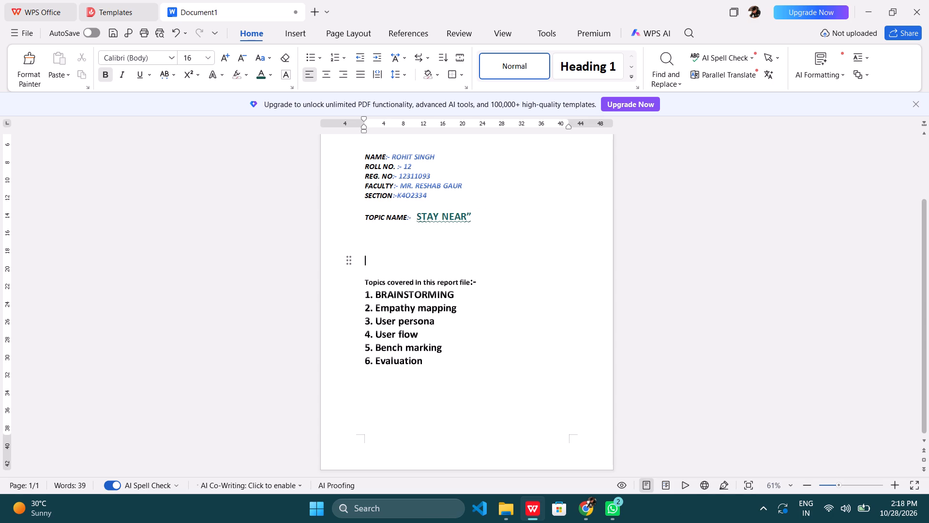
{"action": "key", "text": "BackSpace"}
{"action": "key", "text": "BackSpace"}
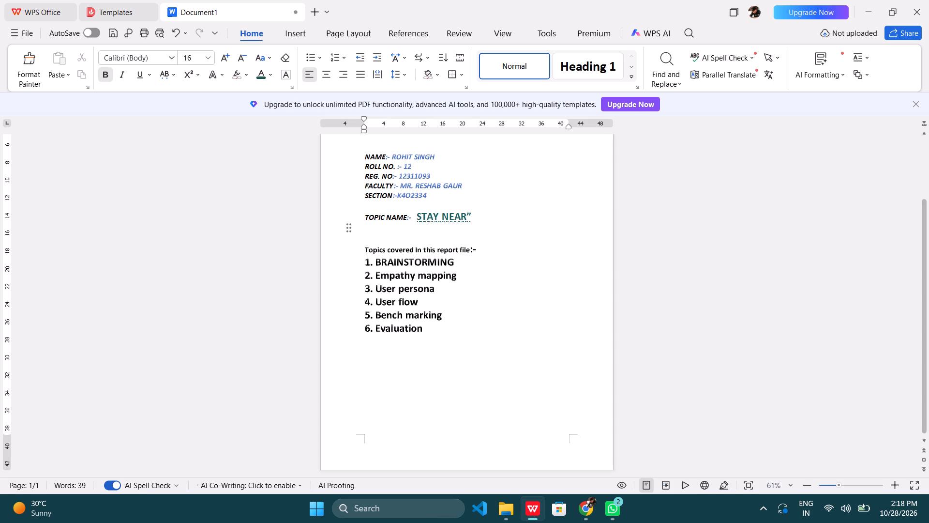
Make the "Topics covered in this report file:-" heading italic and remove its bold formatting.
{"action": "left_click_drag", "start_coordinate": [479, 251], "coordinate": [354, 246]}
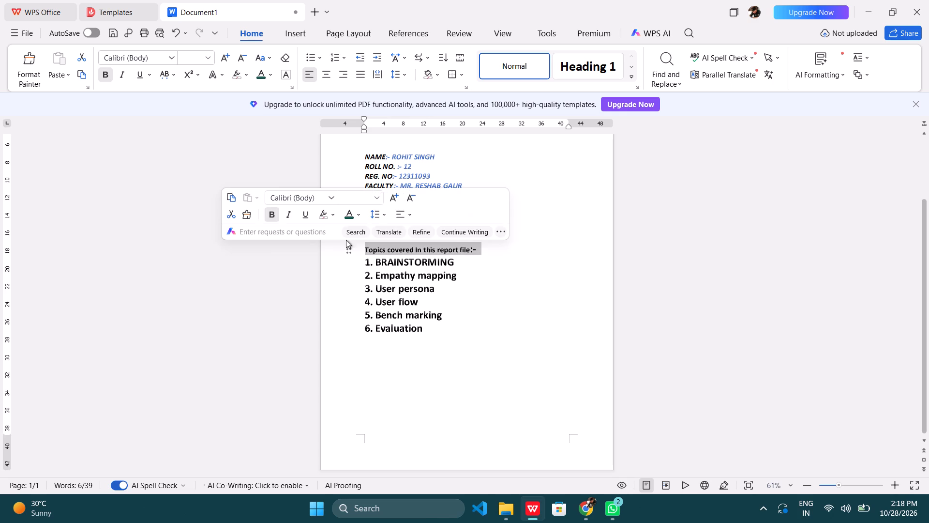
{"action": "left_click", "coordinate": [285, 214]}
{"action": "left_click", "coordinate": [271, 215]}
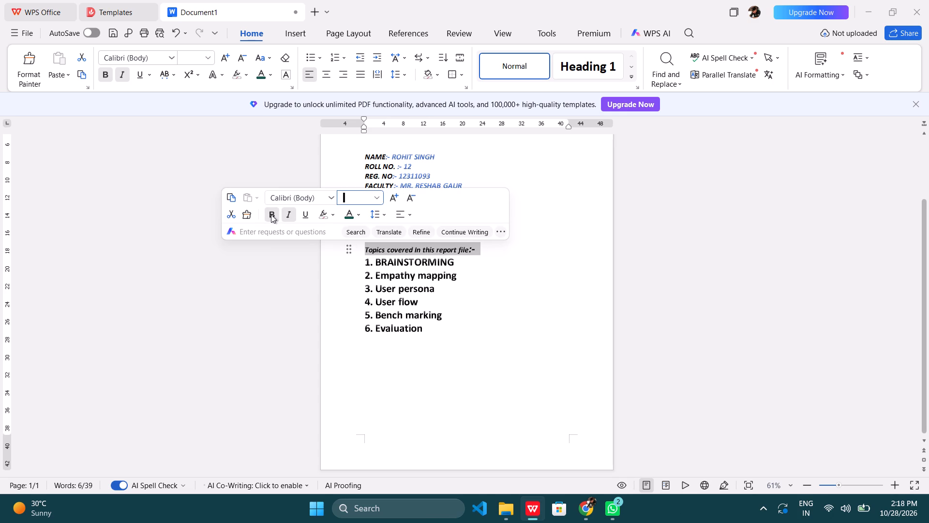
{"action": "left_click", "coordinate": [471, 293]}
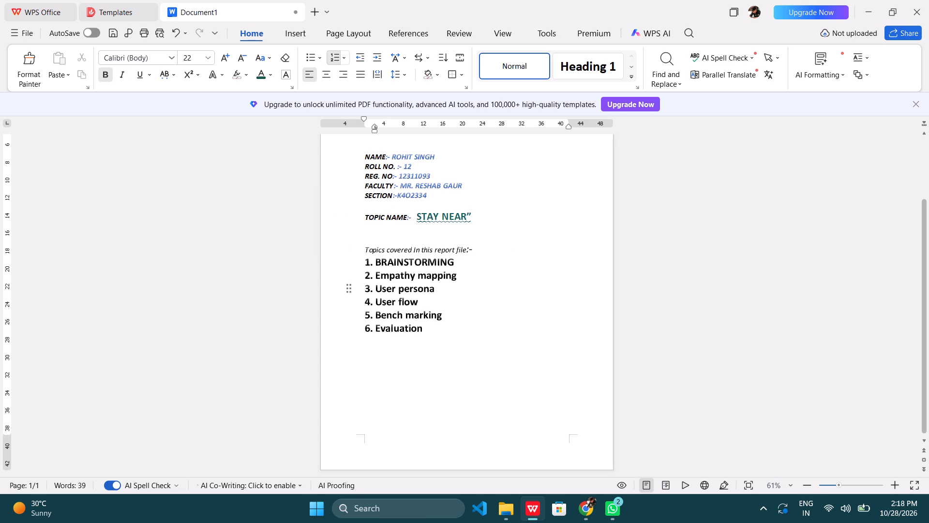
Colour the "Topics covered in this report file:-" heading standard red and make it bold.
{"action": "left_click_drag", "start_coordinate": [475, 248], "coordinate": [443, 251]}
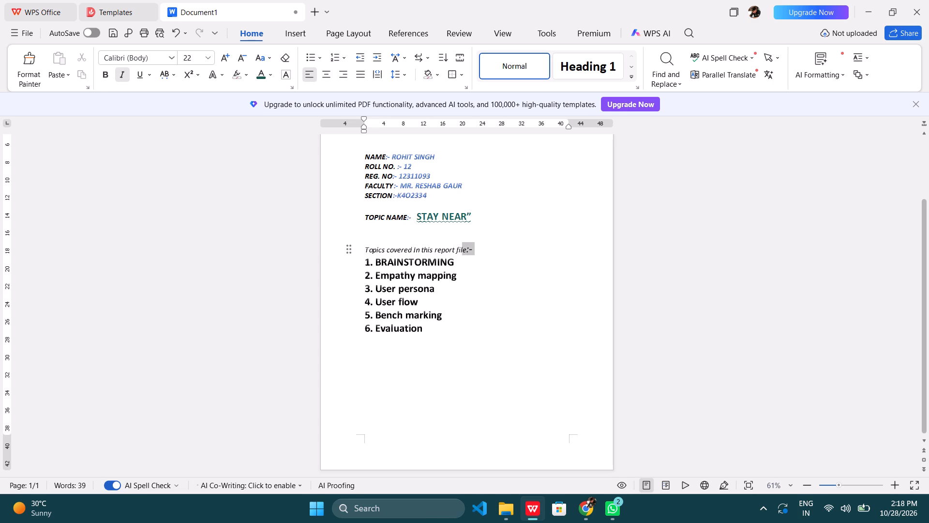
{"action": "left_click_drag", "start_coordinate": [443, 251], "coordinate": [361, 251]}
{"action": "left_click", "coordinate": [354, 213]}
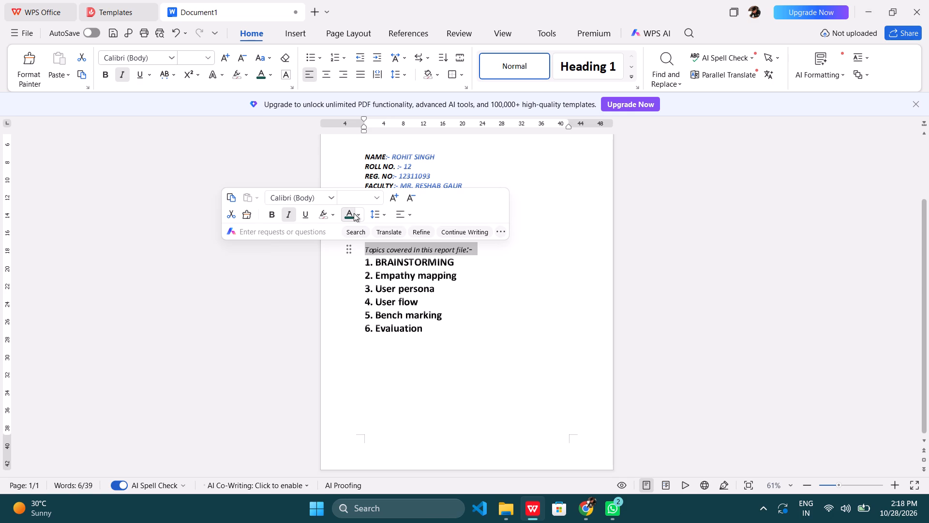
{"action": "left_click", "coordinate": [354, 213]}
{"action": "left_click", "coordinate": [359, 215]}
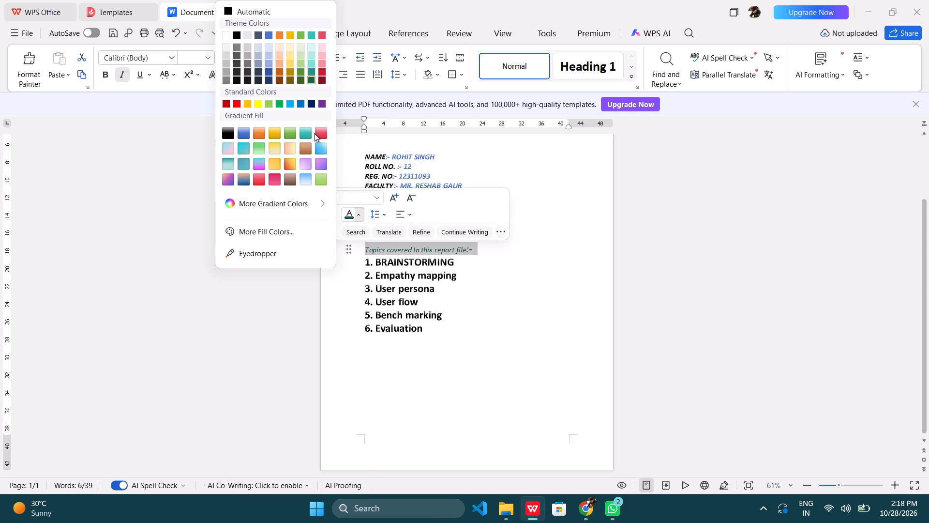
{"action": "left_click", "coordinate": [239, 106]}
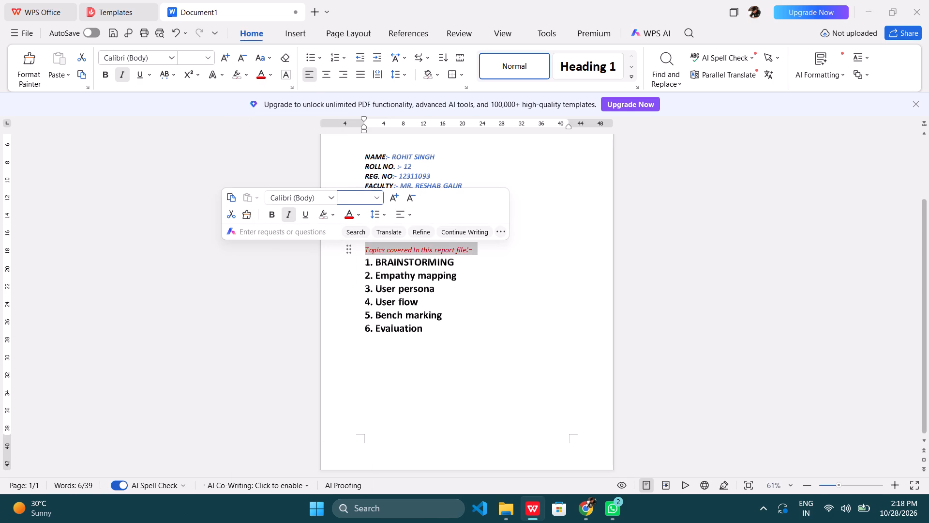
{"action": "left_click", "coordinate": [271, 215]}
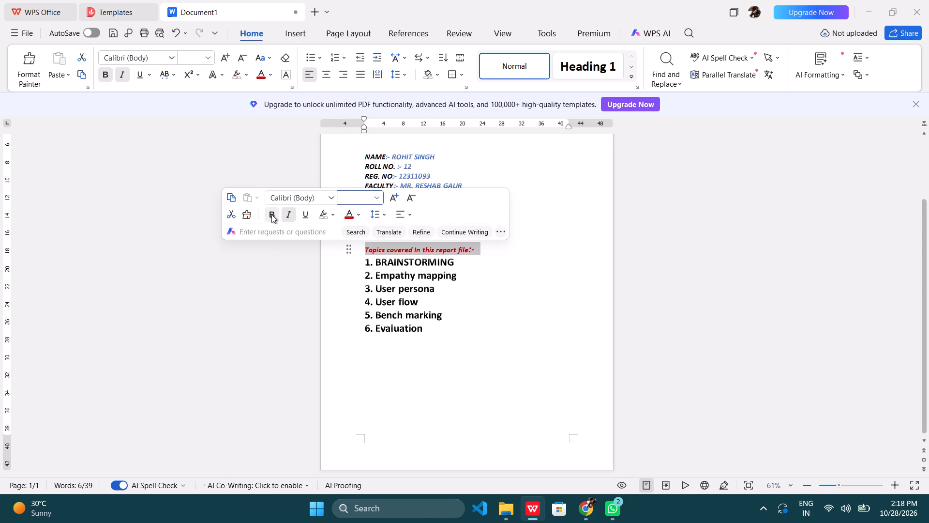
{"action": "left_click", "coordinate": [471, 333]}
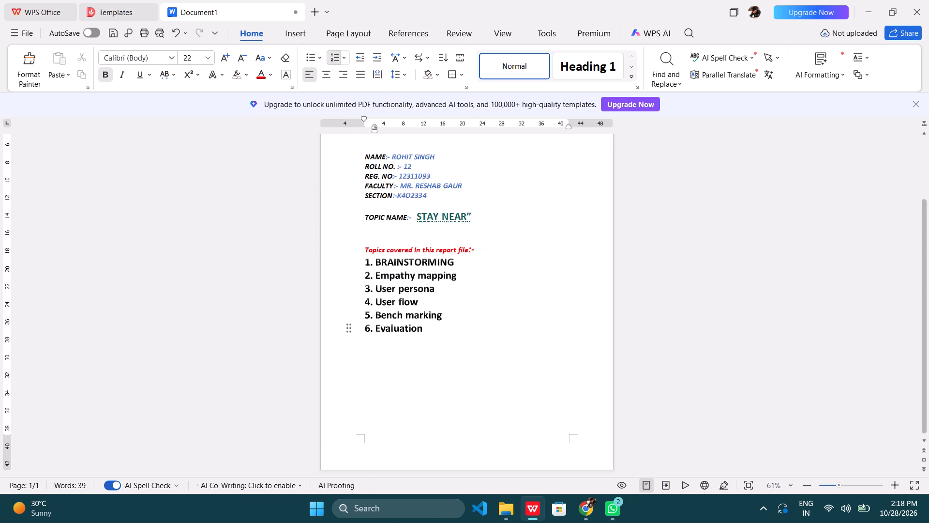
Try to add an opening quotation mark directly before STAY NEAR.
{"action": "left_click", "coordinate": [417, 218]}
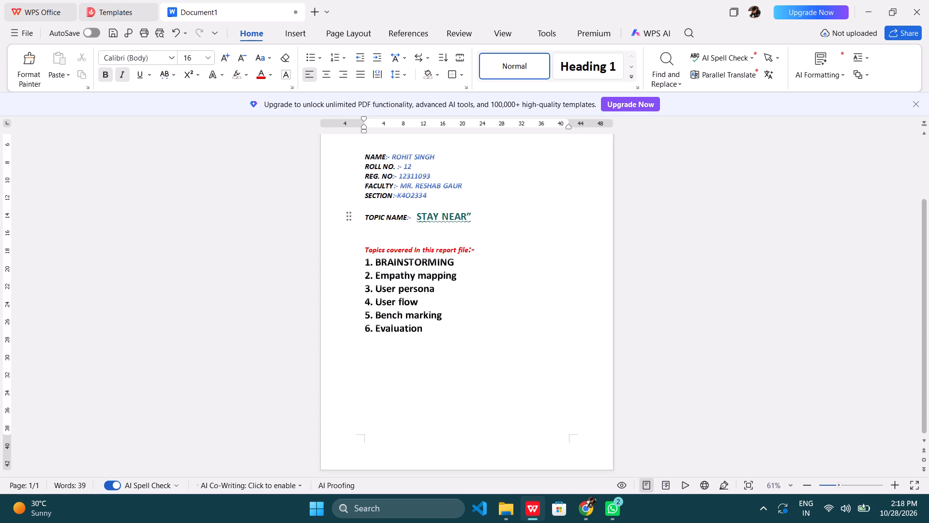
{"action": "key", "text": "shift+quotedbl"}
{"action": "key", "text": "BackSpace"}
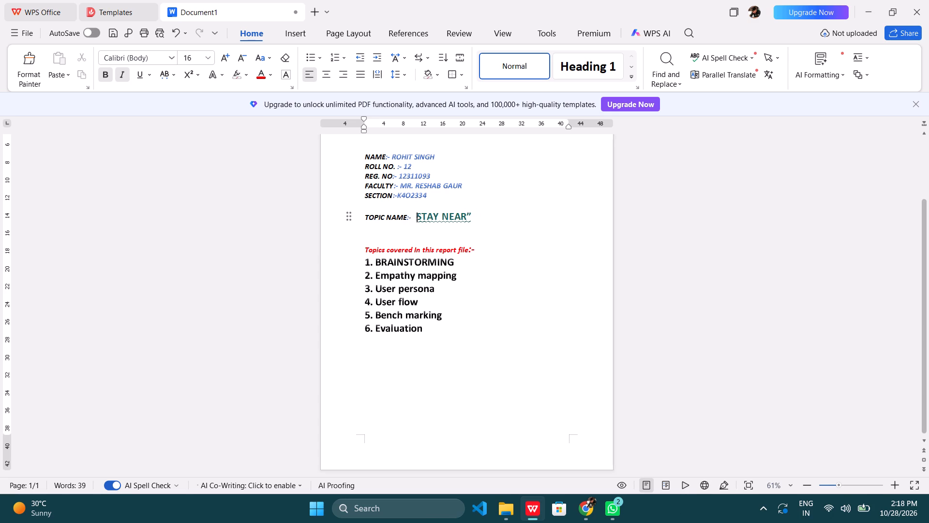
Copy the closing quotation mark of STAY NEAR to the front of the name, leaving one mark on each side.
{"action": "left_click_drag", "start_coordinate": [471, 215], "coordinate": [466, 215]}
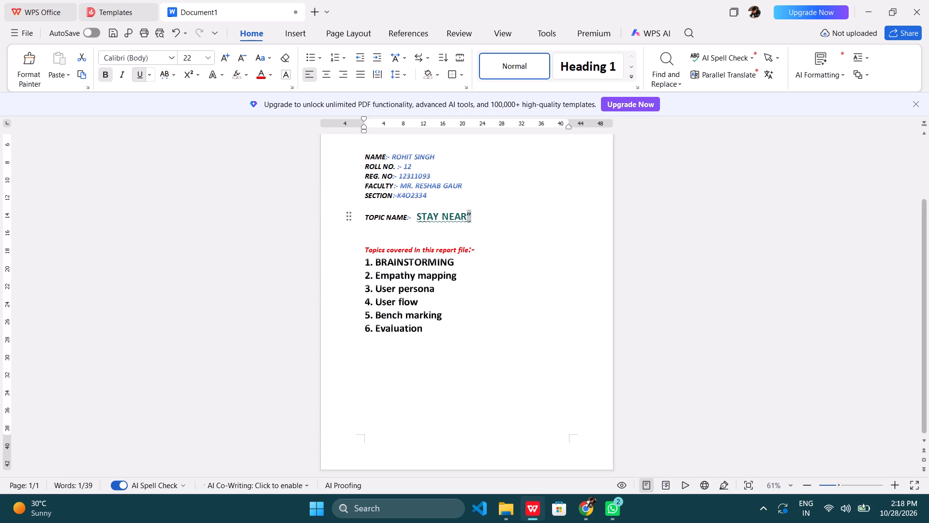
{"action": "key", "text": "ctrl+c"}
{"action": "left_click", "coordinate": [474, 216]}
{"action": "key", "text": "ctrl+v"}
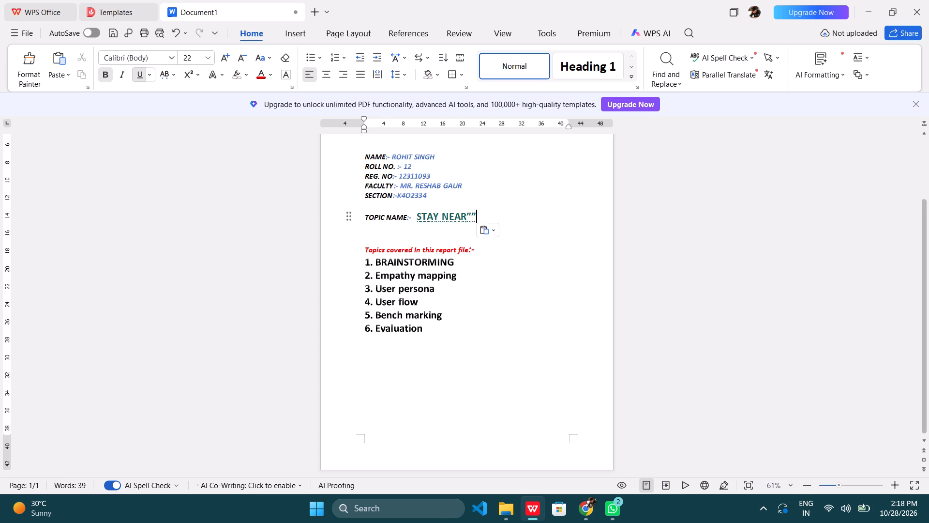
{"action": "left_click", "coordinate": [418, 214]}
{"action": "key", "text": "space"}
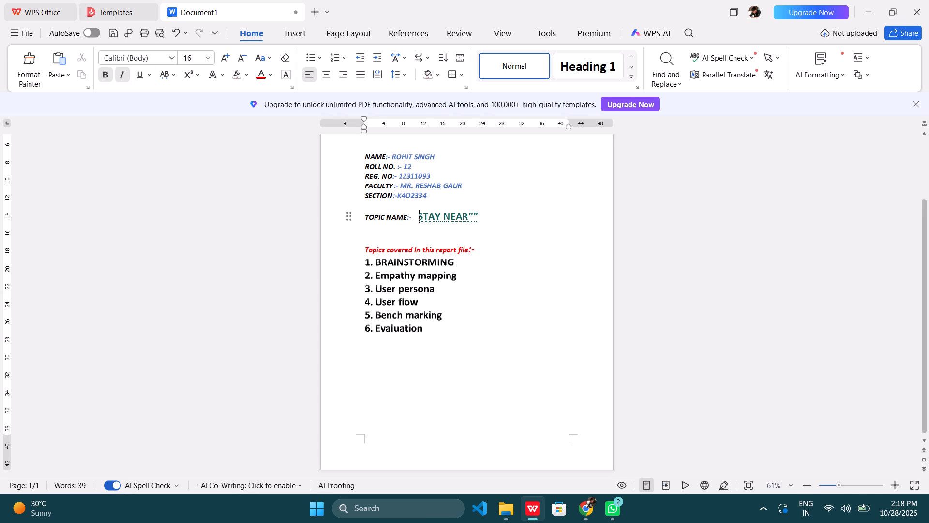
{"action": "key", "text": "ctrl+v"}
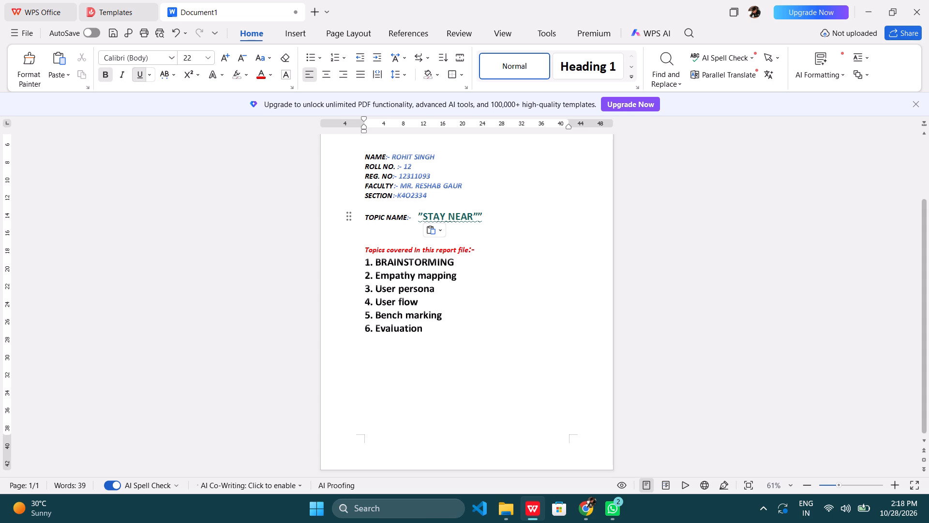
{"action": "left_click", "coordinate": [484, 218]}
{"action": "key", "text": "BackSpace"}
Change the underline of the quoted "STAY NEAR" topic name to a dashed line.
{"action": "left_click_drag", "start_coordinate": [479, 216], "coordinate": [464, 216]}
{"action": "left_click_drag", "start_coordinate": [464, 216], "coordinate": [416, 215]}
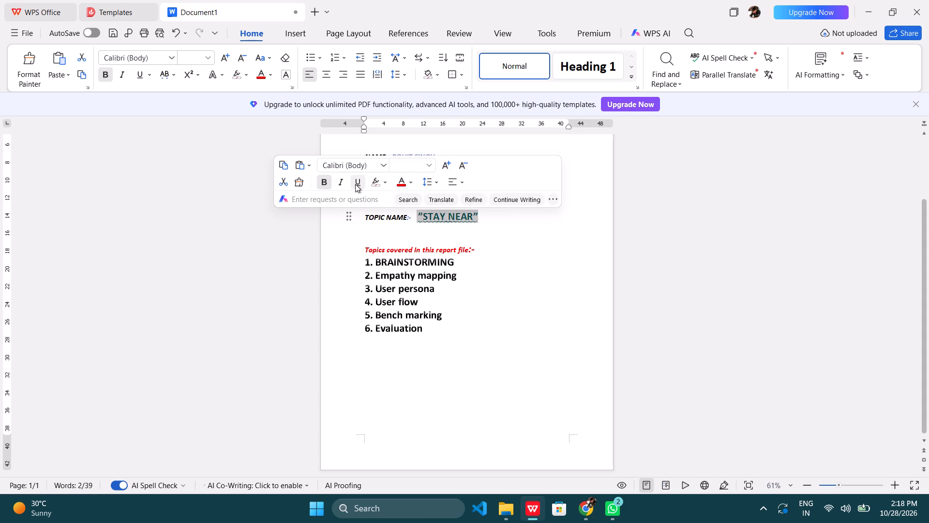
{"action": "left_click", "coordinate": [355, 184]}
{"action": "left_click", "coordinate": [362, 180]}
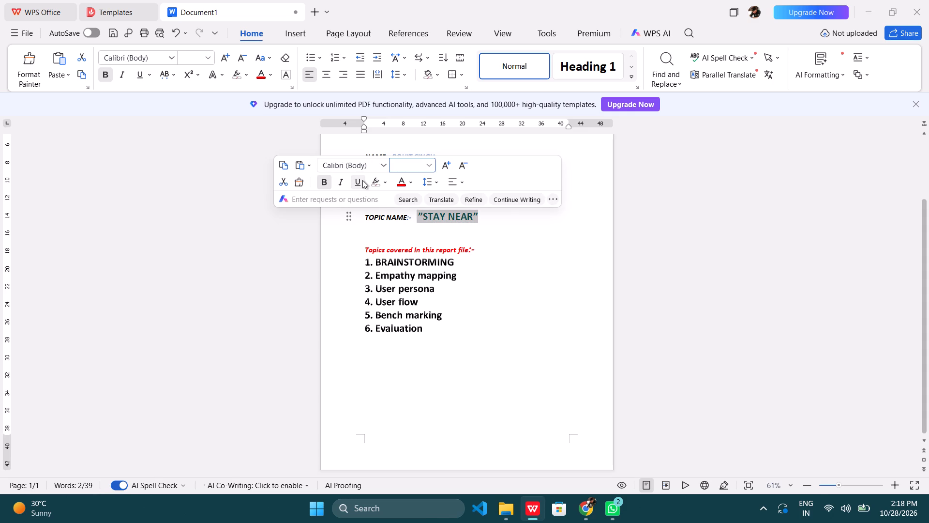
{"action": "double_click", "coordinate": [426, 166]}
{"action": "left_click", "coordinate": [356, 180]}
{"action": "left_click", "coordinate": [150, 76]}
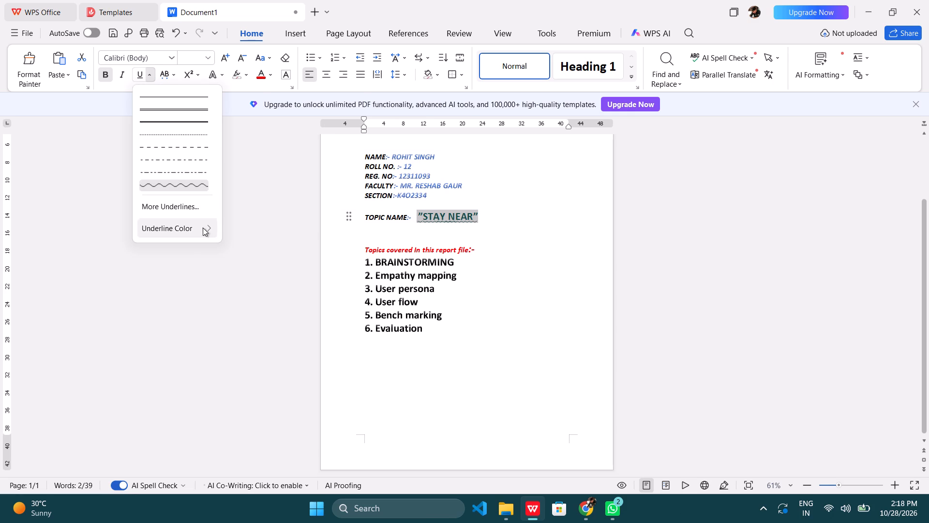
{"action": "left_click", "coordinate": [180, 152]}
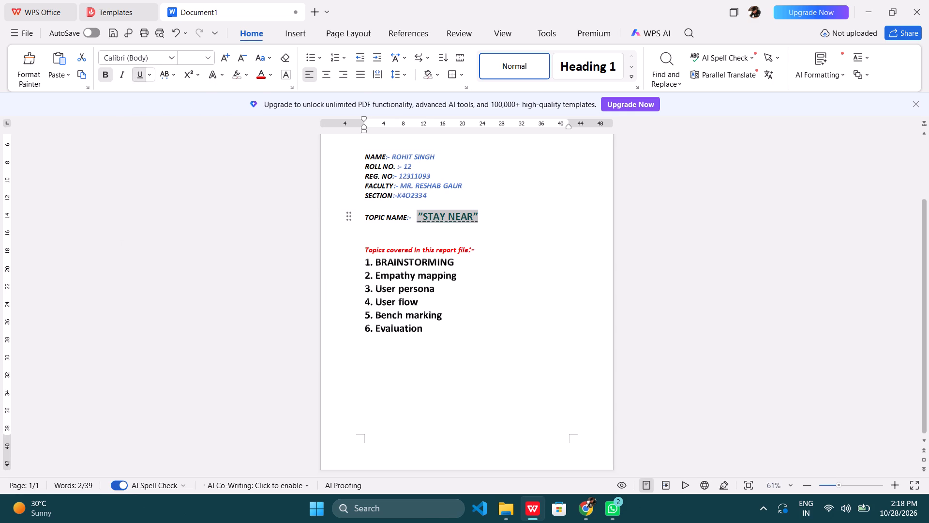
{"action": "left_click", "coordinate": [221, 274]}
{"action": "left_click", "coordinate": [523, 323]}
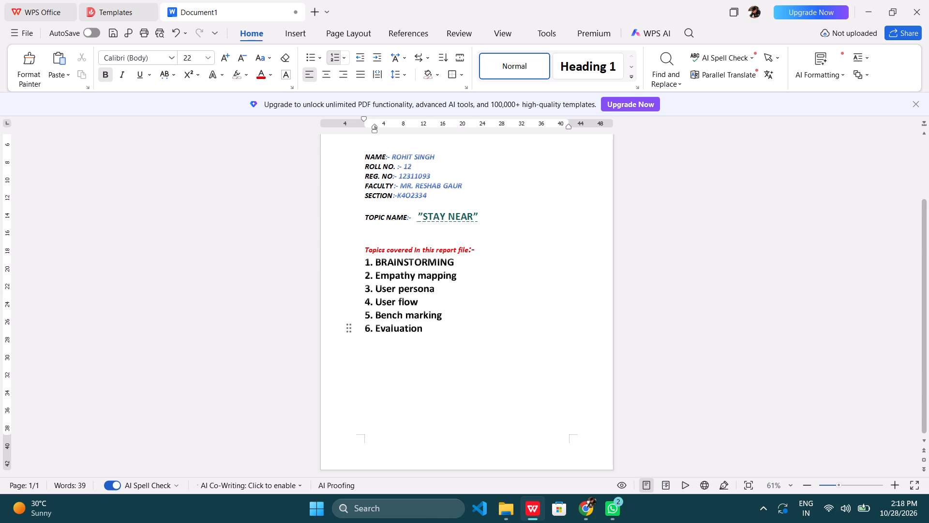
{"action": "scroll", "coordinate": [522, 241], "scroll_direction": "down", "scroll_amount": 1}
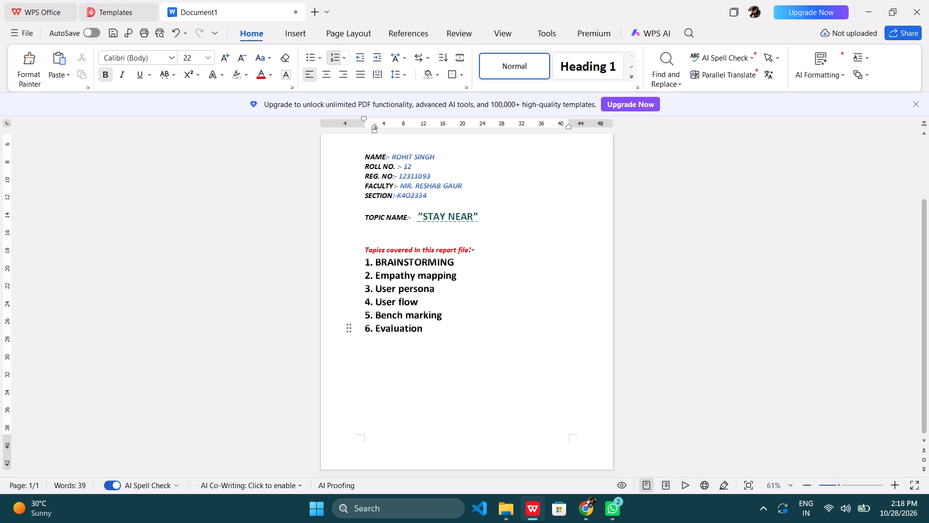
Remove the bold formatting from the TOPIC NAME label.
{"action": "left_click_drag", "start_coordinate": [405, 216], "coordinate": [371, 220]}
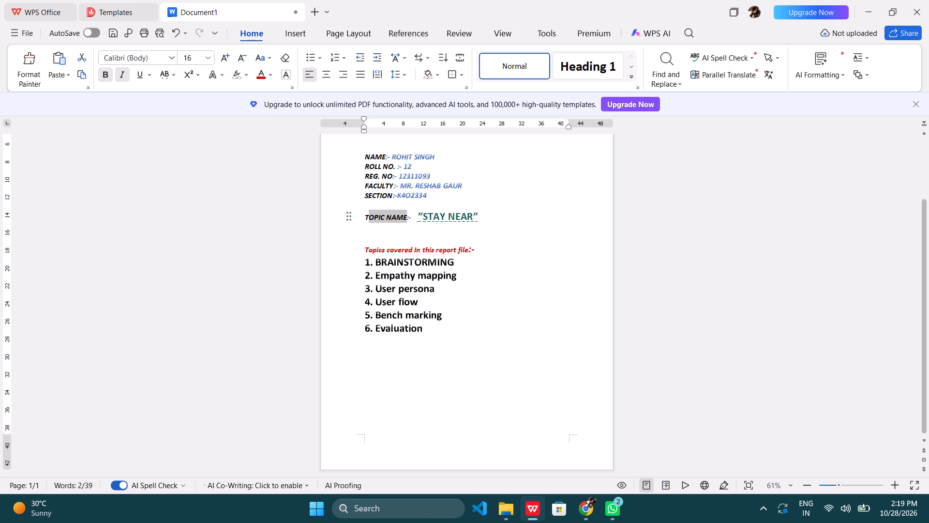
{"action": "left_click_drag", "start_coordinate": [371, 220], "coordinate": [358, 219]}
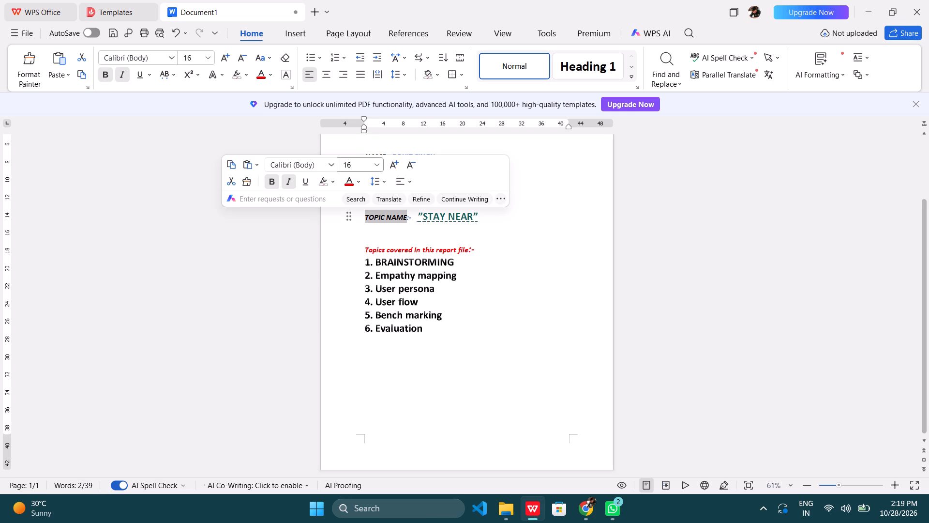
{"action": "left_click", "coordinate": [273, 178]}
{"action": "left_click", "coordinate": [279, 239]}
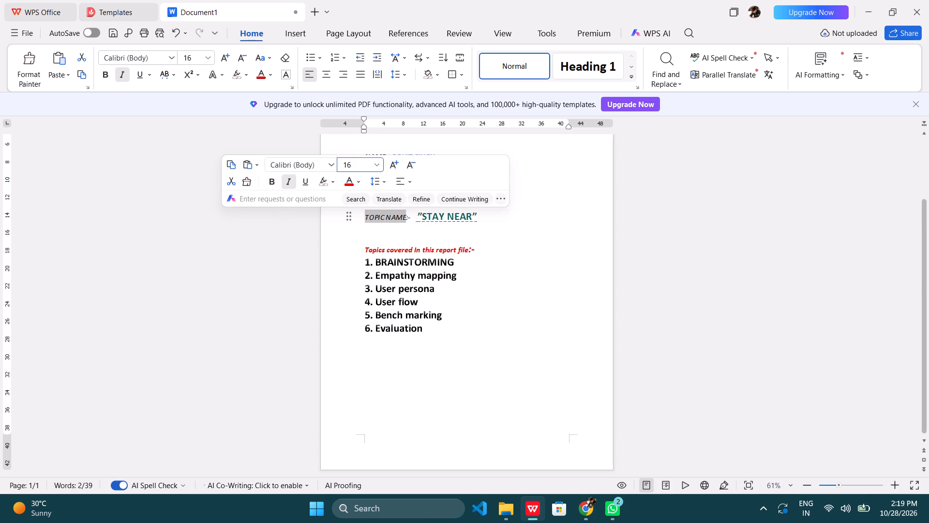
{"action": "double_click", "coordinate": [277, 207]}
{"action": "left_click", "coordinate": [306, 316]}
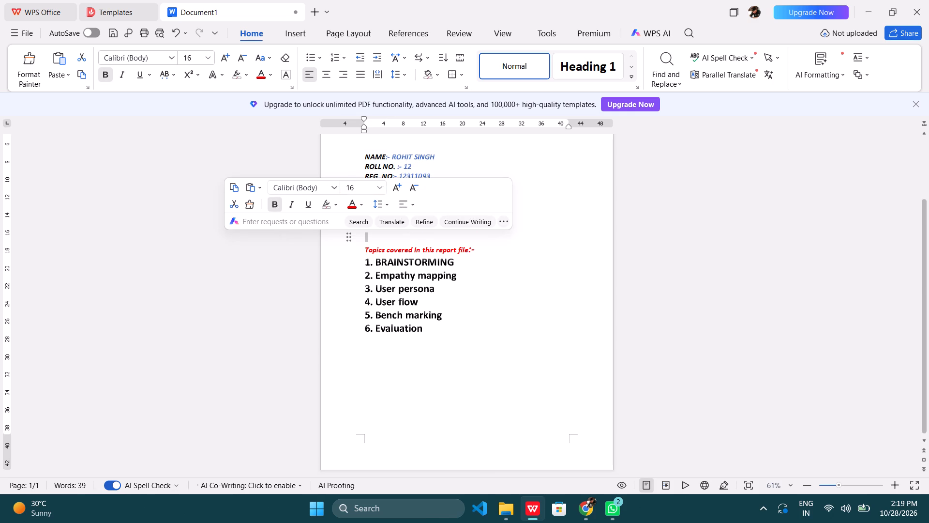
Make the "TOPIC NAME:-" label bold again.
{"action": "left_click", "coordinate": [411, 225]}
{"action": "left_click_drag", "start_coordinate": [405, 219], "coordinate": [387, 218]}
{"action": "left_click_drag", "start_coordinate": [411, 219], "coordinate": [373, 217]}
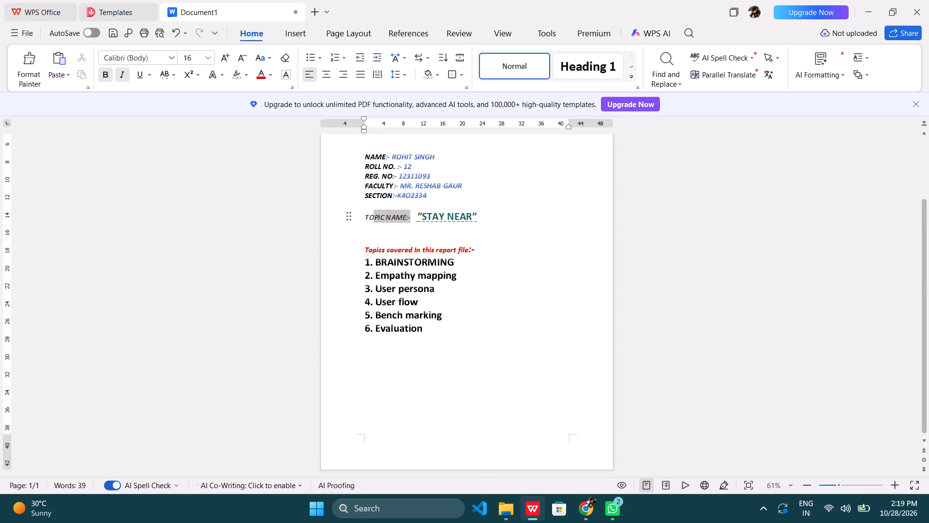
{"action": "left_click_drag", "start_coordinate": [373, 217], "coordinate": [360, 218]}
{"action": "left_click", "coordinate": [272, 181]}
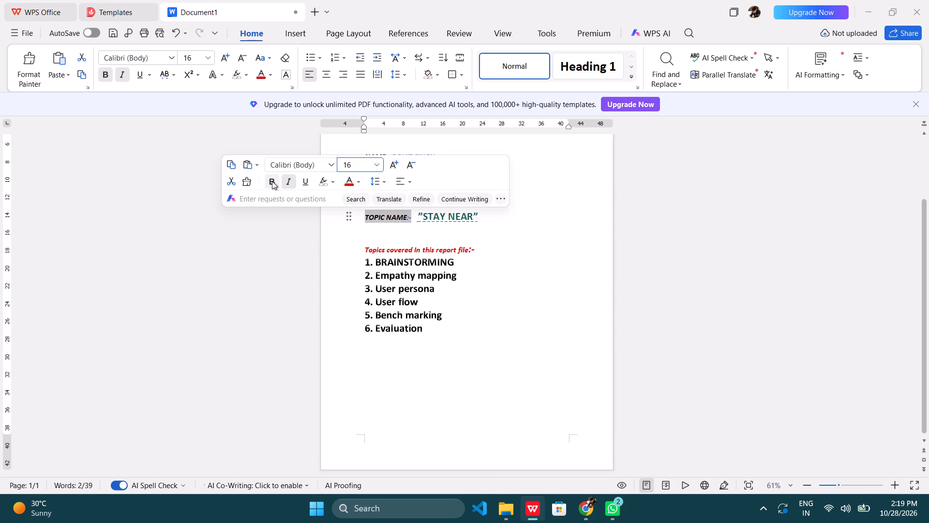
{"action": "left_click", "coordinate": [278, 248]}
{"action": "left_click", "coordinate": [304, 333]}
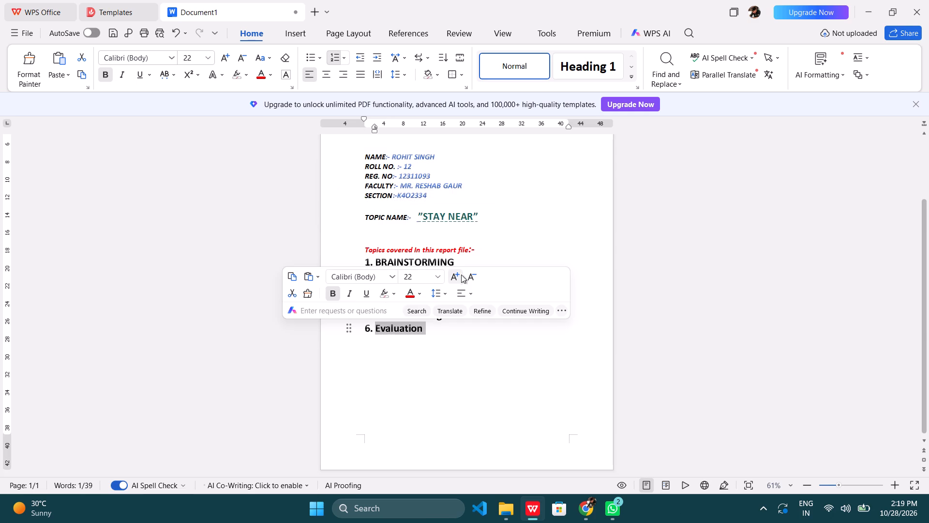
Insert an empty line between the "Topics covered in this report file:-" heading and the numbered topics list.
{"action": "left_click", "coordinate": [478, 250]}
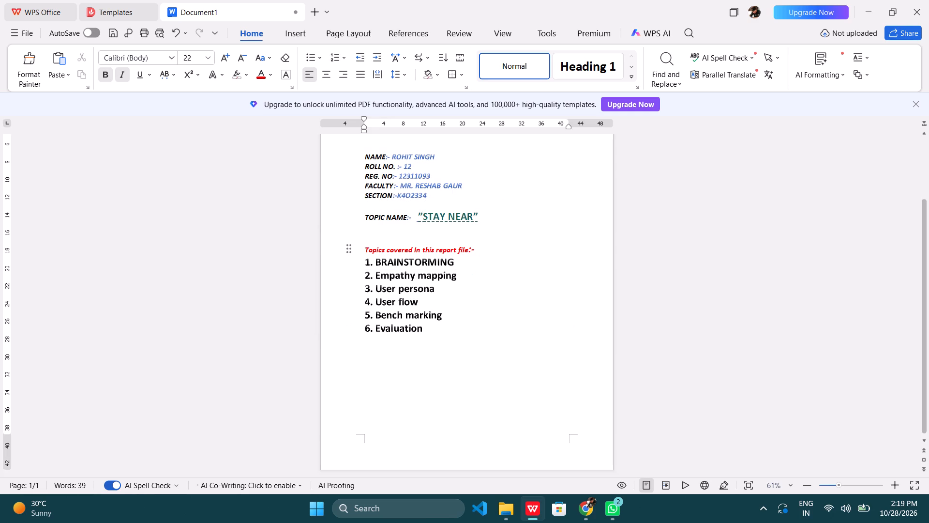
{"action": "key", "text": "Return"}
{"action": "scroll", "coordinate": [479, 245], "scroll_direction": "down", "scroll_amount": 1}
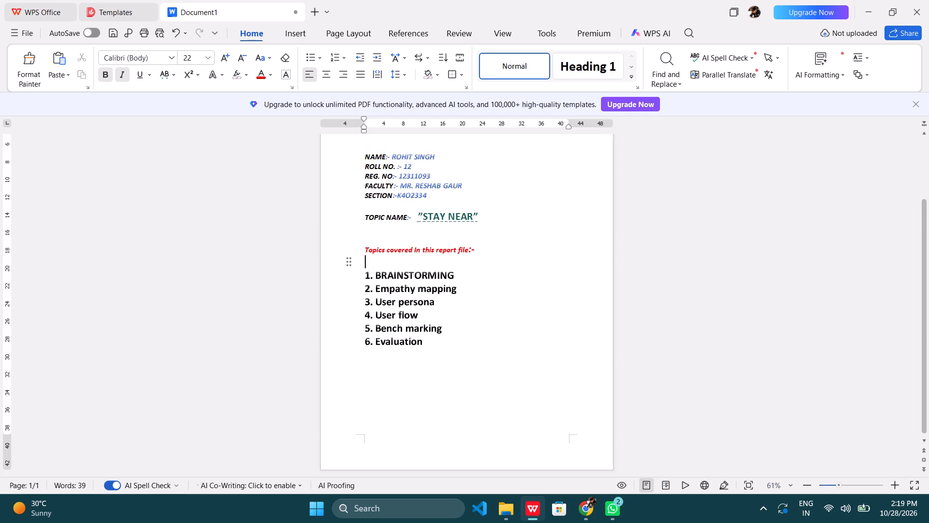
{"action": "scroll", "coordinate": [472, 325], "scroll_direction": "up", "scroll_amount": 3}
{"action": "scroll", "coordinate": [472, 325], "scroll_direction": "down", "scroll_amount": 1}
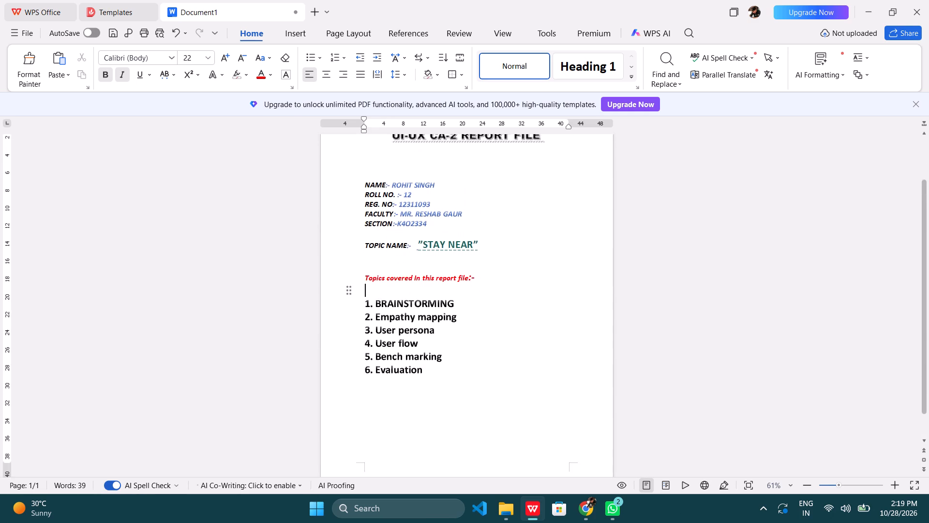
{"action": "scroll", "coordinate": [472, 325], "scroll_direction": "down", "scroll_amount": 8}
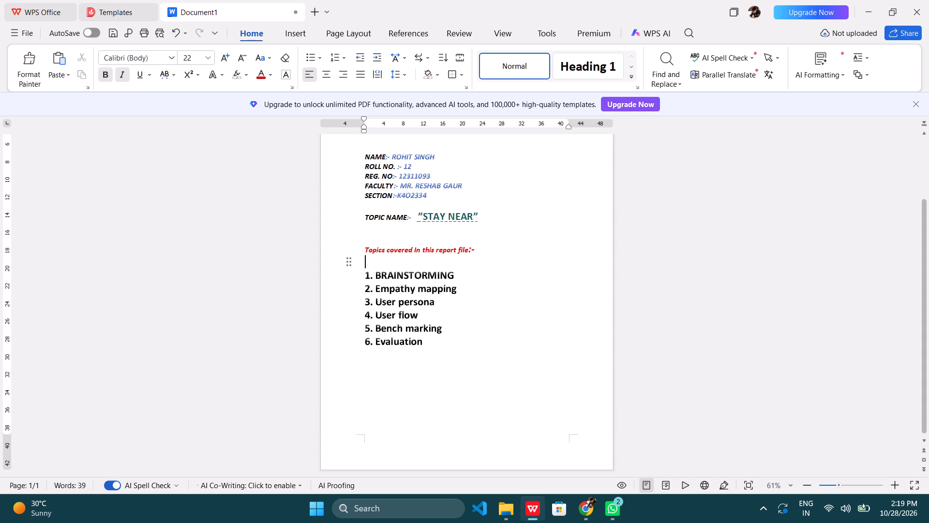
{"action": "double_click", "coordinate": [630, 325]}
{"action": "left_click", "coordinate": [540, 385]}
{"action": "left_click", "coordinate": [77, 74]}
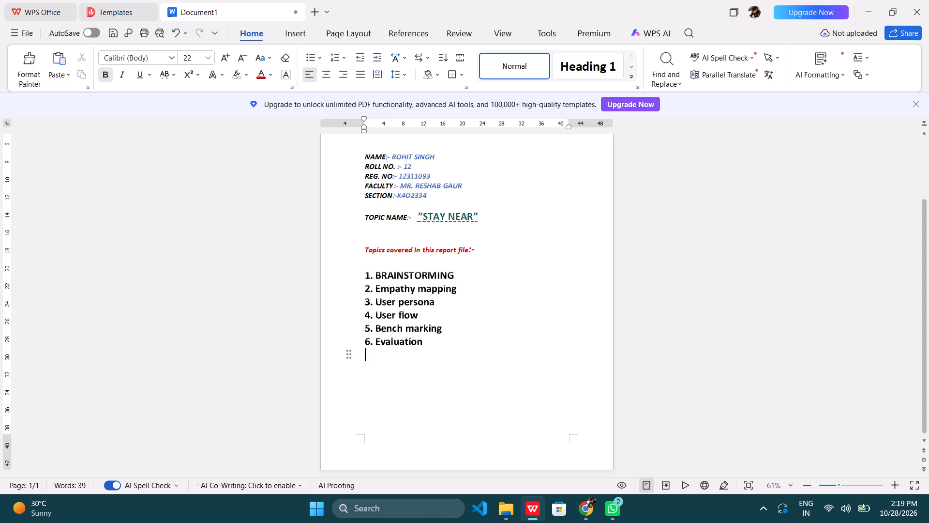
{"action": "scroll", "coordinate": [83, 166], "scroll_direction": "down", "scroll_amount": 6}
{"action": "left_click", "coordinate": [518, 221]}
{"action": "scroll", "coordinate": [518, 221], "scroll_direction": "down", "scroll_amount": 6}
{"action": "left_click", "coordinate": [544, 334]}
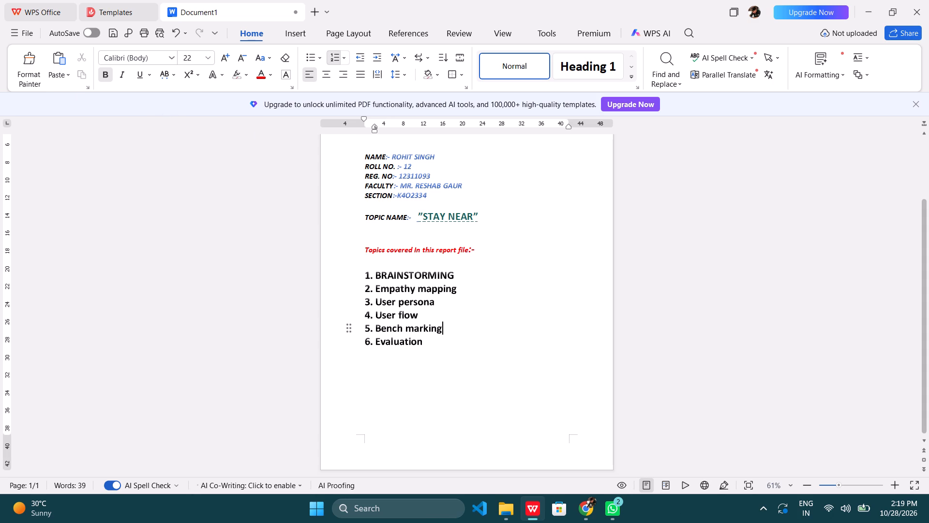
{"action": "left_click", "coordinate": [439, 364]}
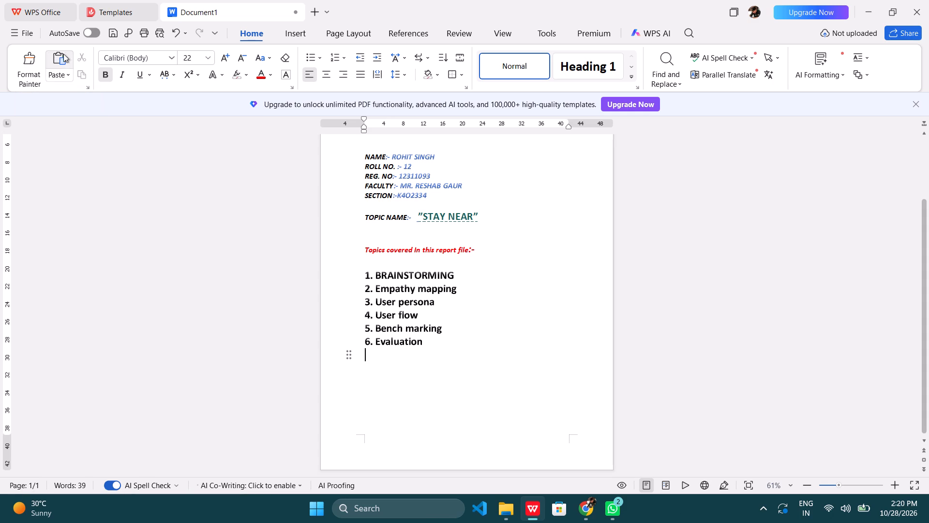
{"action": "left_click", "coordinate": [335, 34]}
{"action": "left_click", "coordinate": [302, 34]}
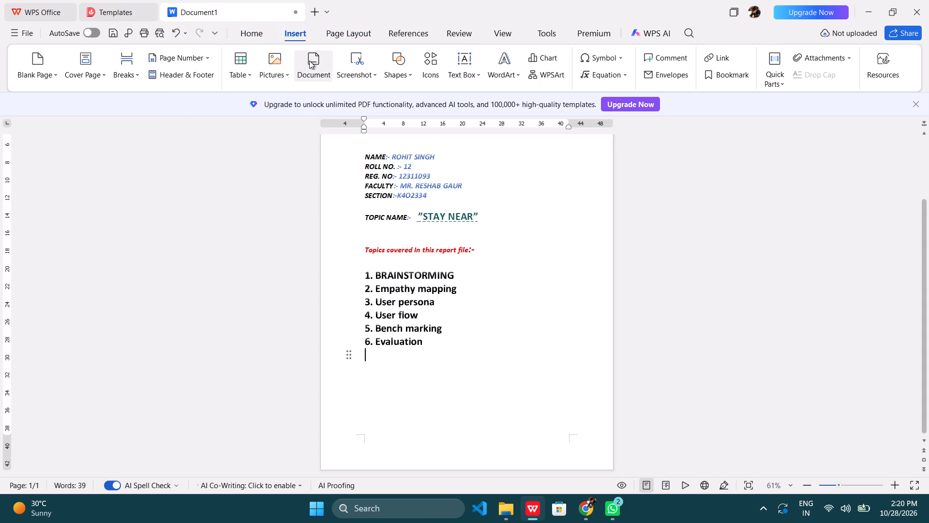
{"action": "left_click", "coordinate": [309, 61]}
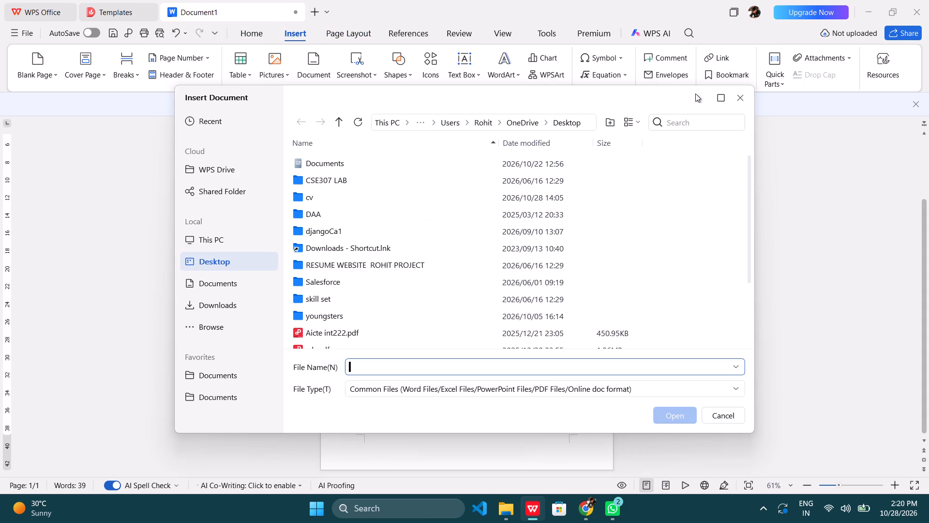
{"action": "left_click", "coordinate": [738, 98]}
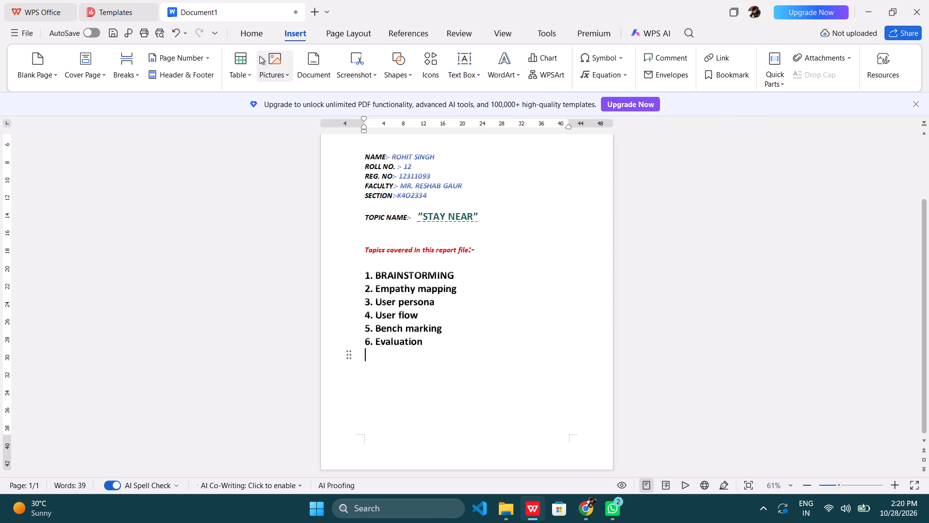
Insert a blank portrait page after the numbered topics list.
{"action": "left_click", "coordinate": [36, 69]}
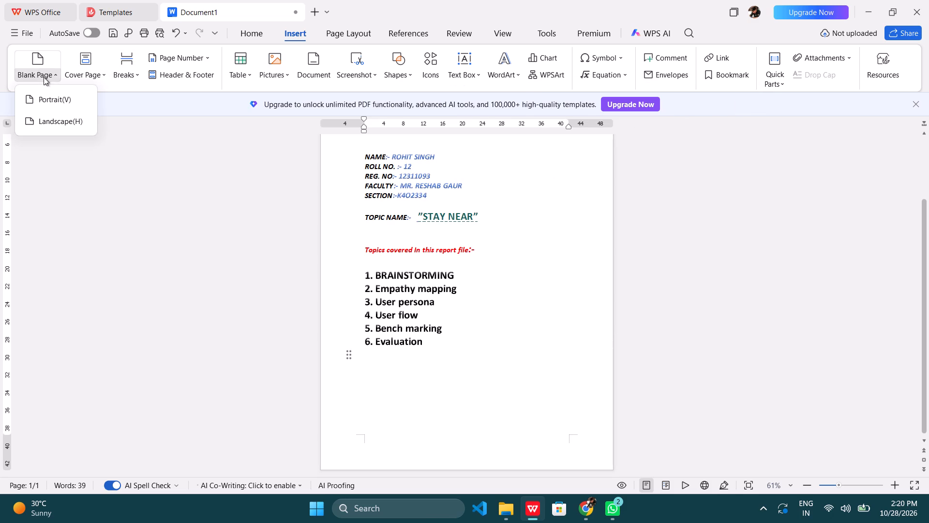
{"action": "left_click", "coordinate": [40, 60]}
{"action": "left_click", "coordinate": [50, 72]}
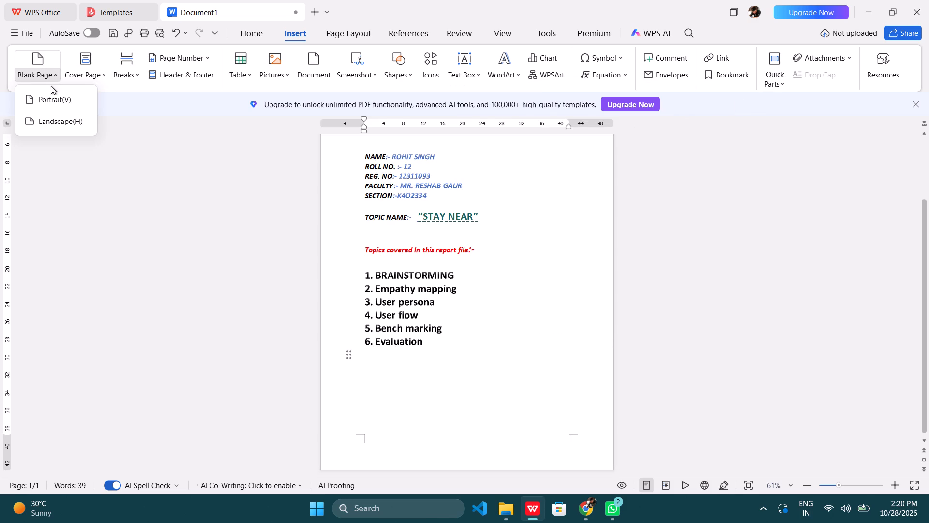
{"action": "left_click", "coordinate": [52, 97]}
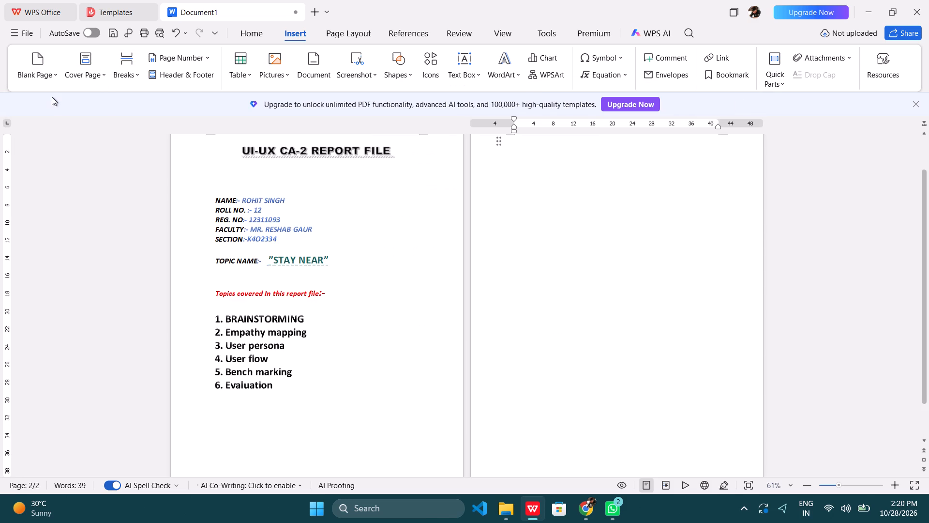
Insert a blank landscape page after the blank portrait page.
{"action": "left_click", "coordinate": [55, 77]}
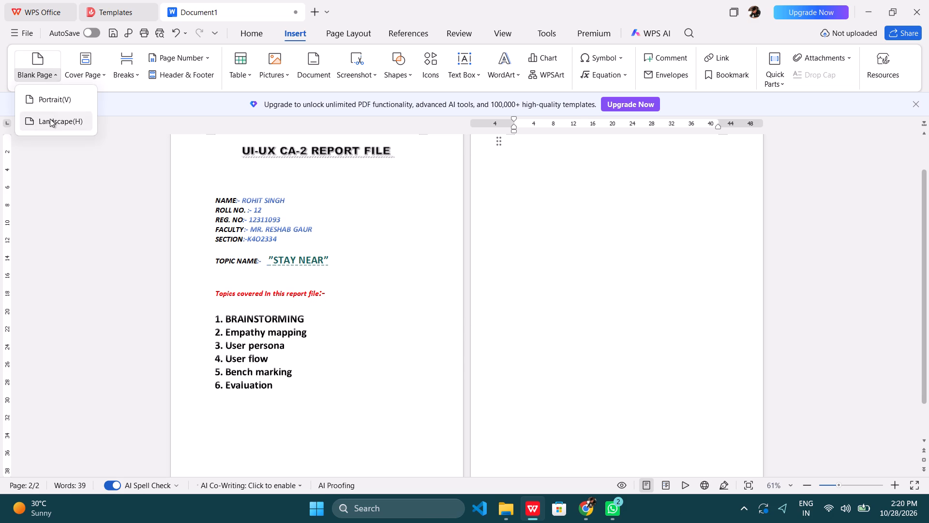
{"action": "left_click", "coordinate": [50, 119]}
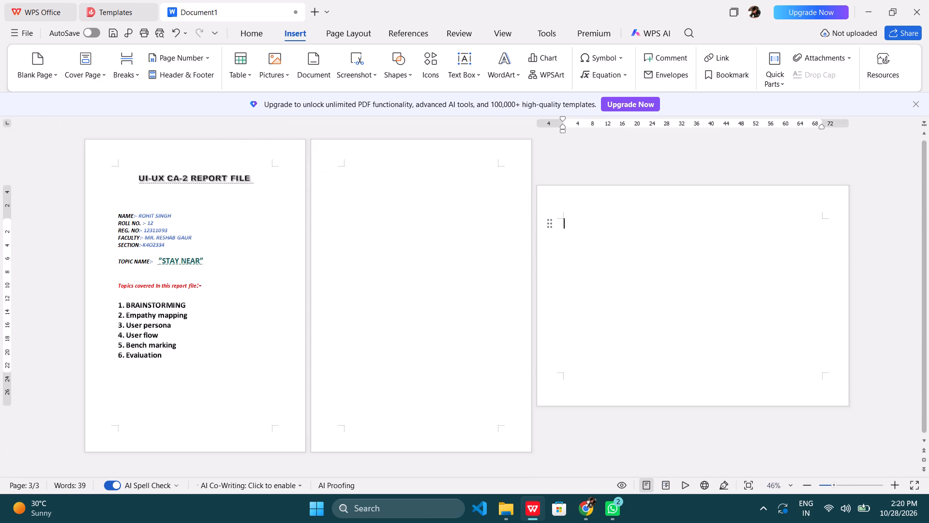
Undo the insertion of the blank landscape page and the blank portrait page after the topics list.
{"action": "left_click", "coordinate": [630, 293]}
{"action": "key", "text": "Delete"}
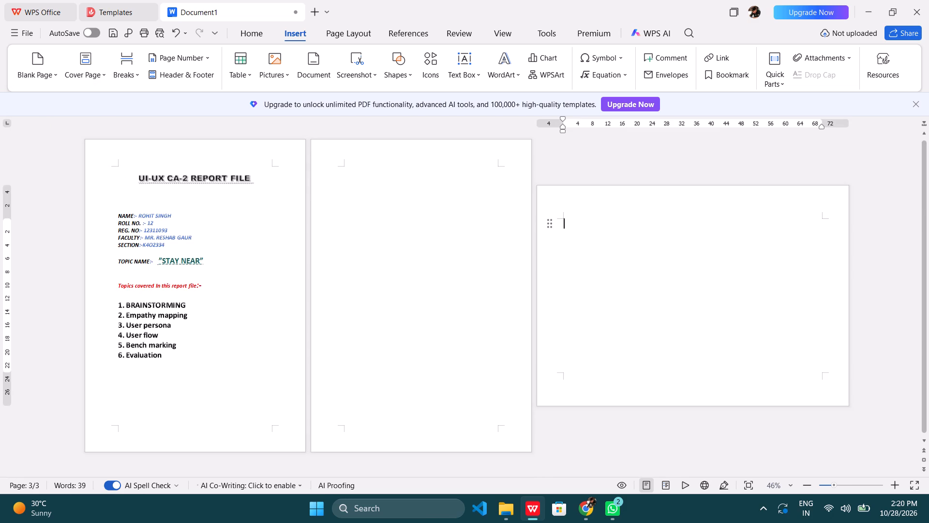
{"action": "left_click", "coordinate": [629, 291]}
{"action": "key", "text": "Delete"}
{"action": "key", "text": "ctrl+z"}
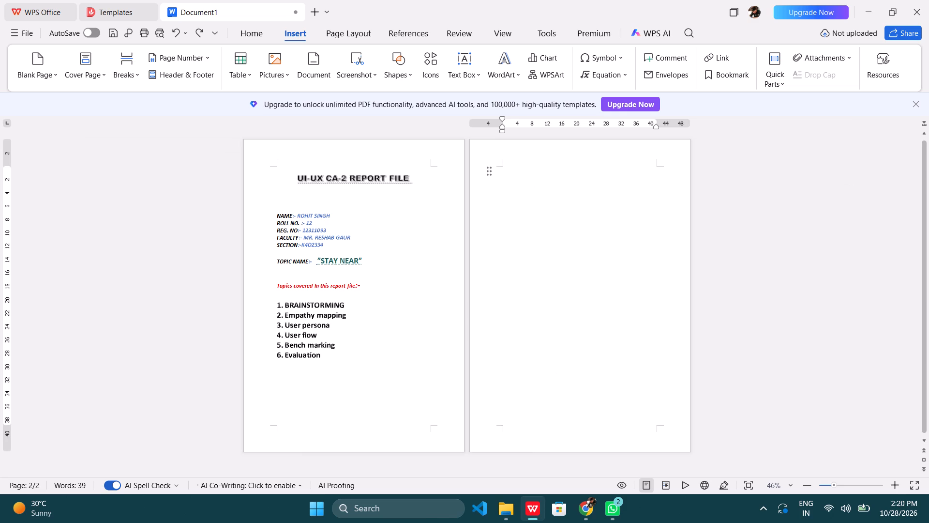
{"action": "key", "text": "ctrl+z"}
{"action": "scroll", "coordinate": [629, 291], "scroll_direction": "down", "scroll_amount": 4}
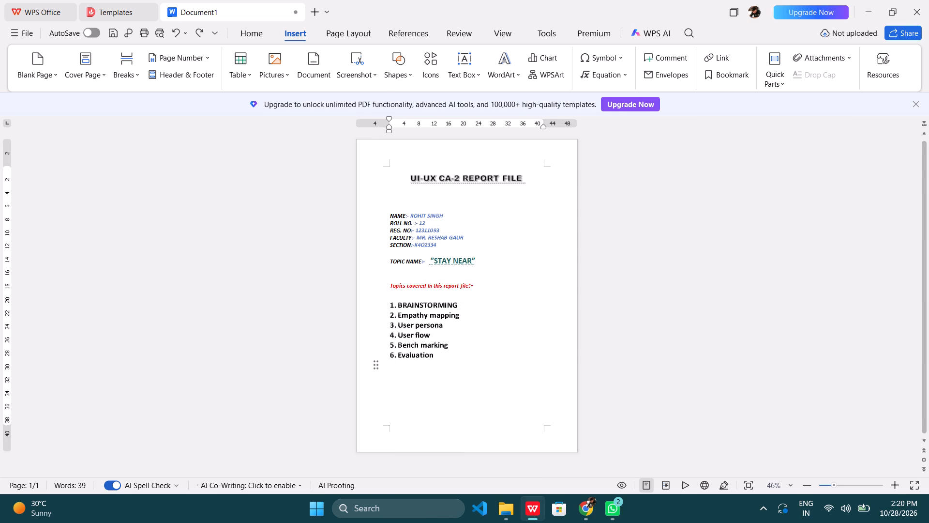
{"action": "scroll", "coordinate": [629, 291], "scroll_direction": "up", "scroll_amount": 2}
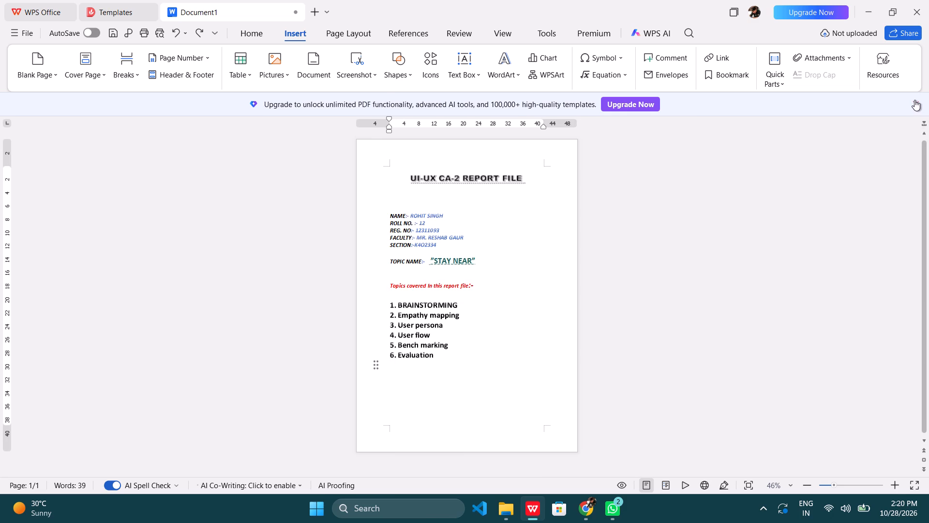
Dismiss the upgrade promotion banner above the document.
{"action": "left_click", "coordinate": [915, 99]}
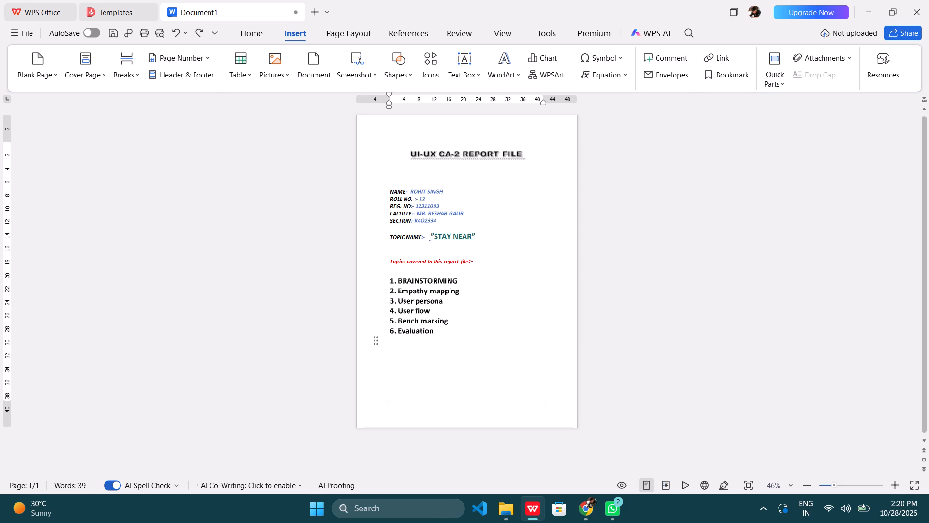
Add seven empty lines below the numbered topics list to continue onto a second page.
{"action": "left_click", "coordinate": [452, 348]}
{"action": "key", "text": "Return"}
{"action": "key", "text": "Return"}
{"action": "key", "text": "Return"}
{"action": "key", "text": "Return"}
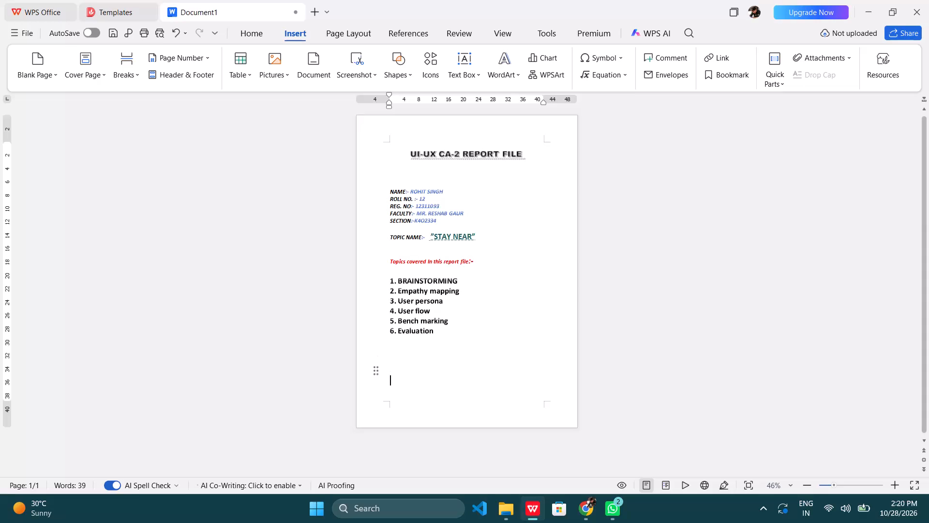
{"action": "key", "text": "Return"}
{"action": "key", "text": "Return"}
{"action": "key", "text": "Return"}
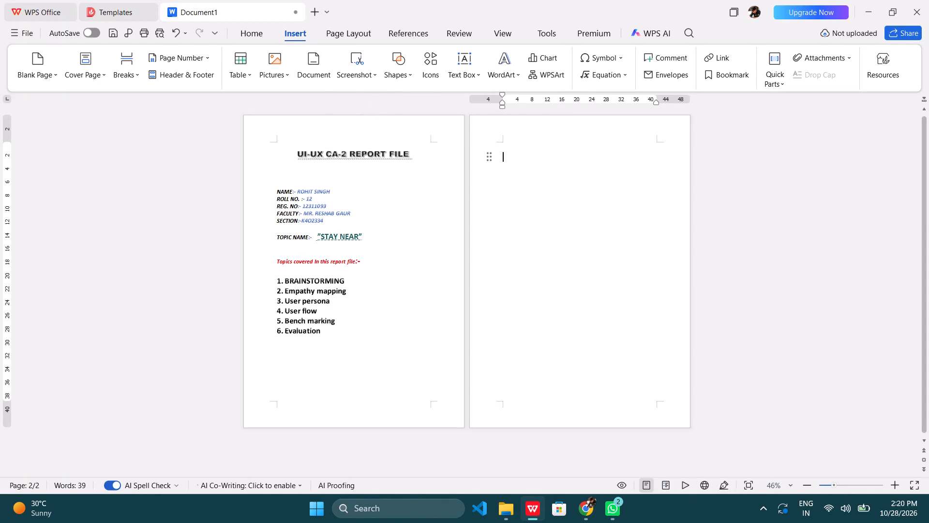
Switch to the CA-WORK Figma file in Chrome and take a screenshot of the whole BRAINSTORMING frame.
{"action": "left_click", "coordinate": [590, 509]}
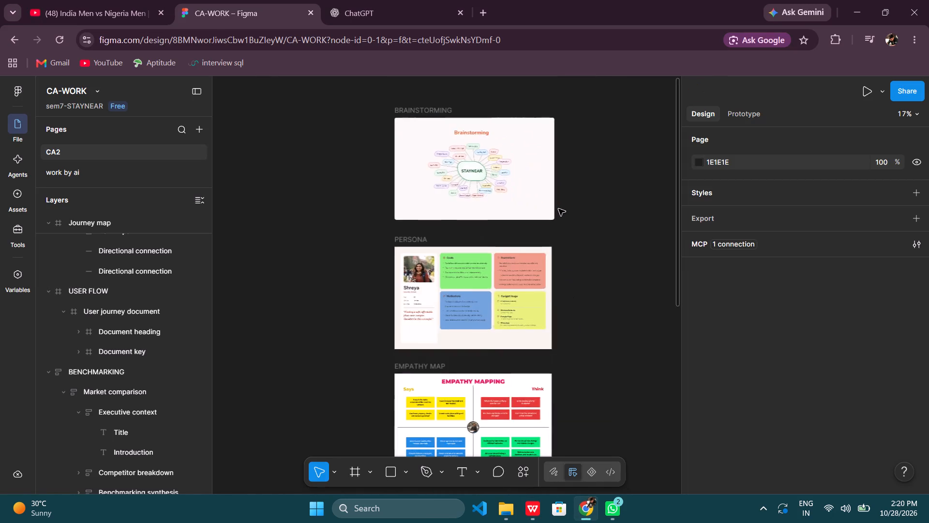
{"action": "scroll", "coordinate": [558, 209], "scroll_direction": "left", "scroll_amount": 1}
{"action": "scroll", "coordinate": [558, 209], "scroll_direction": "up", "scroll_amount": 3}
{"action": "scroll", "coordinate": [558, 209], "scroll_direction": "right", "scroll_amount": 1}
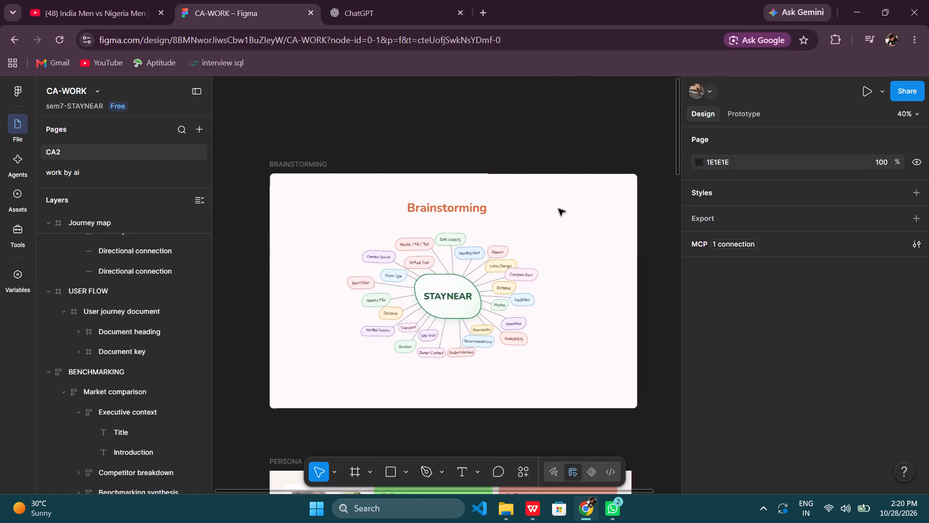
{"action": "key", "text": "Print"}
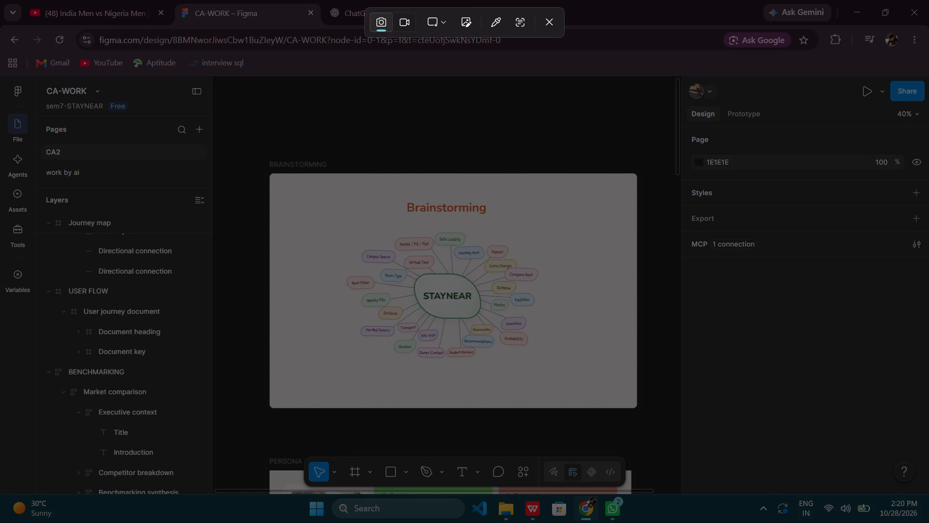
{"action": "left_click_drag", "start_coordinate": [270, 159], "coordinate": [476, 252]}
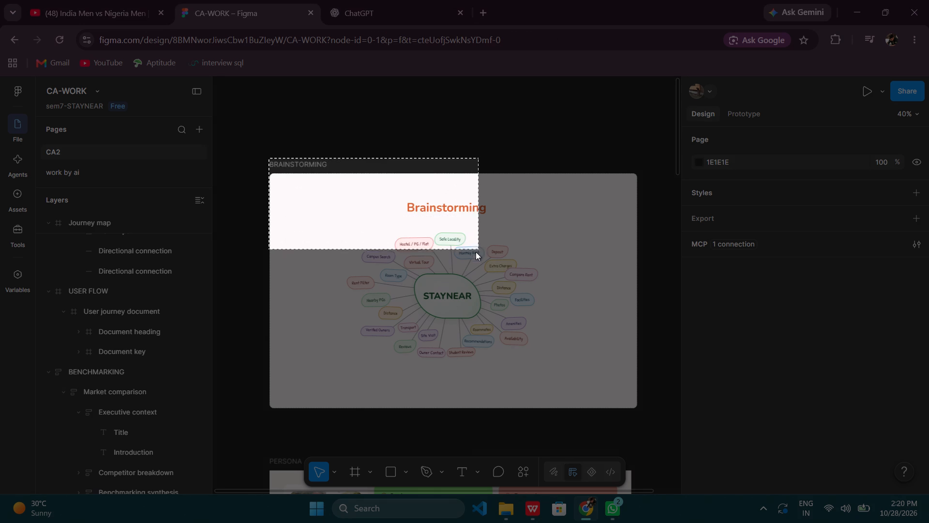
{"action": "left_click_drag", "start_coordinate": [476, 252], "coordinate": [645, 438]}
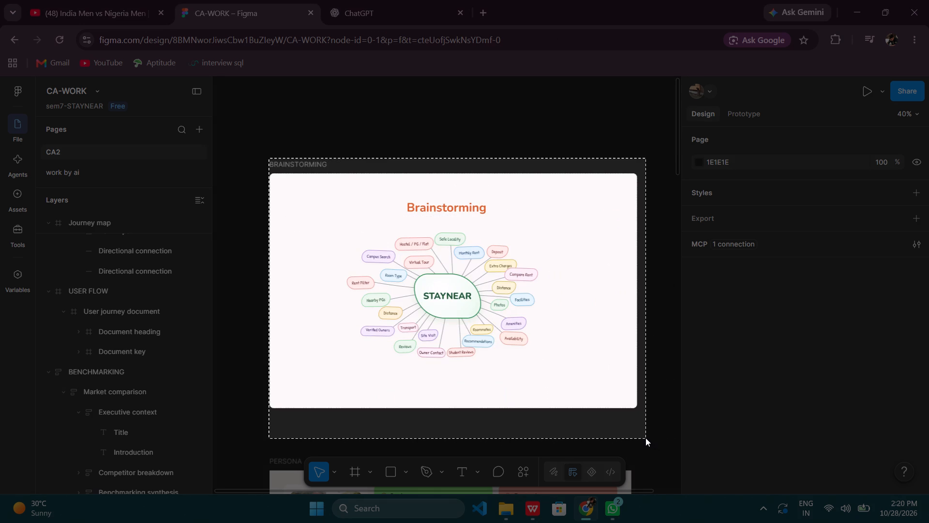
{"action": "left_click_drag", "start_coordinate": [645, 438], "coordinate": [639, 422]}
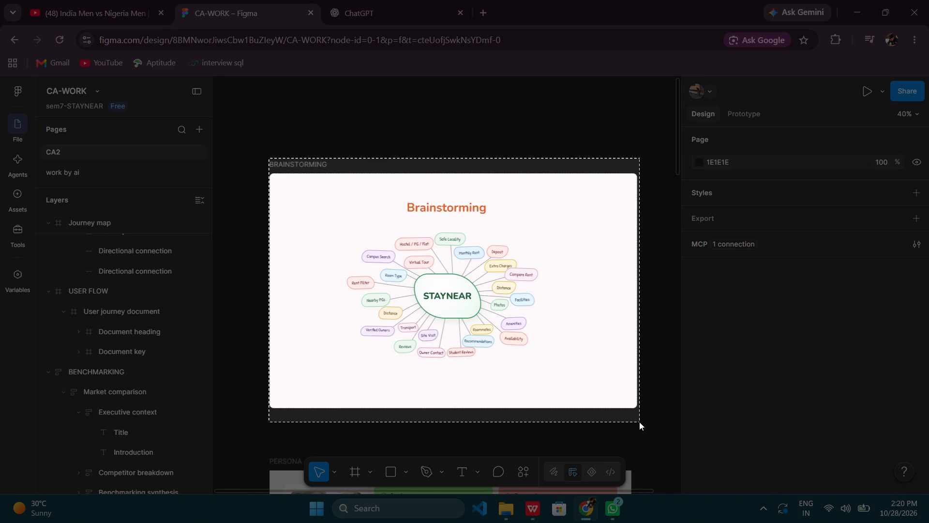
{"action": "left_click_drag", "start_coordinate": [639, 422], "coordinate": [638, 425]}
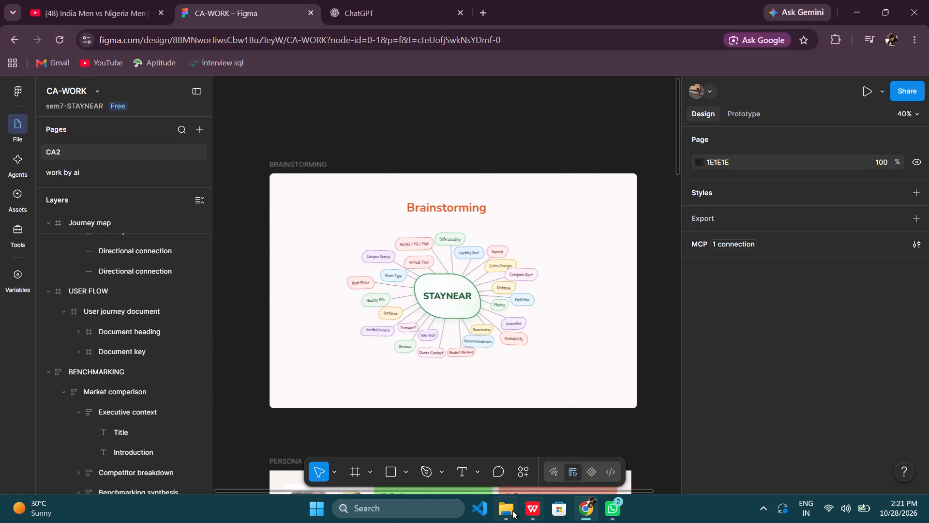
Return to the WPS Office report and paste the Brainstorming screenshot onto the second page.
{"action": "left_click", "coordinate": [511, 509]}
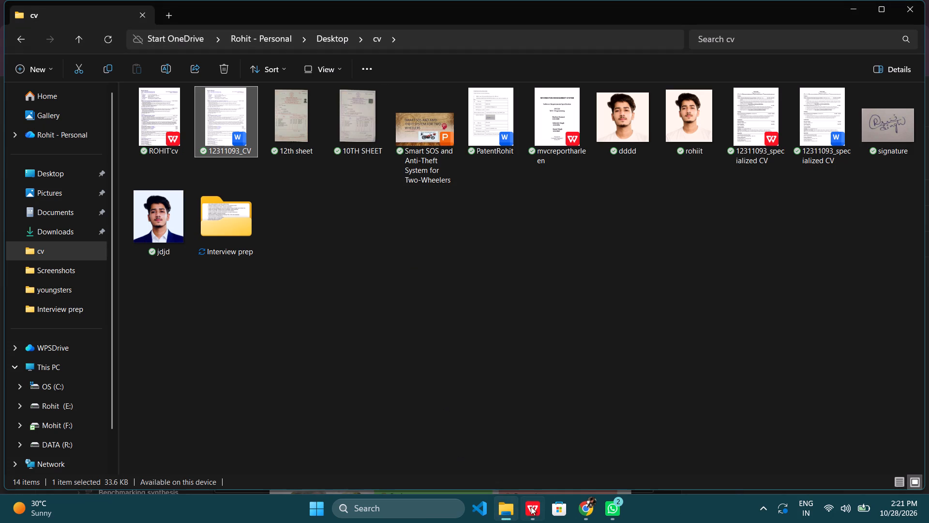
{"action": "left_click", "coordinate": [530, 509]}
{"action": "key", "text": "ctrl+v"}
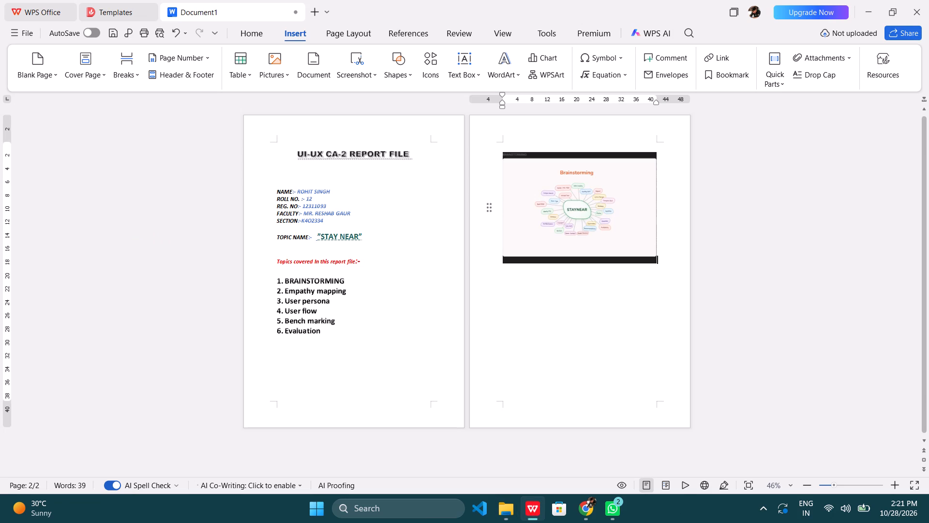
Enlarge the Brainstorming picture to about 6.69 in wide and 4.36 in high.
{"action": "left_click", "coordinate": [651, 214]}
{"action": "left_click_drag", "start_coordinate": [658, 208], "coordinate": [682, 206]}
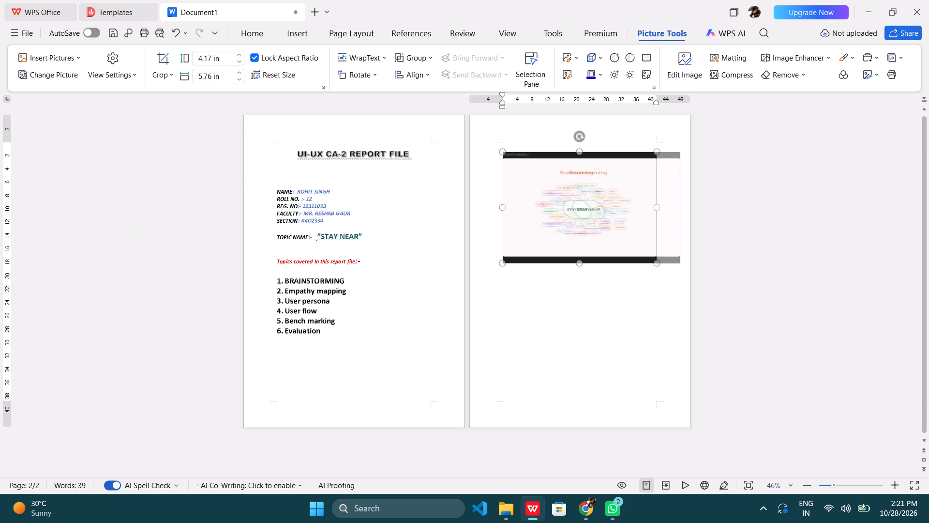
{"action": "left_click_drag", "start_coordinate": [682, 206], "coordinate": [682, 209]}
{"action": "left_click_drag", "start_coordinate": [592, 265], "coordinate": [591, 271]}
{"action": "left_click_drag", "start_coordinate": [557, 228], "coordinate": [552, 228]}
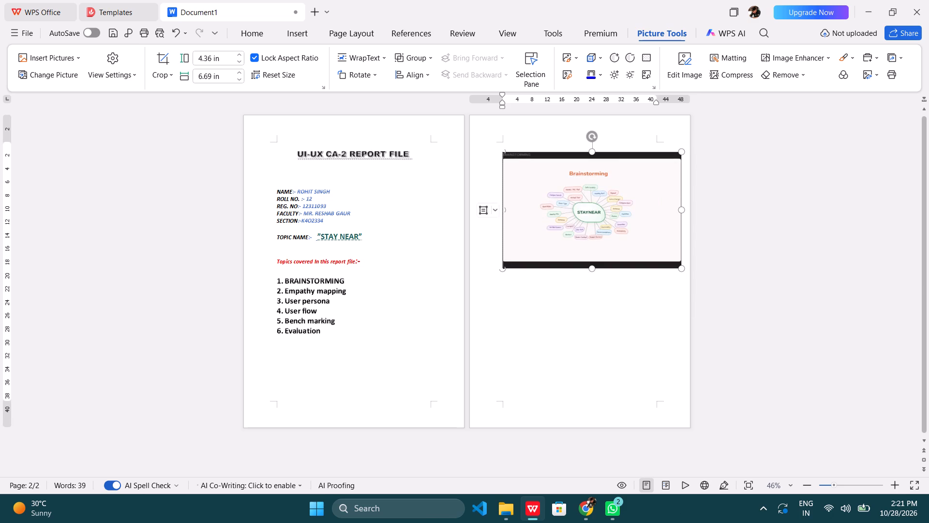
{"action": "left_click", "coordinate": [531, 279]}
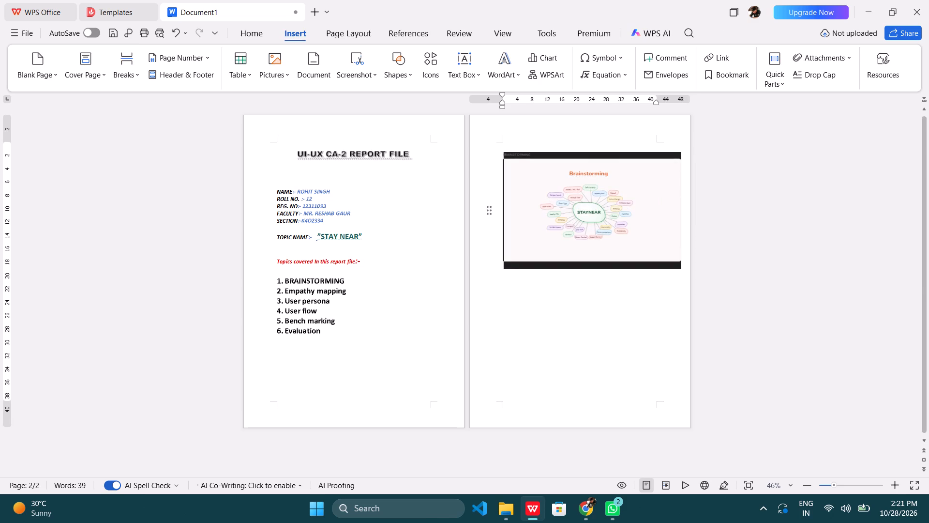
Narrow the Brainstorming picture to about 6.25 in wide.
{"action": "left_click", "coordinate": [504, 166]}
{"action": "left_click_drag", "start_coordinate": [501, 211], "coordinate": [492, 215]}
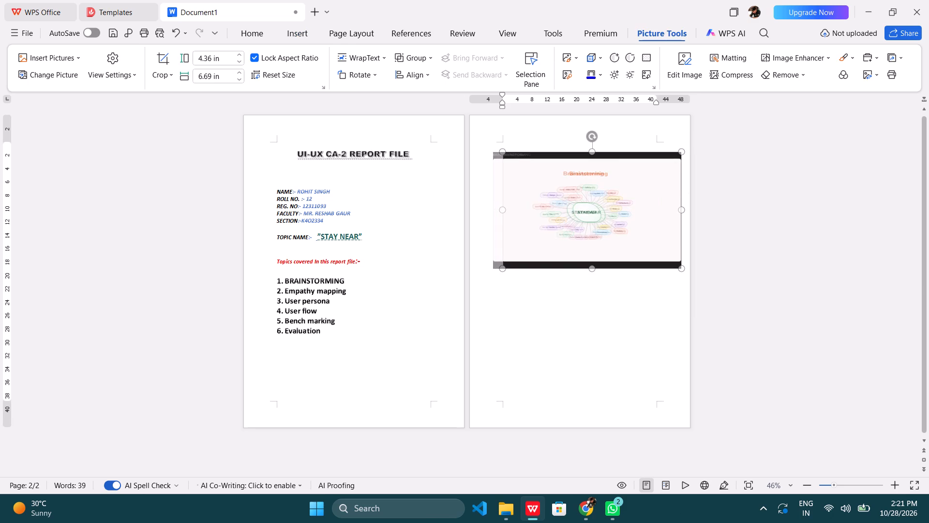
{"action": "left_click_drag", "start_coordinate": [492, 215], "coordinate": [503, 215]}
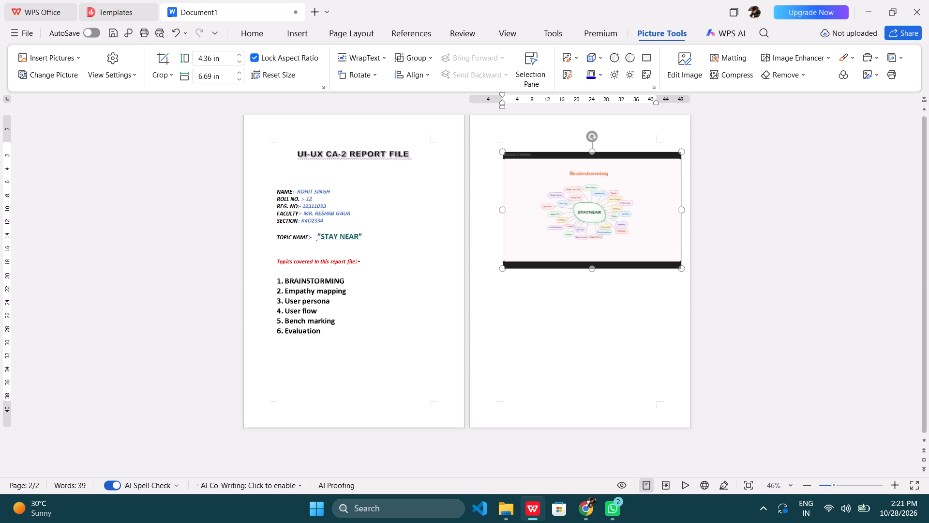
{"action": "left_click_drag", "start_coordinate": [503, 215], "coordinate": [502, 215]}
{"action": "left_click_drag", "start_coordinate": [681, 211], "coordinate": [680, 220]}
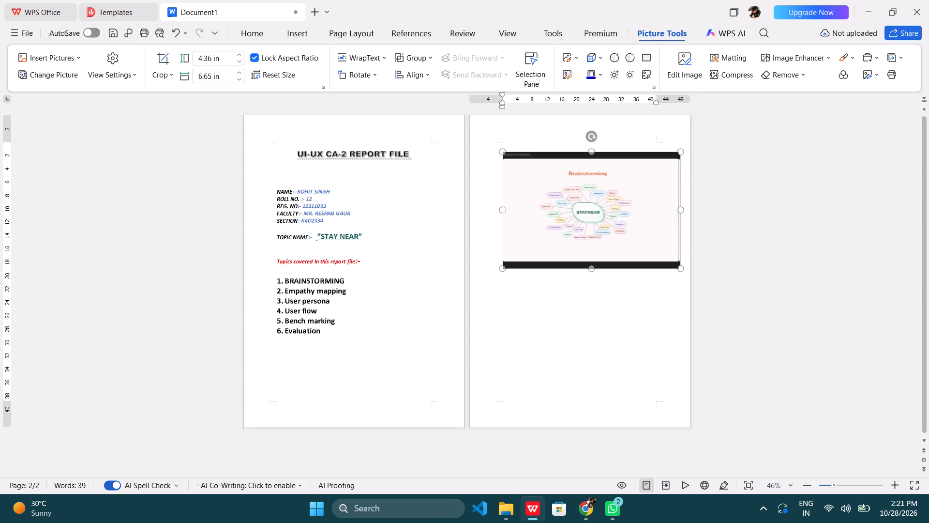
{"action": "left_click_drag", "start_coordinate": [680, 220], "coordinate": [658, 225]}
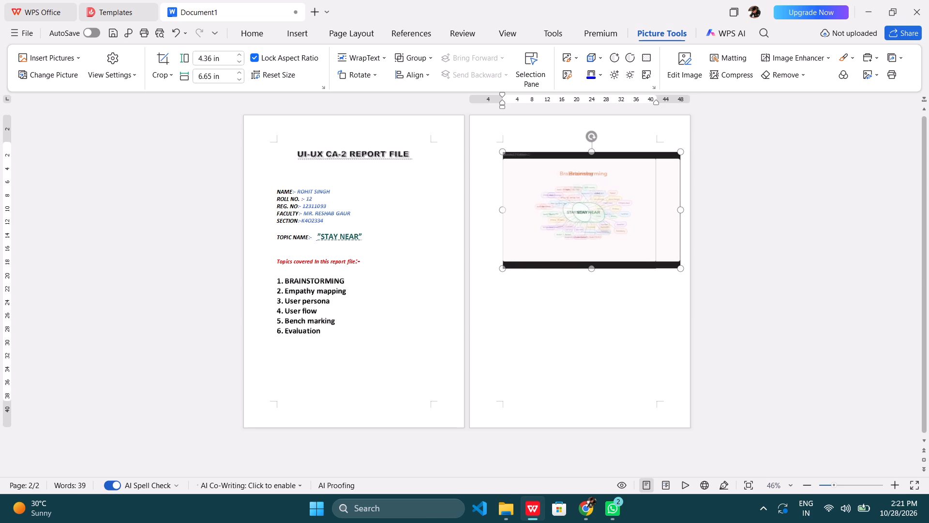
{"action": "left_click_drag", "start_coordinate": [658, 225], "coordinate": [653, 230]}
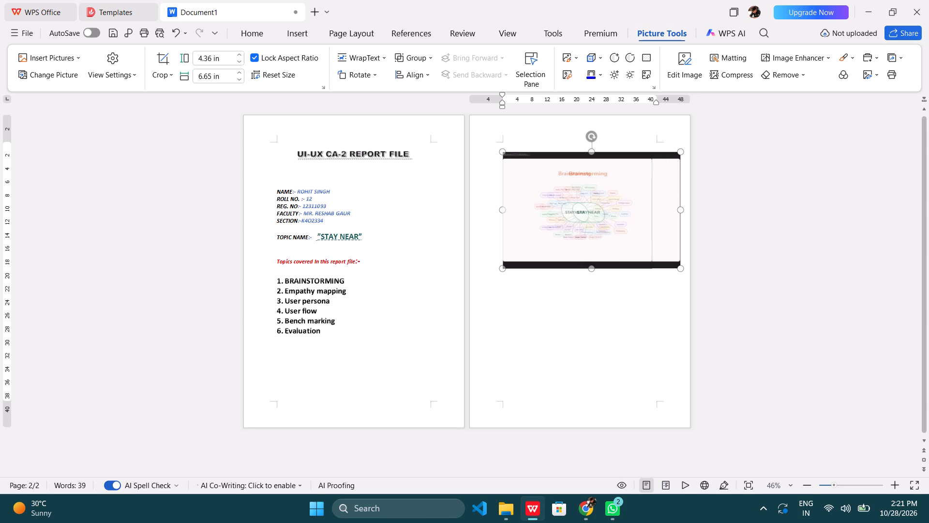
{"action": "left_click_drag", "start_coordinate": [653, 230], "coordinate": [671, 226]}
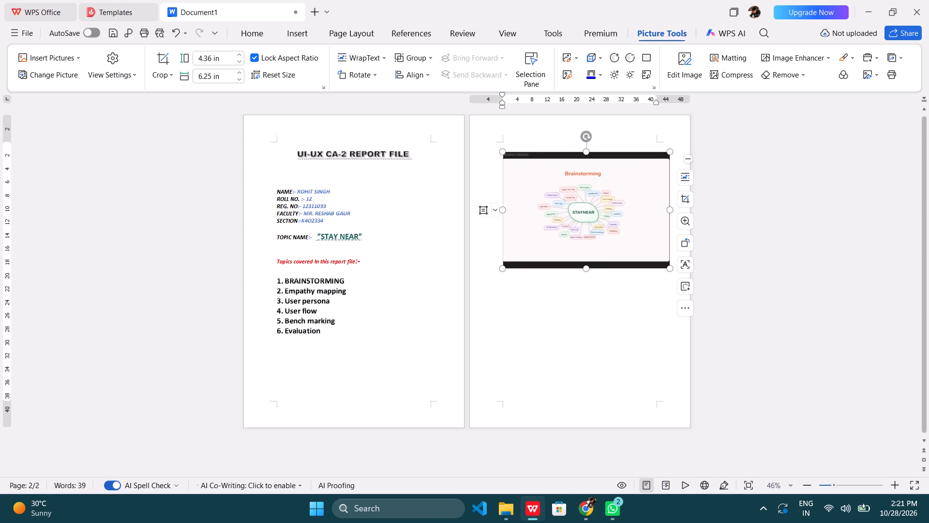
{"action": "left_click", "coordinate": [655, 296]}
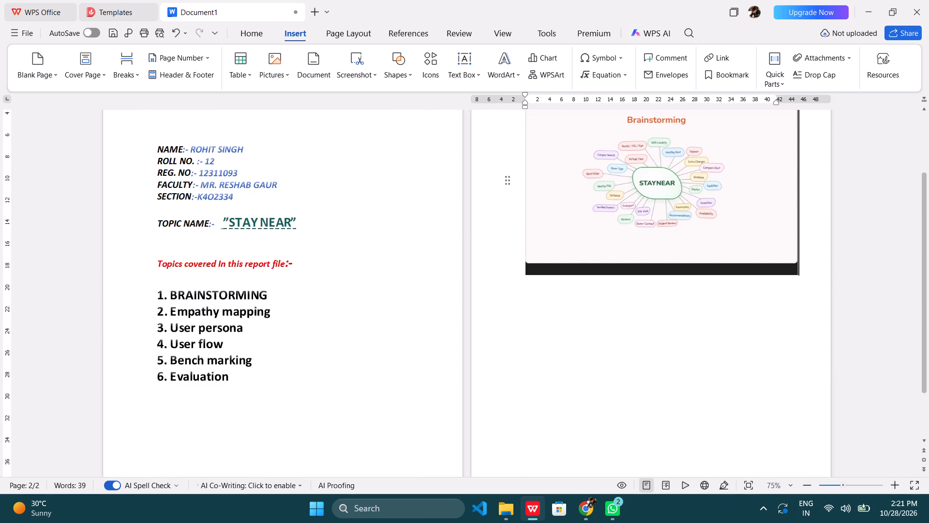
{"action": "scroll", "coordinate": [645, 371], "scroll_direction": "up", "scroll_amount": 2}
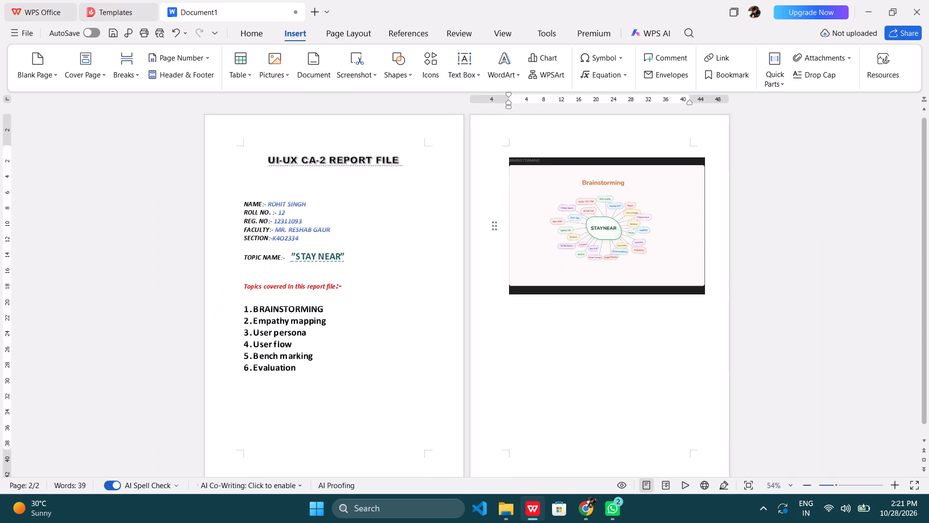
{"action": "left_click", "coordinate": [606, 357]}
Switch to the CA-WORK Figma file to look over its frames, and return to WPS Office to review the report's topics list and pages.
{"action": "left_click", "coordinate": [586, 512]}
{"action": "scroll", "coordinate": [454, 278], "scroll_direction": "down", "scroll_amount": 5}
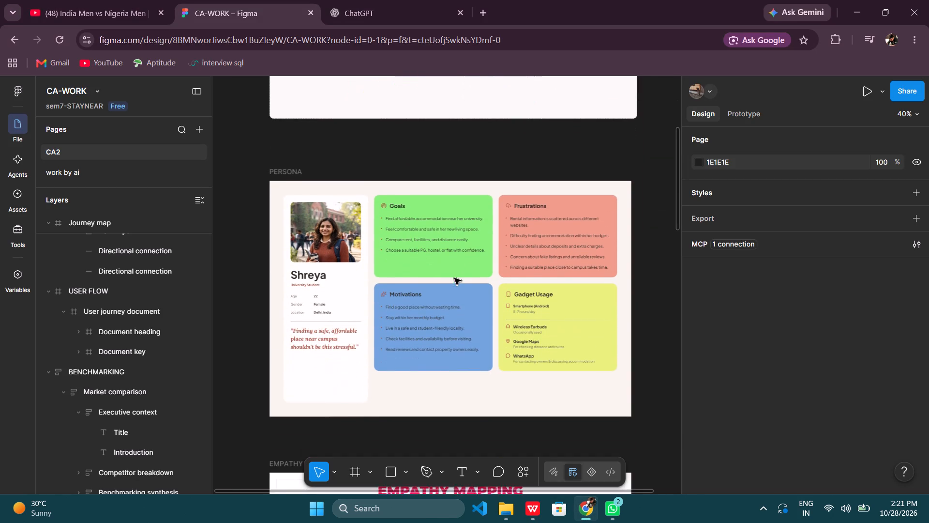
{"action": "scroll", "coordinate": [454, 278], "scroll_direction": "down", "scroll_amount": 1}
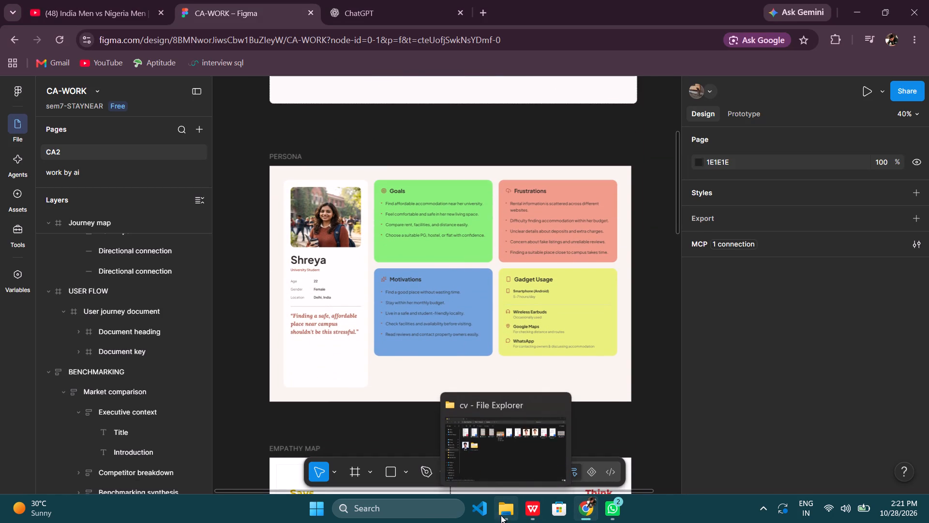
{"action": "left_click", "coordinate": [538, 508]}
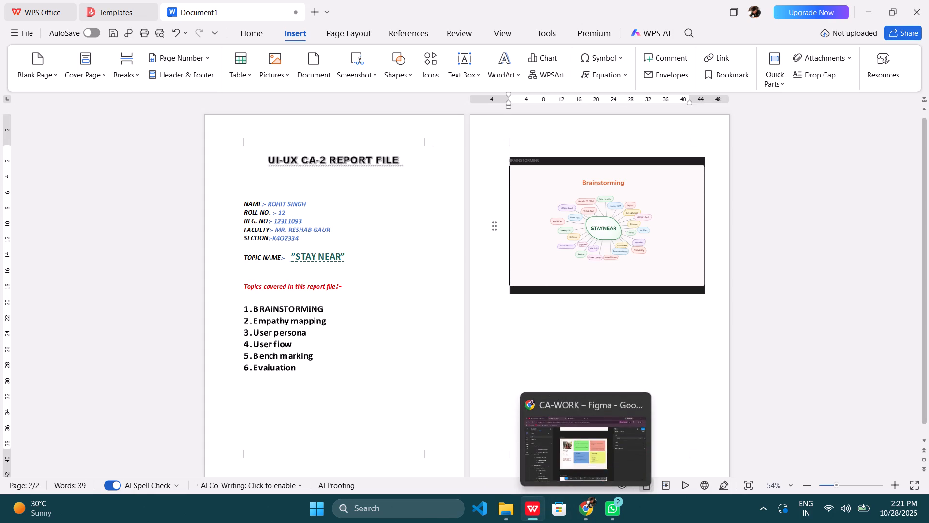
{"action": "left_click_drag", "start_coordinate": [326, 321], "coordinate": [255, 323]}
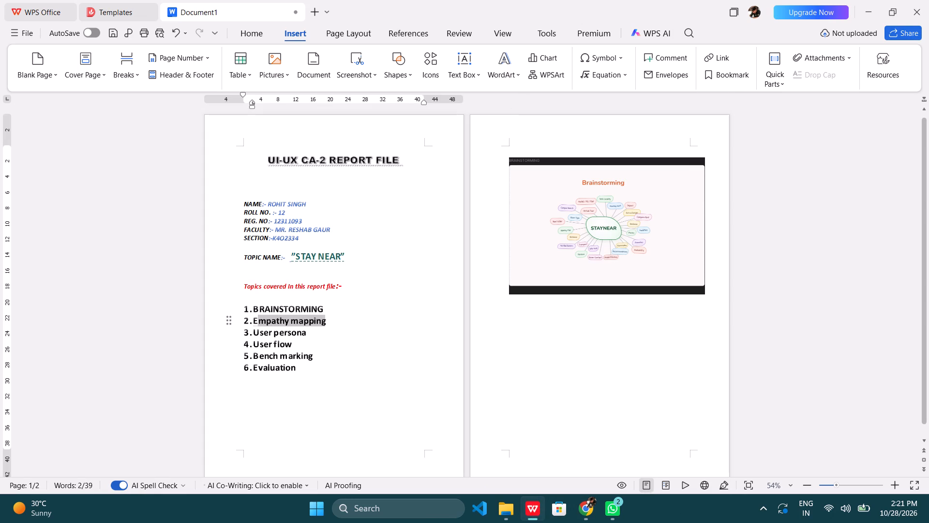
{"action": "left_click_drag", "start_coordinate": [255, 323], "coordinate": [255, 323]}
{"action": "left_click", "coordinate": [376, 385]}
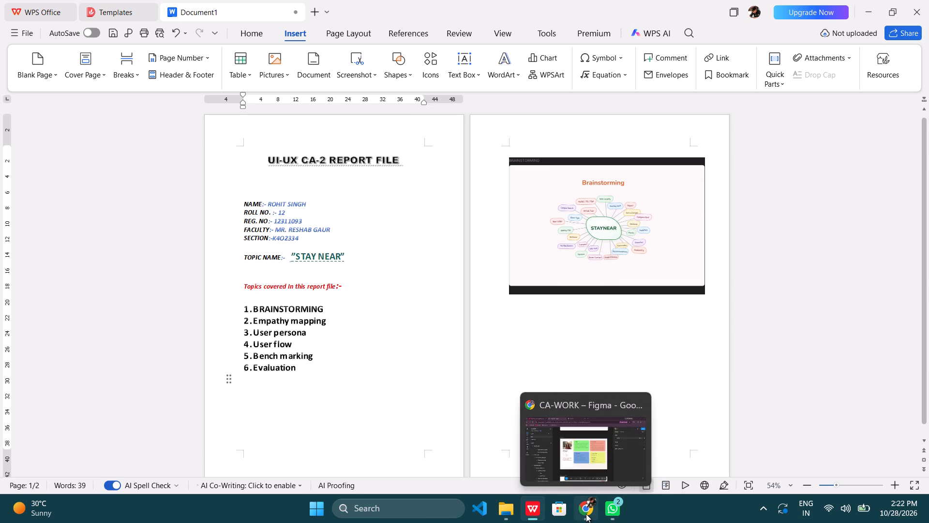
{"action": "left_click", "coordinate": [685, 446]}
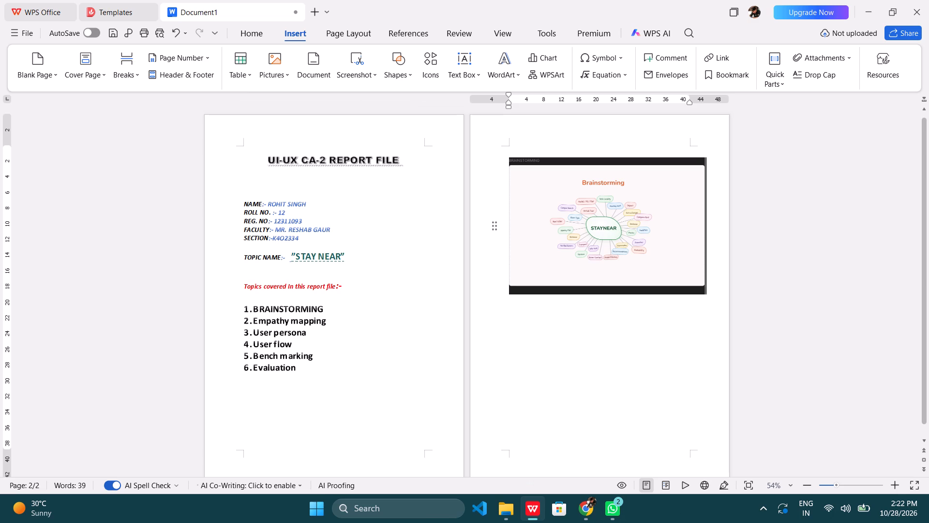
{"action": "key", "text": "ctrl+shift+m"}
{"action": "scroll", "coordinate": [685, 446], "scroll_direction": "down", "scroll_amount": 1}
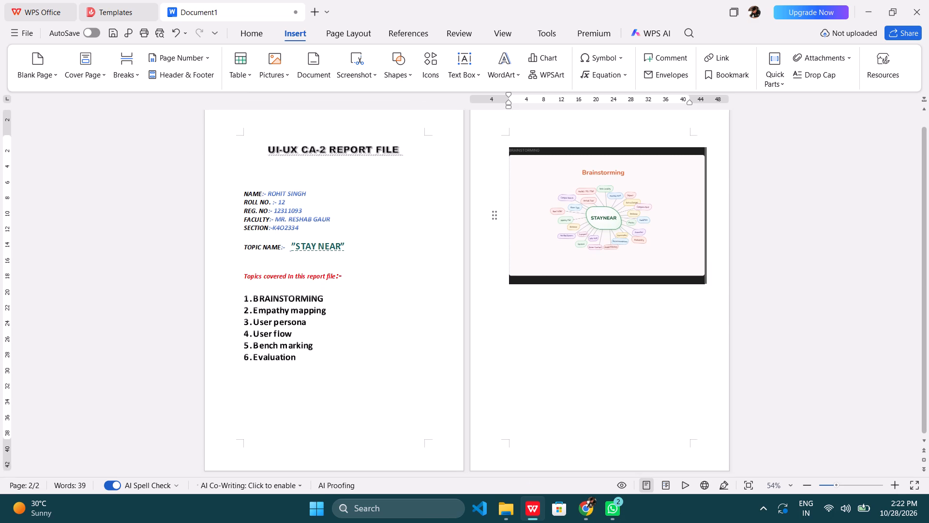
{"action": "scroll", "coordinate": [685, 446], "scroll_direction": "down", "scroll_amount": 1}
{"action": "scroll", "coordinate": [685, 446], "scroll_direction": "up", "scroll_amount": 2}
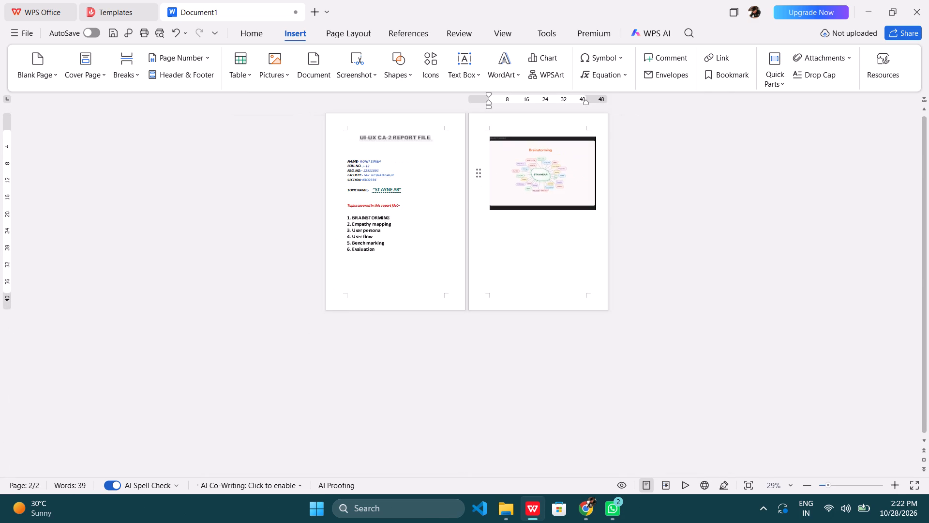
{"action": "scroll", "coordinate": [685, 446], "scroll_direction": "up", "scroll_amount": 1}
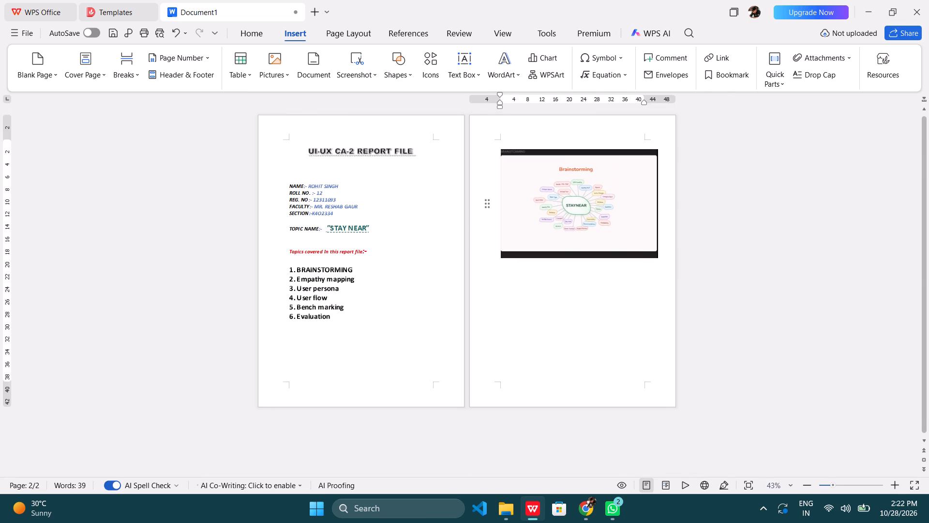
Switch to the CA-WORK Figma file in Chrome and take a screenshot of the whole EMPATHY MAP frame.
{"action": "left_click", "coordinate": [590, 506]}
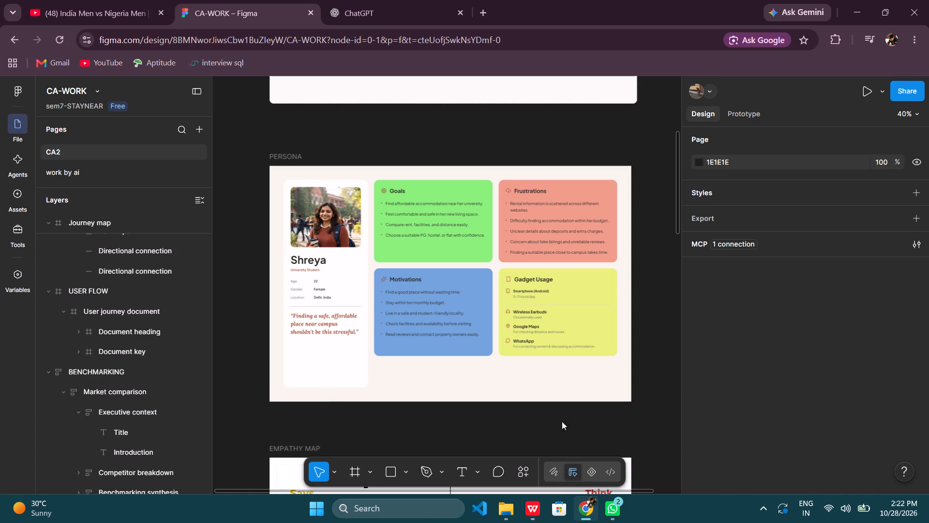
{"action": "scroll", "coordinate": [422, 148], "scroll_direction": "down", "scroll_amount": 3}
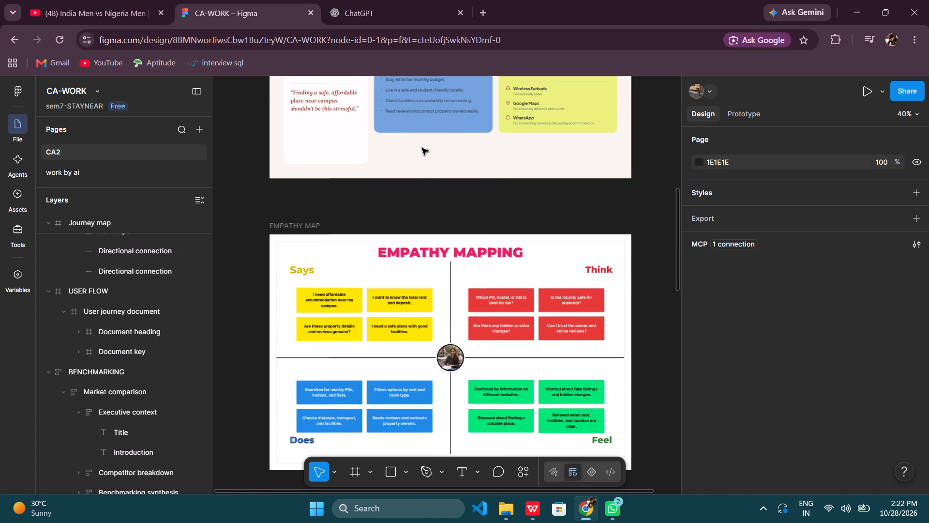
{"action": "scroll", "coordinate": [422, 148], "scroll_direction": "down", "scroll_amount": 1}
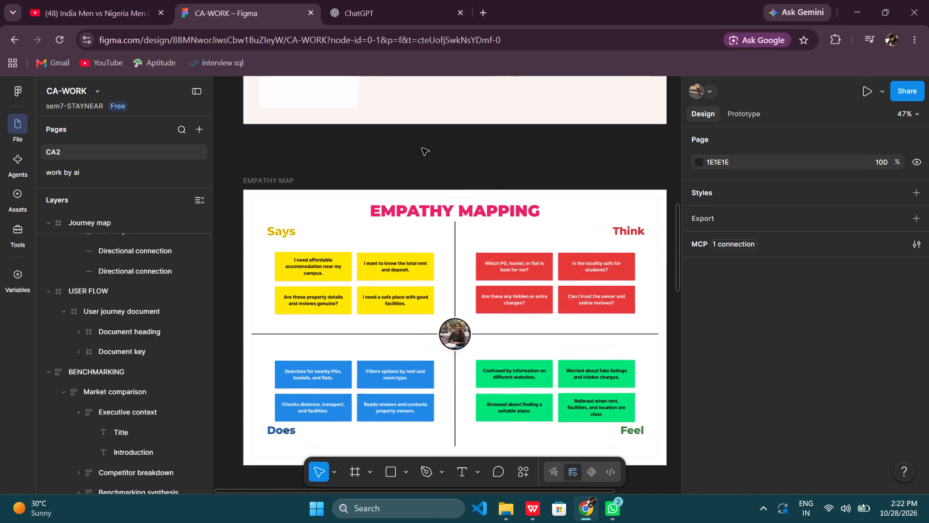
{"action": "scroll", "coordinate": [422, 148], "scroll_direction": "down", "scroll_amount": 1}
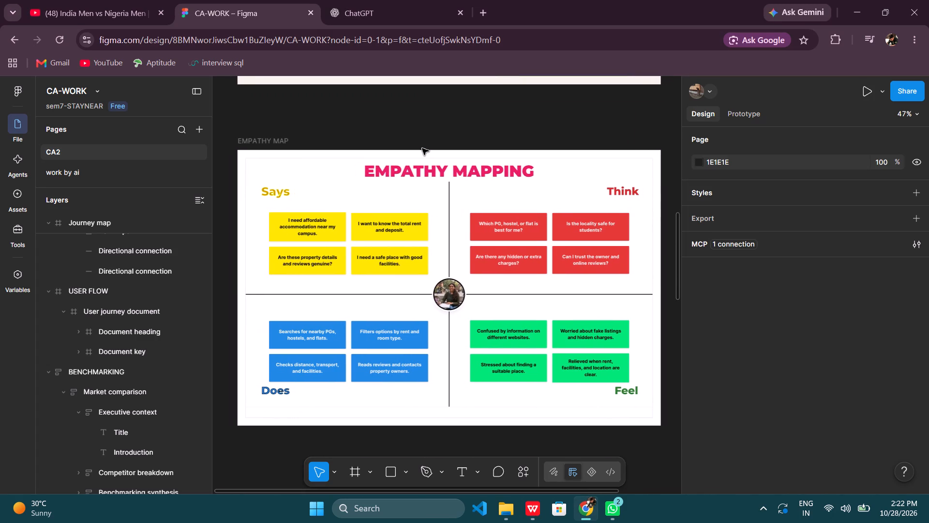
{"action": "key", "text": "Print"}
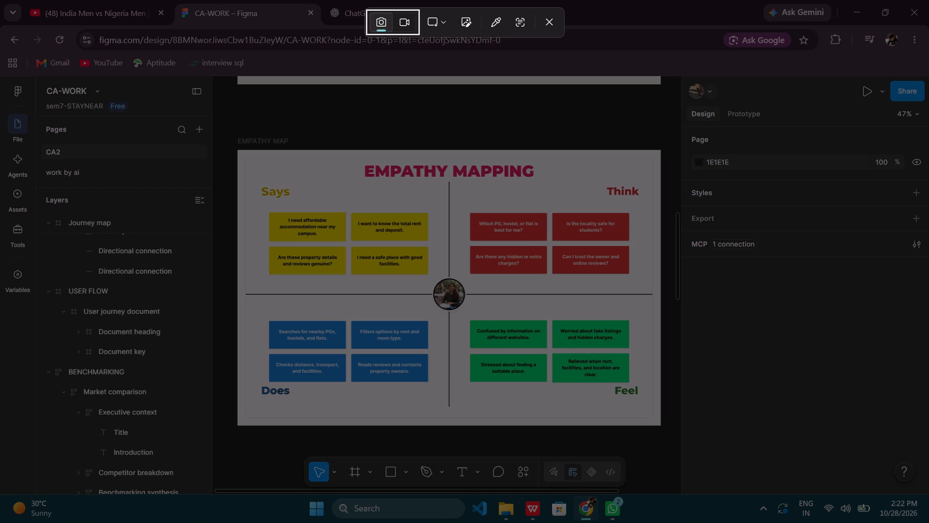
{"action": "left_click", "coordinate": [236, 135]}
{"action": "left_click_drag", "start_coordinate": [236, 135], "coordinate": [332, 148]}
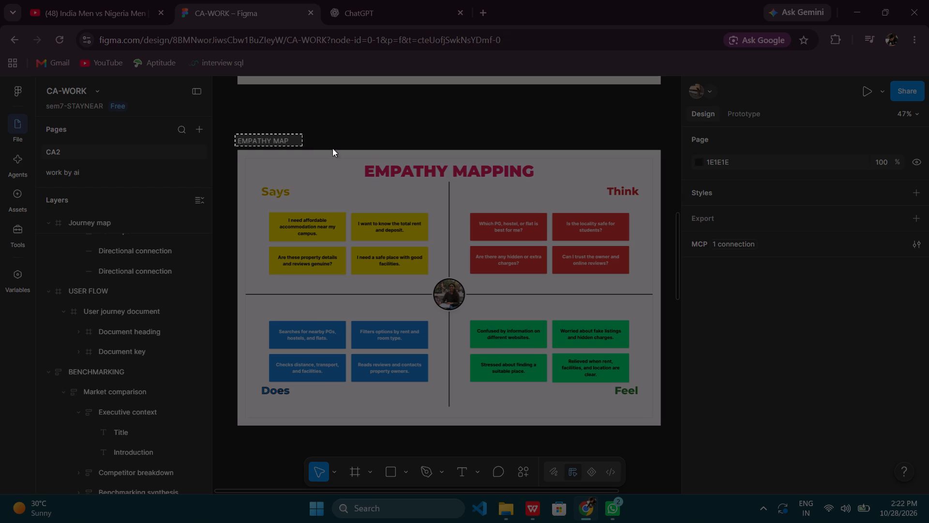
{"action": "left_click_drag", "start_coordinate": [332, 148], "coordinate": [664, 447]}
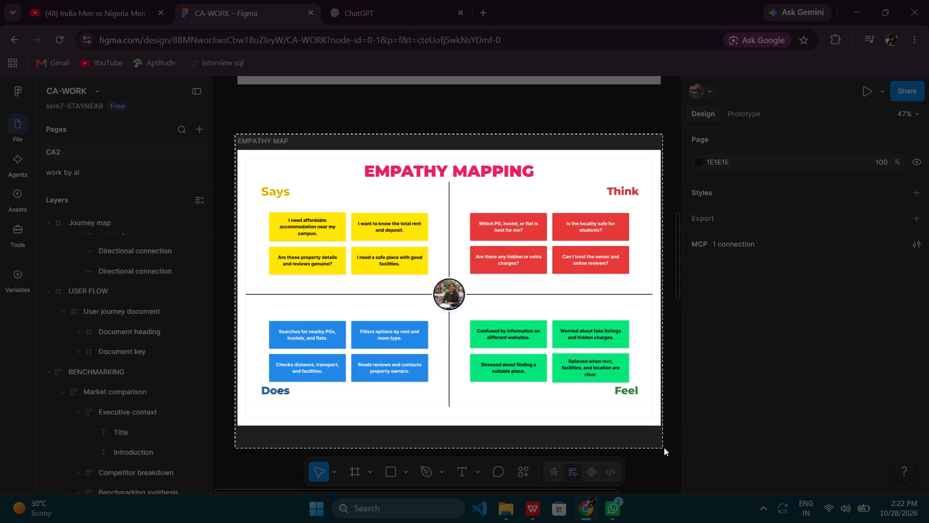
{"action": "left_click_drag", "start_coordinate": [664, 447], "coordinate": [664, 446]}
Return to the WPS Office report, add blank lines after the Brainstorming picture and paste the Empathy Mapping screenshot there.
{"action": "left_click", "coordinate": [510, 509]}
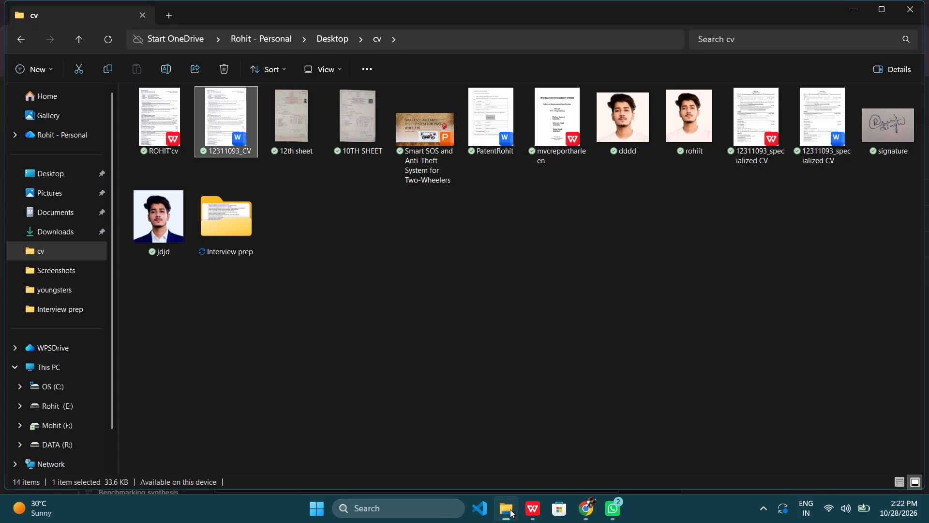
{"action": "left_click", "coordinate": [535, 506]}
{"action": "left_click", "coordinate": [508, 279]}
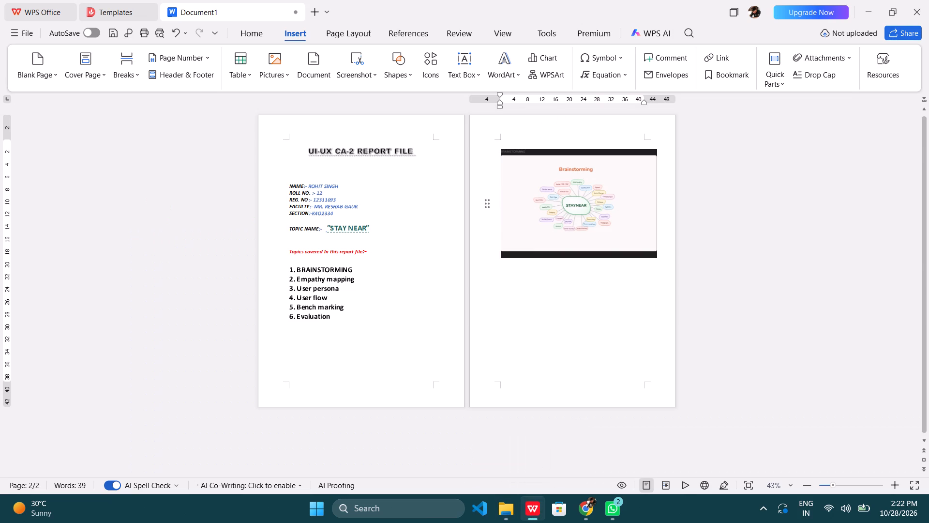
{"action": "left_click", "coordinate": [525, 312]}
{"action": "left_click", "coordinate": [666, 252]}
{"action": "key", "text": "Return"}
{"action": "key", "text": "Return"}
{"action": "key", "text": "Return"}
{"action": "key", "text": "Return"}
{"action": "key", "text": "Return"}
{"action": "key", "text": "Return"}
{"action": "key", "text": "Return"}
{"action": "key", "text": "Return"}
{"action": "key", "text": "Return"}
{"action": "key", "text": "Return"}
{"action": "key", "text": "Return"}
{"action": "key", "text": "Return"}
{"action": "key", "text": "Return"}
{"action": "key", "text": "Return"}
{"action": "key", "text": "ctrl+v"}
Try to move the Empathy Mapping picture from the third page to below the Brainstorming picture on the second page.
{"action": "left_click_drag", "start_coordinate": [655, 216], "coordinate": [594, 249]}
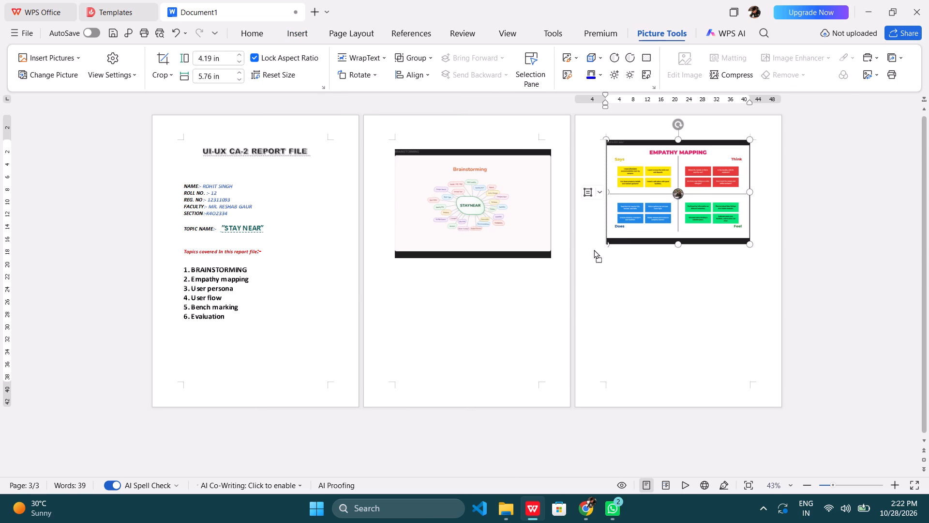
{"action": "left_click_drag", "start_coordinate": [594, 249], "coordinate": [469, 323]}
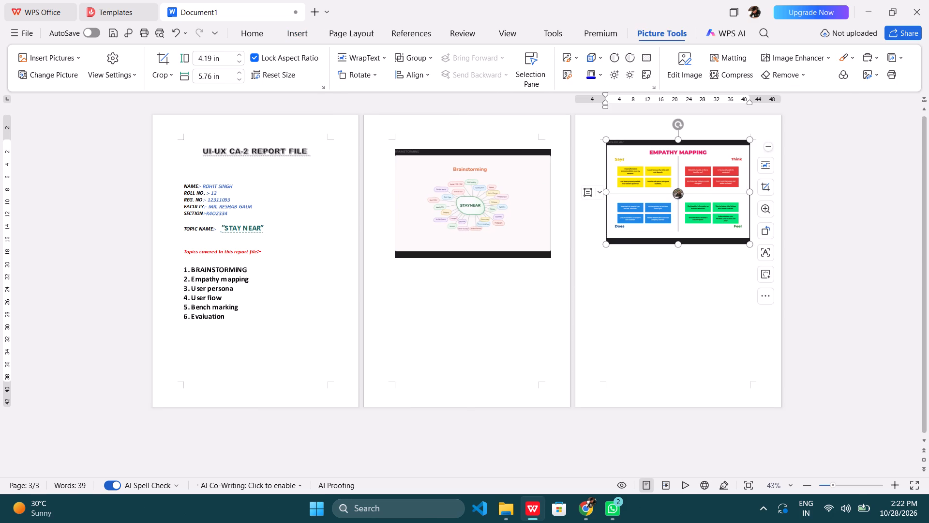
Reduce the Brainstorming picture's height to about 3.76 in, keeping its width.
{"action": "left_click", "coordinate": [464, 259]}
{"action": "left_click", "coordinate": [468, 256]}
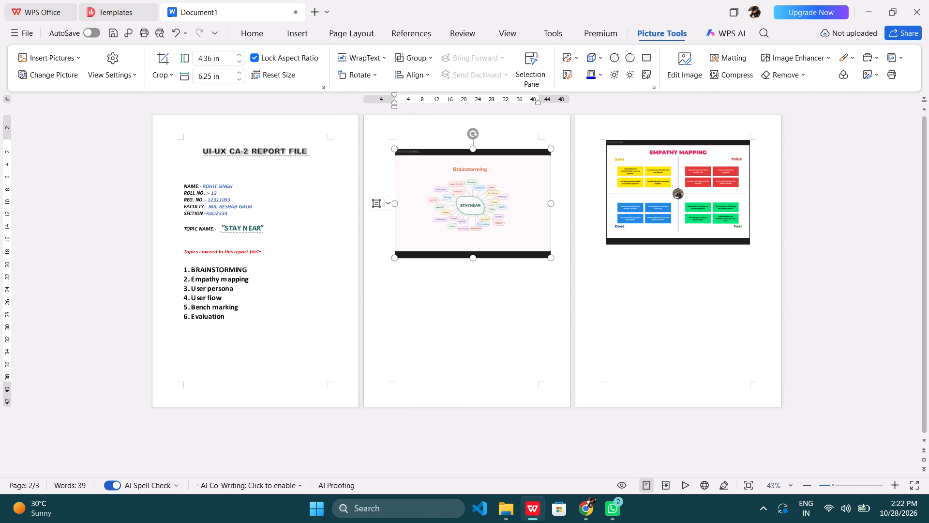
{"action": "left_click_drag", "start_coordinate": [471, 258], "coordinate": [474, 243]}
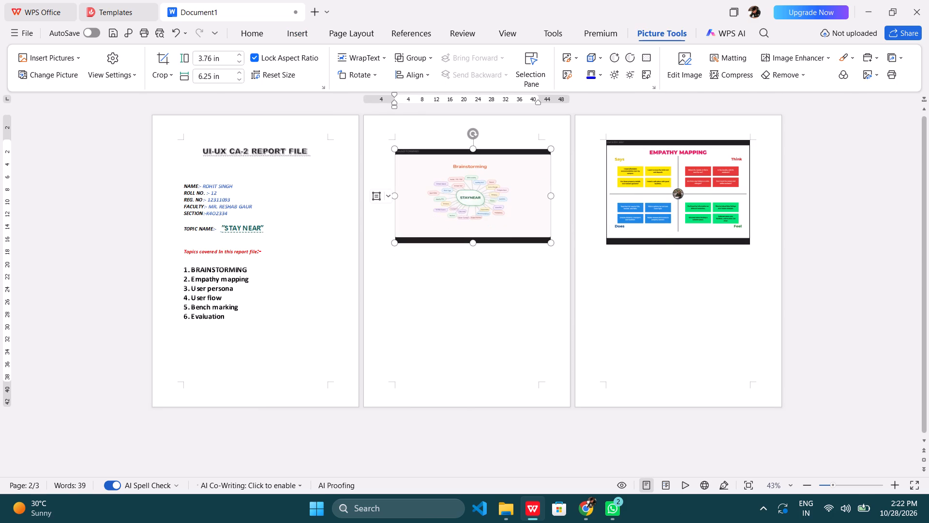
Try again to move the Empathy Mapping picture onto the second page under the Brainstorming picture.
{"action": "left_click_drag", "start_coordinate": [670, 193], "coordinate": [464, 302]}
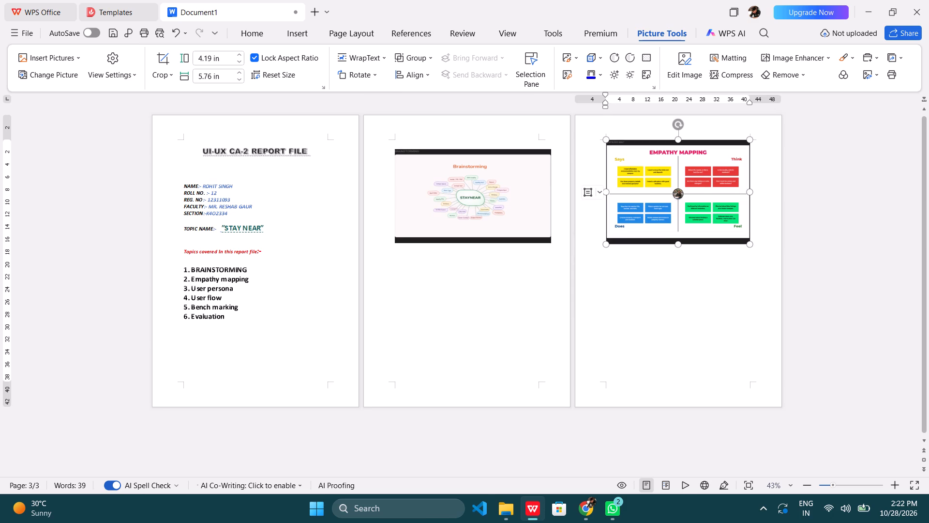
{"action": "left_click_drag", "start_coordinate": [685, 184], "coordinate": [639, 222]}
Reduce the Empathy Mapping picture's height to about 3.67 in, keeping its width.
{"action": "left_click_drag", "start_coordinate": [679, 247], "coordinate": [679, 235]}
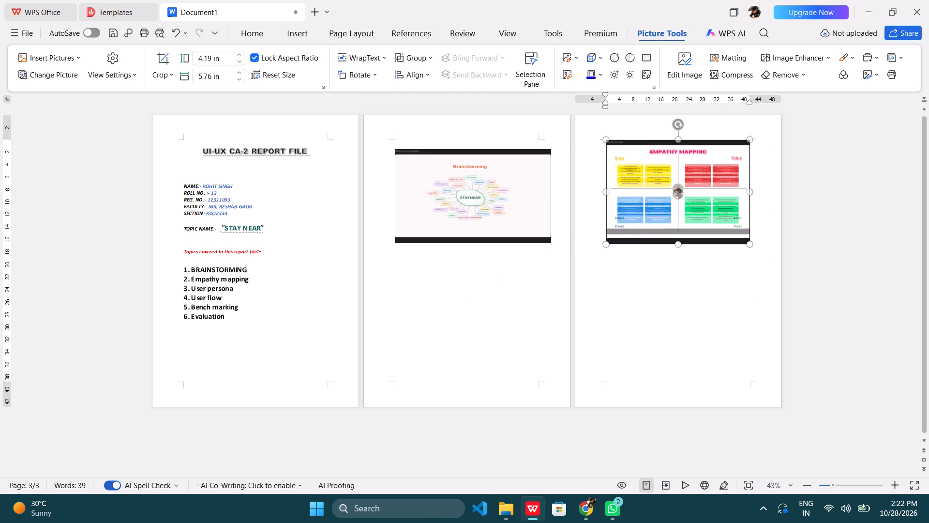
{"action": "left_click_drag", "start_coordinate": [679, 235], "coordinate": [679, 234]}
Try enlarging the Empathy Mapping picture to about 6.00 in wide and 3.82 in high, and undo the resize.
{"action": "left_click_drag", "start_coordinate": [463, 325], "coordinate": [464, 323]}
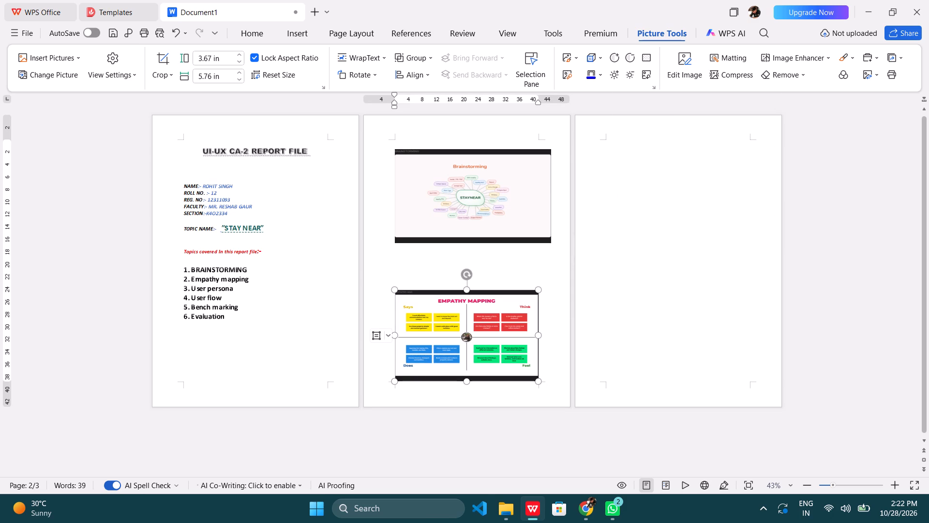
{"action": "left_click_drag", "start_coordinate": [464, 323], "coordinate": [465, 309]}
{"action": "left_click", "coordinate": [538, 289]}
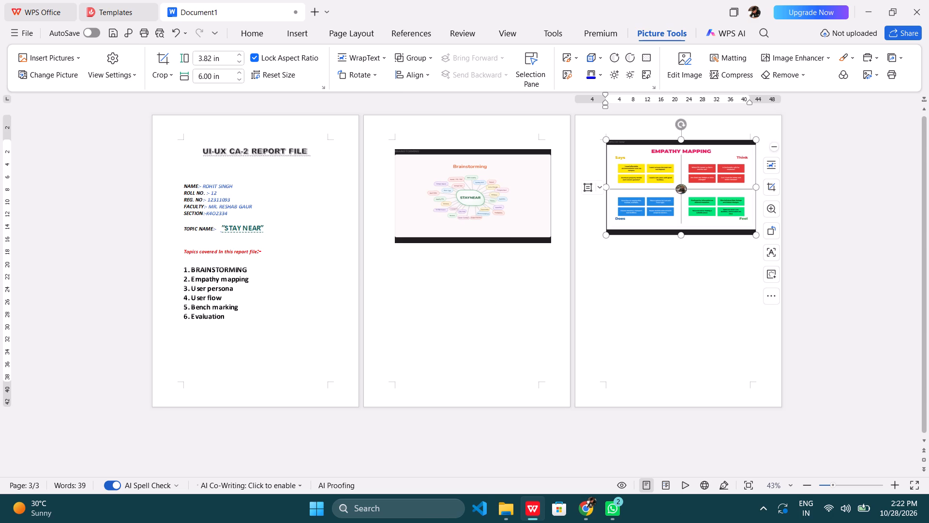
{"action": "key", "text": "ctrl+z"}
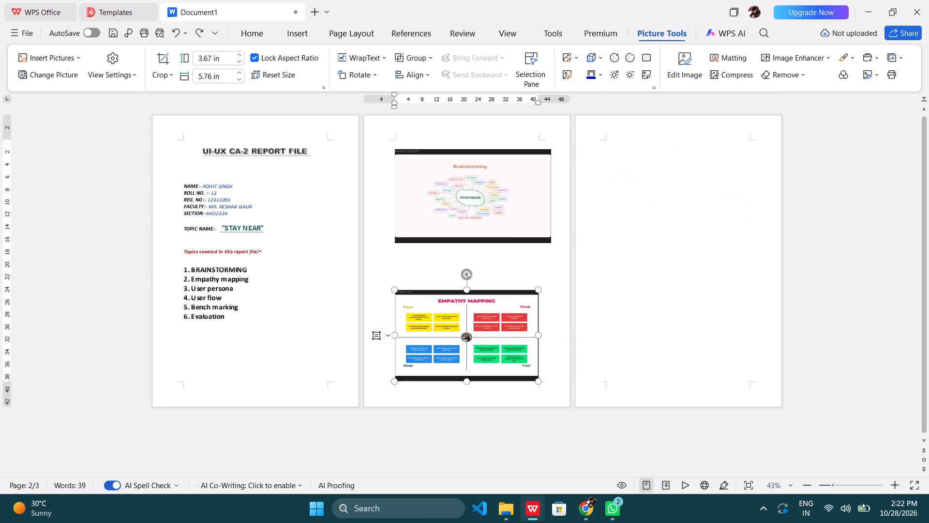
Increase the Brainstorming picture's height to about 4.04 in, keeping its width.
{"action": "left_click", "coordinate": [493, 281]}
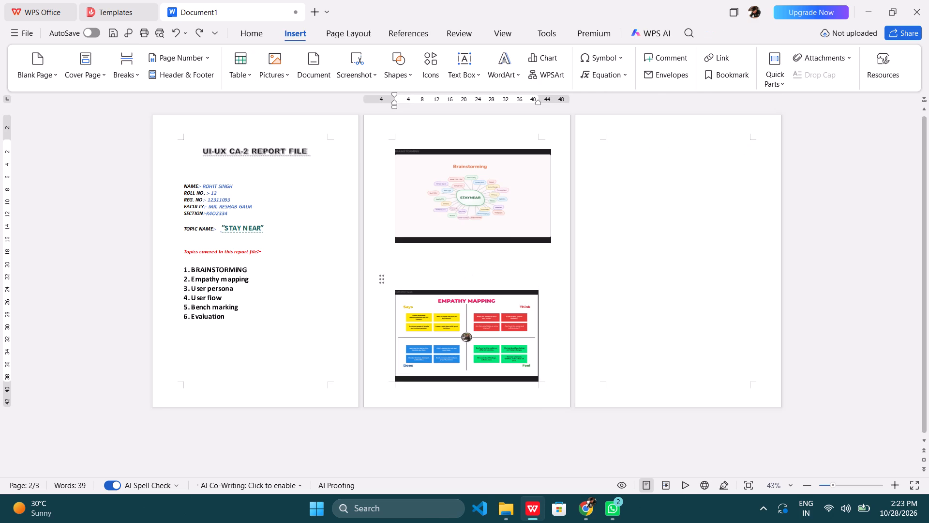
{"action": "scroll", "coordinate": [491, 261], "scroll_direction": "up", "scroll_amount": 1}
{"action": "left_click", "coordinate": [457, 213]}
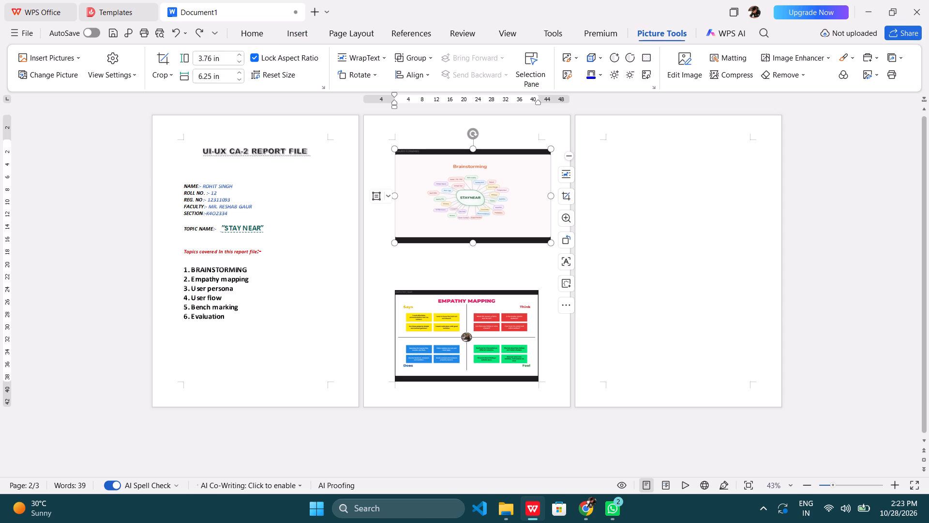
{"action": "left_click_drag", "start_coordinate": [474, 243], "coordinate": [474, 249]}
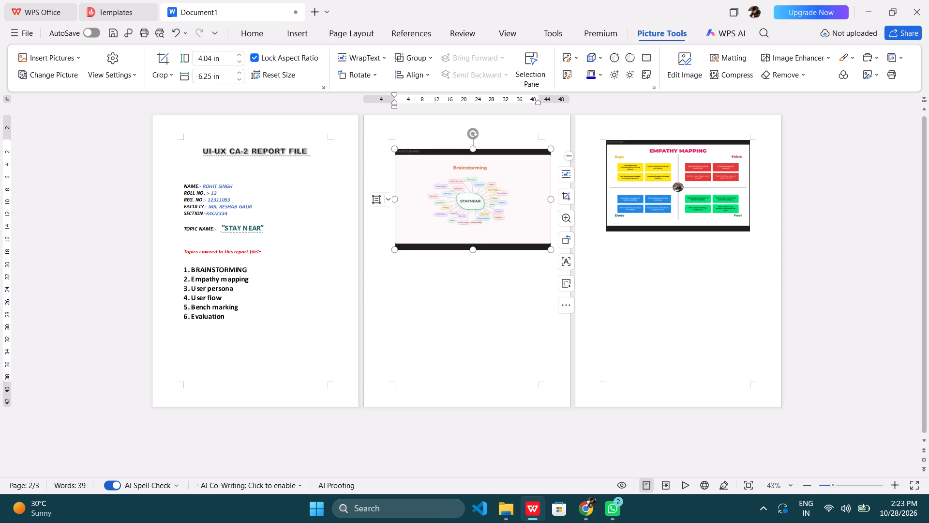
Undo the last height change to the Brainstorming picture.
{"action": "key", "text": "ctrl+z"}
Widen the Empathy Mapping picture on the second page to about 6.26 in, keeping its height.
{"action": "left_click", "coordinate": [466, 291]}
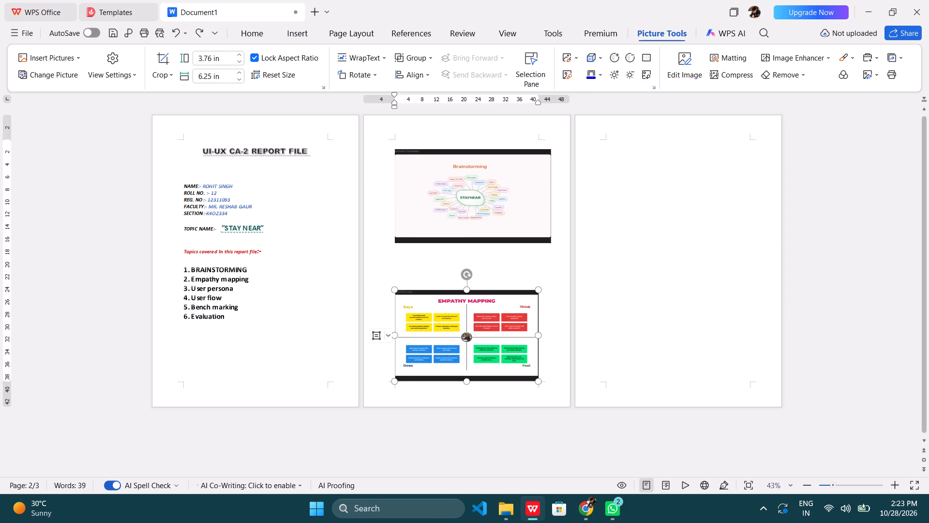
{"action": "left_click_drag", "start_coordinate": [537, 335], "coordinate": [546, 342]}
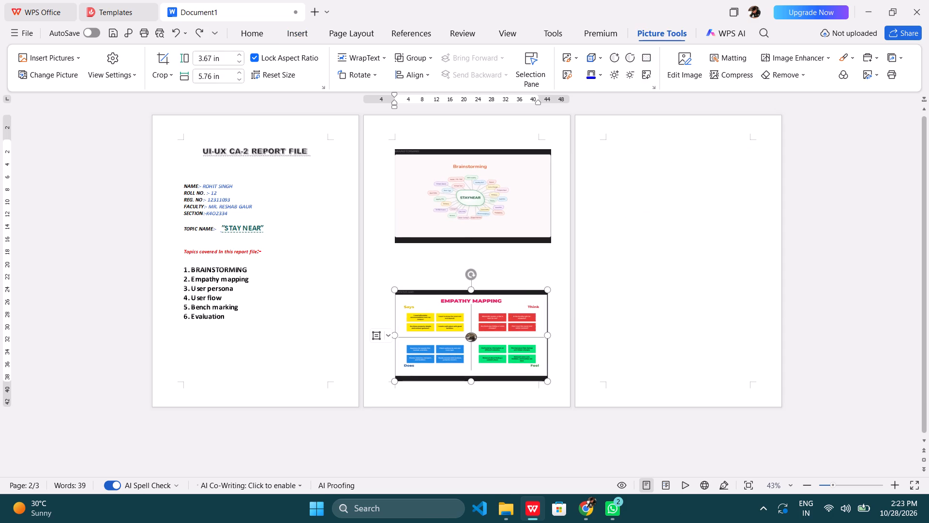
{"action": "left_click", "coordinate": [549, 338]}
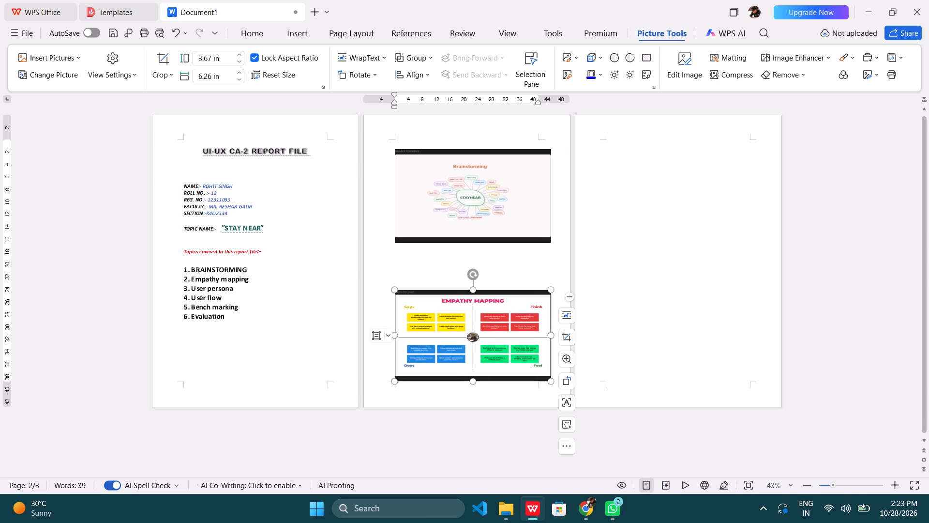
{"action": "left_click", "coordinate": [412, 284]}
{"action": "scroll", "coordinate": [412, 284], "scroll_direction": "up", "scroll_amount": 2}
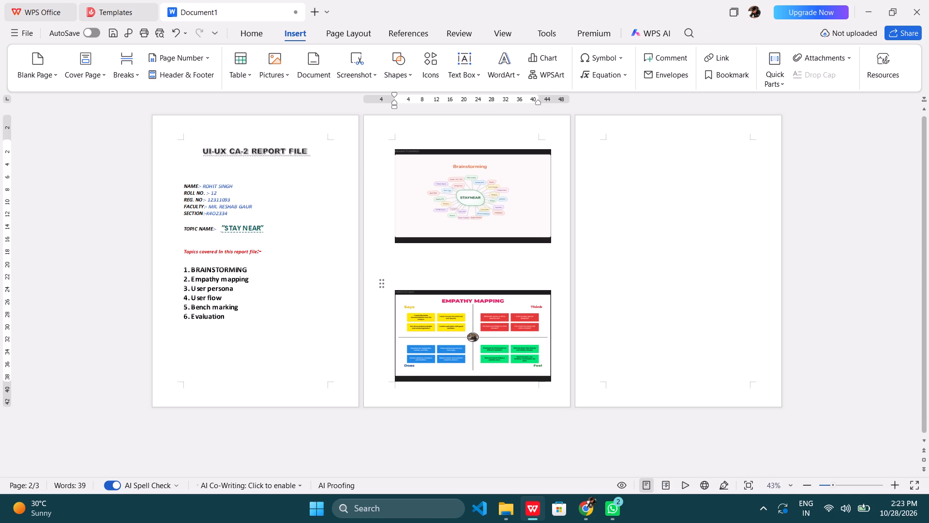
{"action": "left_click", "coordinate": [649, 268]}
{"action": "left_click", "coordinate": [530, 168]}
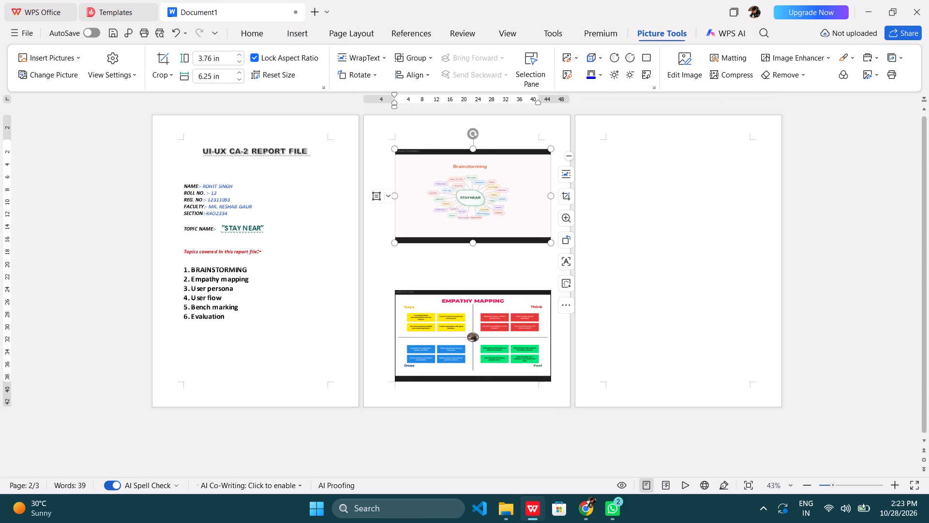
Switch to the Figma CA-WORK file in Chrome and capture a screenshot of the whole PERSONA frame with its label.
{"action": "left_click", "coordinate": [588, 514]}
{"action": "scroll", "coordinate": [442, 317], "scroll_direction": "up", "scroll_amount": 2}
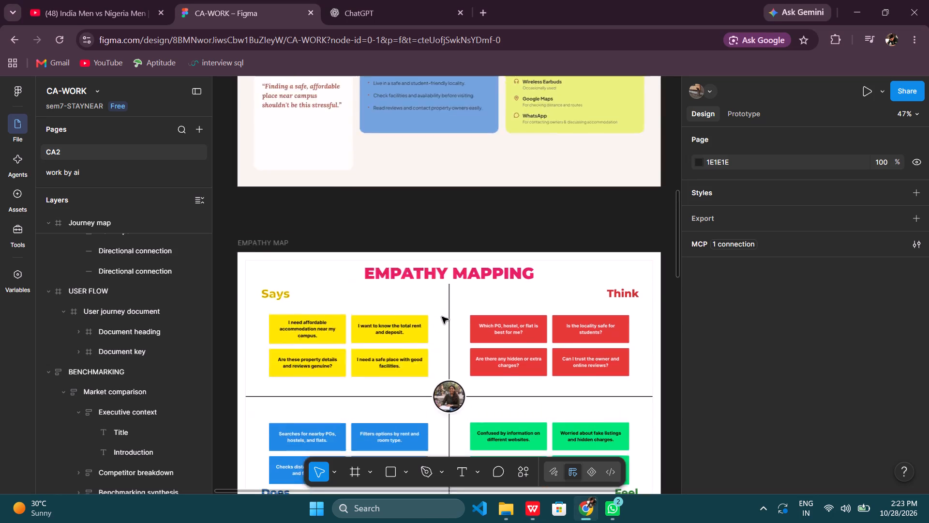
{"action": "scroll", "coordinate": [442, 317], "scroll_direction": "up", "scroll_amount": 3}
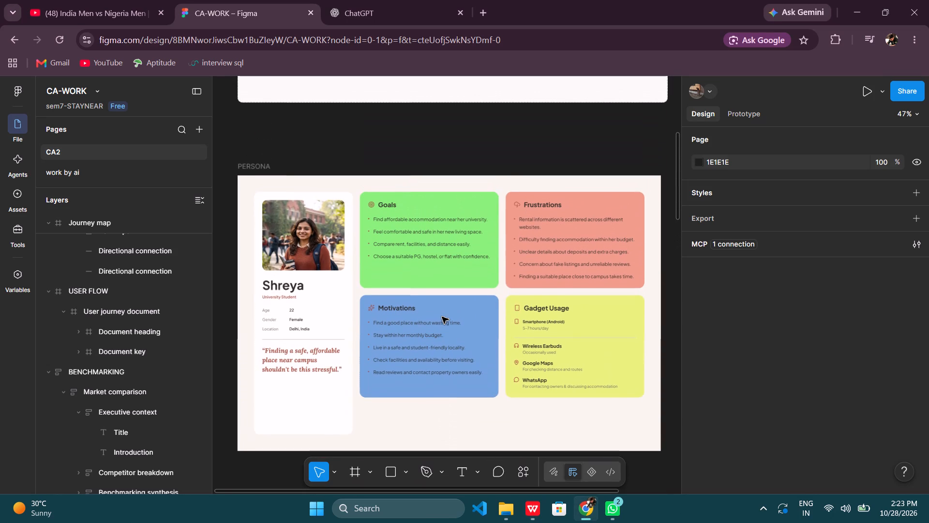
{"action": "scroll", "coordinate": [629, 464], "scroll_direction": "down", "scroll_amount": 1}
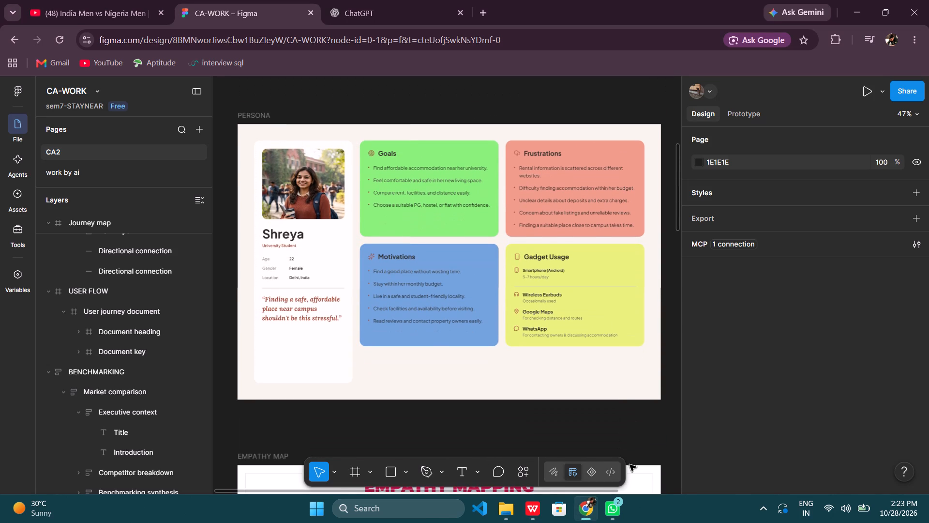
{"action": "key", "text": "Print"}
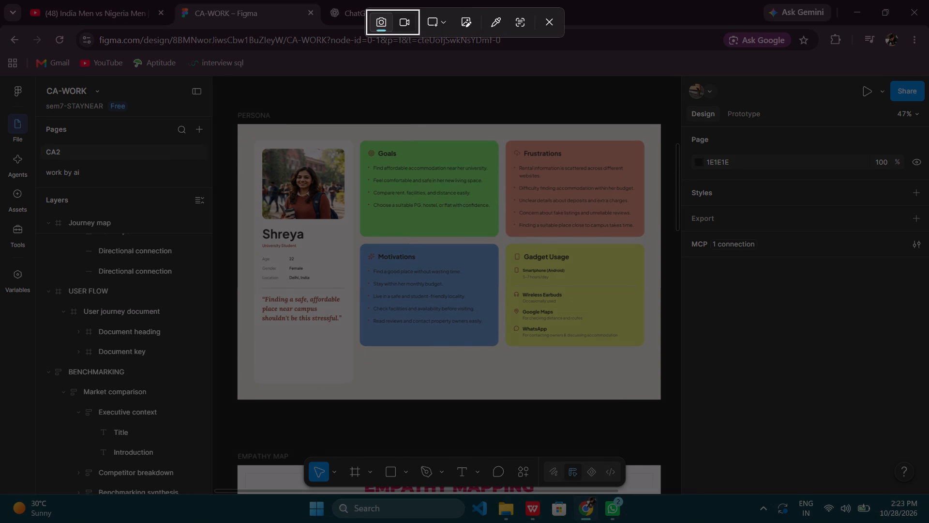
{"action": "left_click_drag", "start_coordinate": [235, 107], "coordinate": [641, 439]}
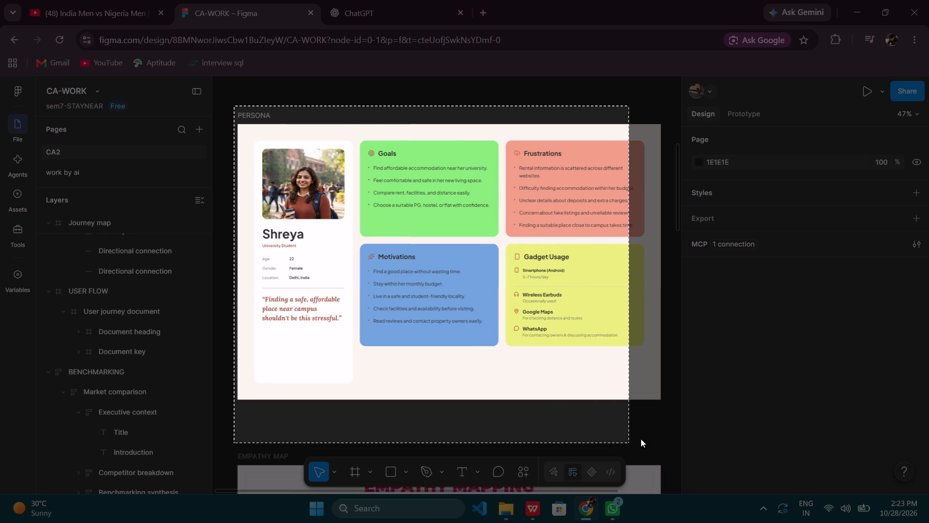
{"action": "left_click_drag", "start_coordinate": [641, 439], "coordinate": [663, 427]}
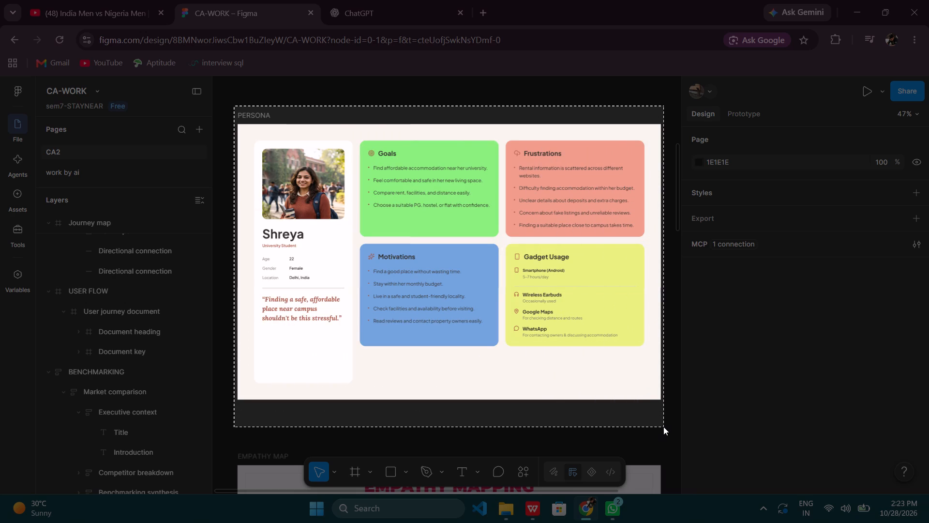
{"action": "left_click_drag", "start_coordinate": [663, 427], "coordinate": [660, 425]}
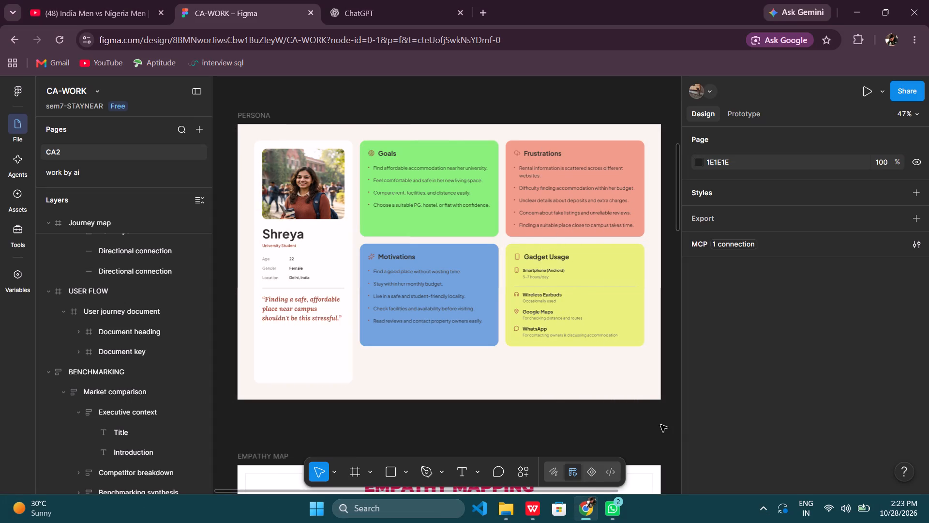
Return to the WPS report, add blank lines on the third page, and paste the PERSONA screenshot there.
{"action": "left_click", "coordinate": [527, 514]}
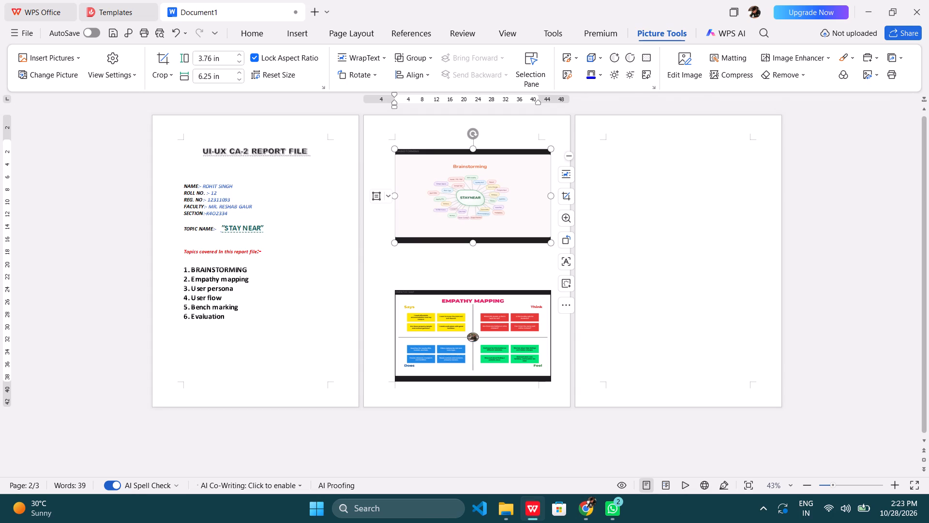
{"action": "left_click", "coordinate": [650, 232]}
{"action": "key", "text": "Return"}
{"action": "key", "text": "Return"}
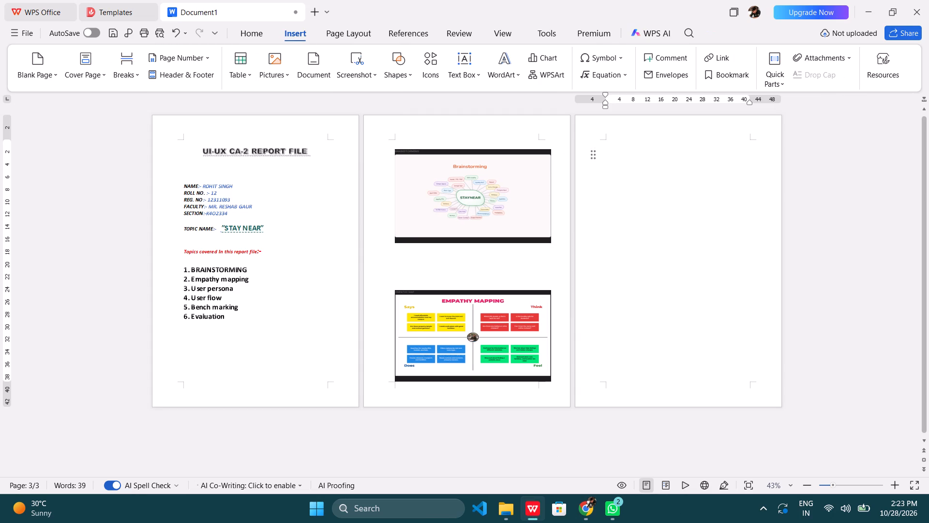
{"action": "key", "text": "Return"}
{"action": "key", "text": "Return"}
{"action": "key", "text": "Return"}
{"action": "key", "text": "Return"}
{"action": "key", "text": "Return"}
{"action": "key", "text": "Return"}
{"action": "key", "text": "Return"}
{"action": "key", "text": "Return"}
{"action": "key", "text": "ctrl+v"}
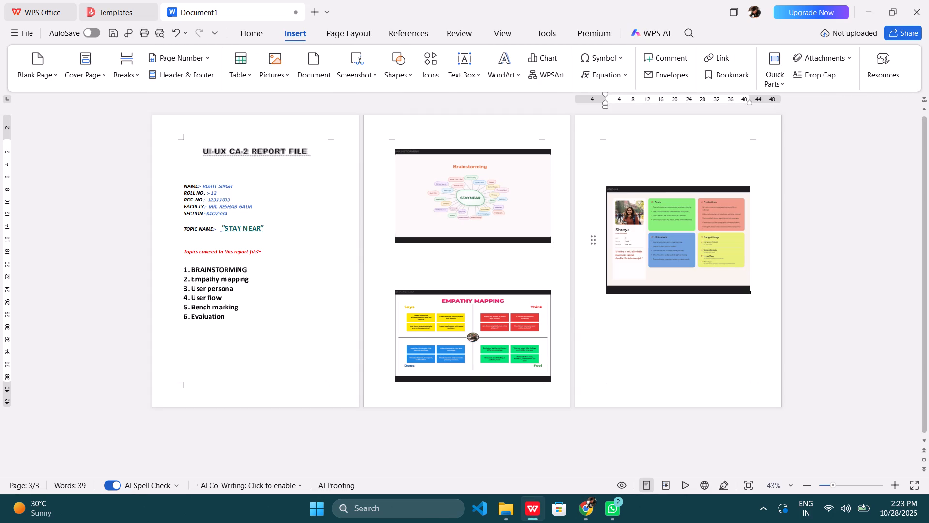
Move the Persona picture up to near the top of the third page.
{"action": "left_click_drag", "start_coordinate": [637, 222], "coordinate": [628, 163]}
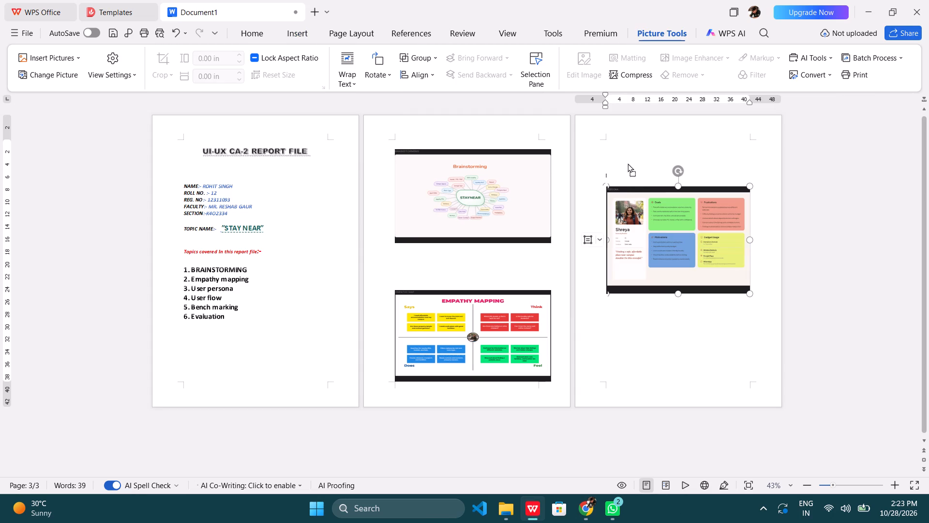
{"action": "left_click_drag", "start_coordinate": [628, 163], "coordinate": [627, 178]}
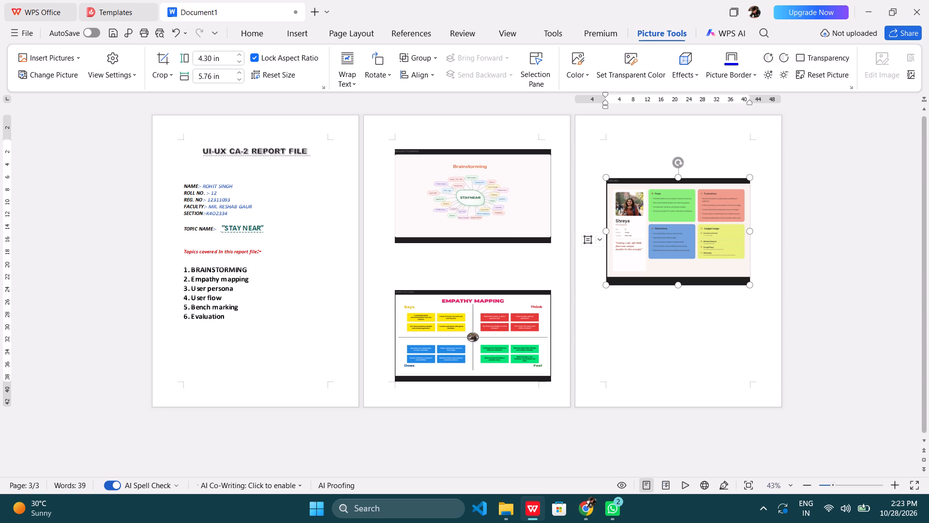
{"action": "left_click_drag", "start_coordinate": [682, 183], "coordinate": [667, 154]}
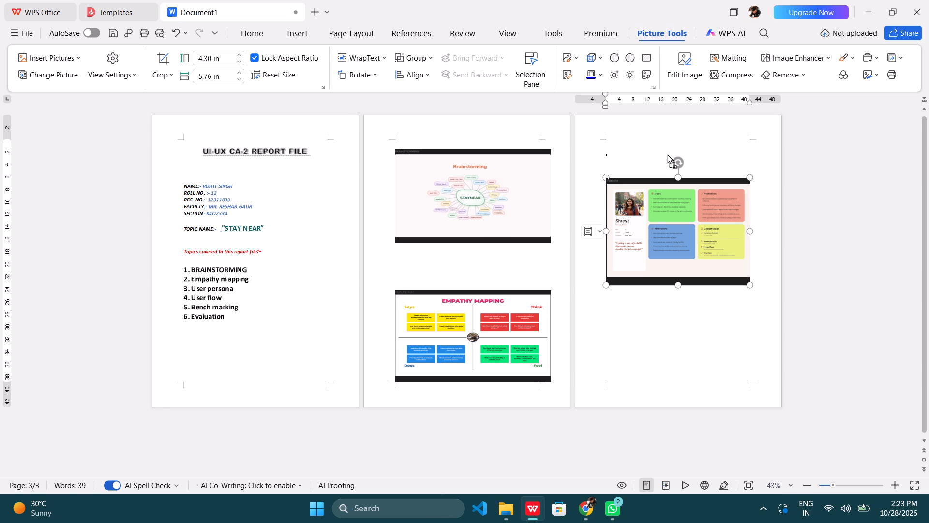
{"action": "left_click", "coordinate": [656, 155]}
{"action": "left_click", "coordinate": [674, 282]}
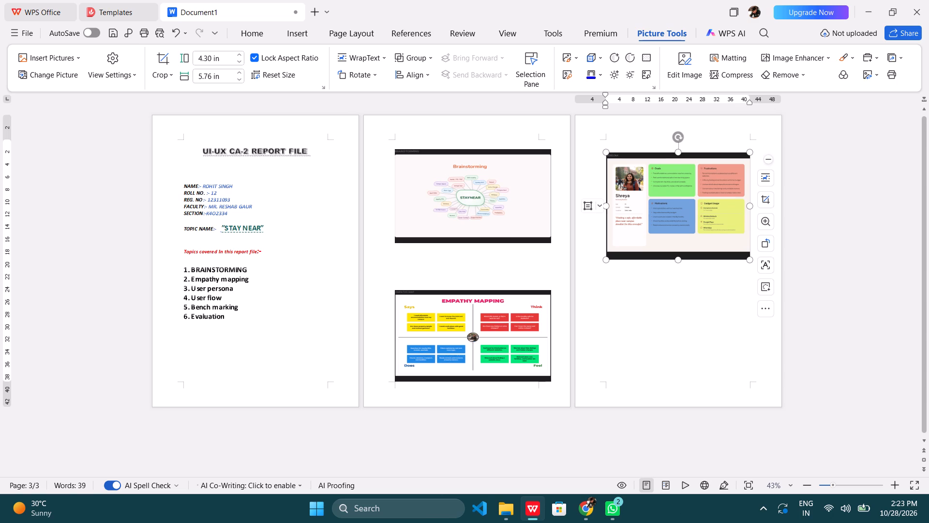
Widen the Persona picture to about 6.29 in, keeping its height.
{"action": "left_click", "coordinate": [749, 216]}
{"action": "left_click_drag", "start_coordinate": [749, 207], "coordinate": [762, 206]}
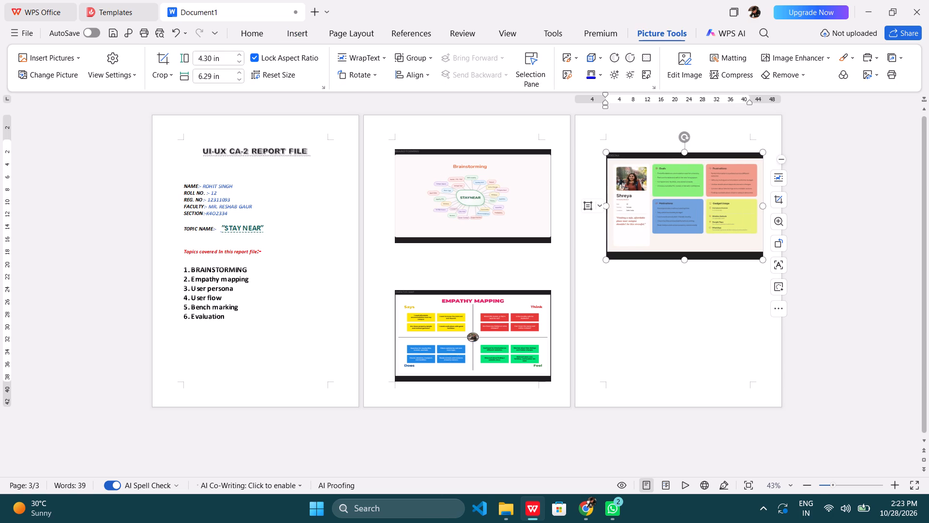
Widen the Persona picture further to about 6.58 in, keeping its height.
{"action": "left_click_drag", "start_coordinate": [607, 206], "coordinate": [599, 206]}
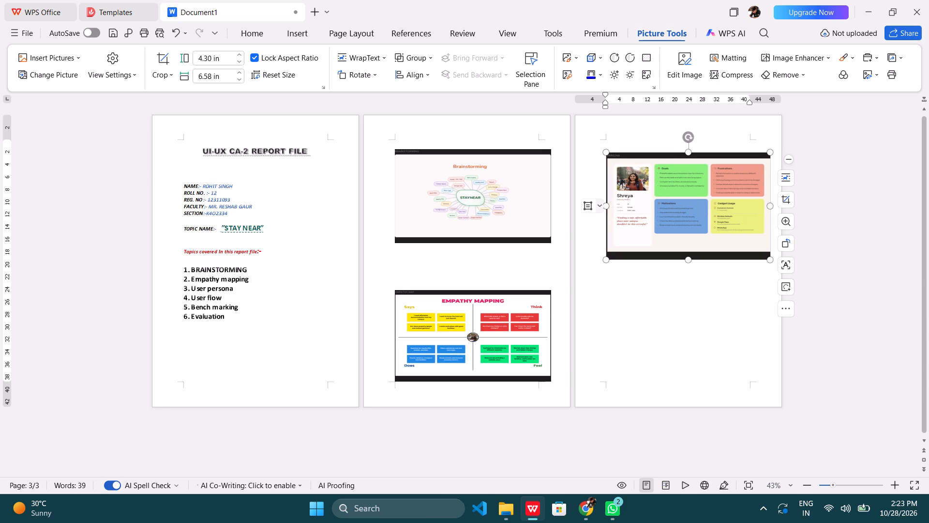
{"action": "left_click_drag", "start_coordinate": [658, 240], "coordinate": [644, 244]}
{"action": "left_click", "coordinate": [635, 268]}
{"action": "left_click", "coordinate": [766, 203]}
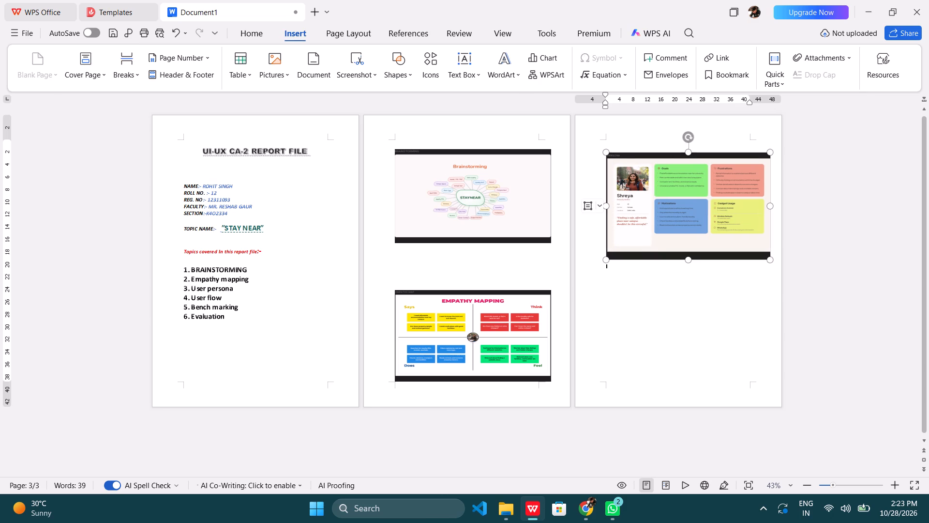
Narrow the Persona picture slightly, keeping its height, and place the cursor below it on the third page.
{"action": "left_click_drag", "start_coordinate": [771, 204], "coordinate": [764, 209]}
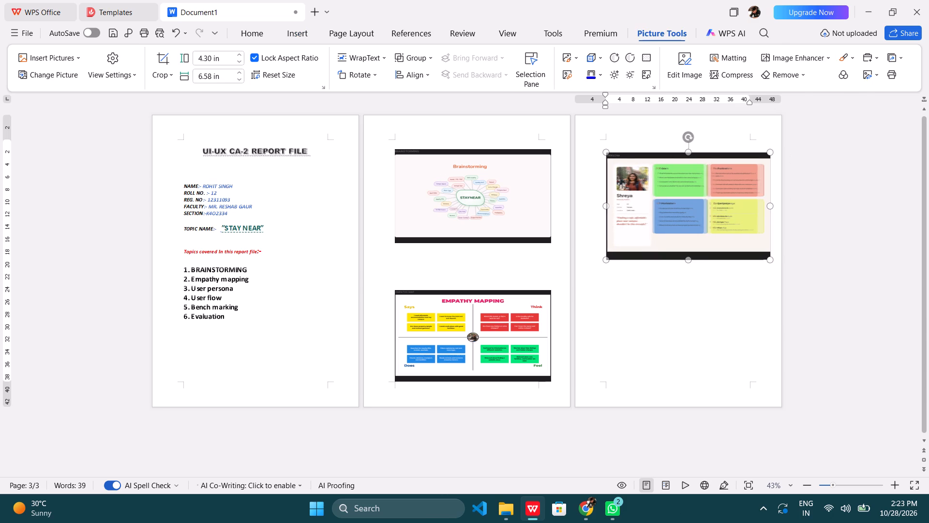
{"action": "left_click_drag", "start_coordinate": [764, 209], "coordinate": [764, 210]}
{"action": "left_click", "coordinate": [697, 331]}
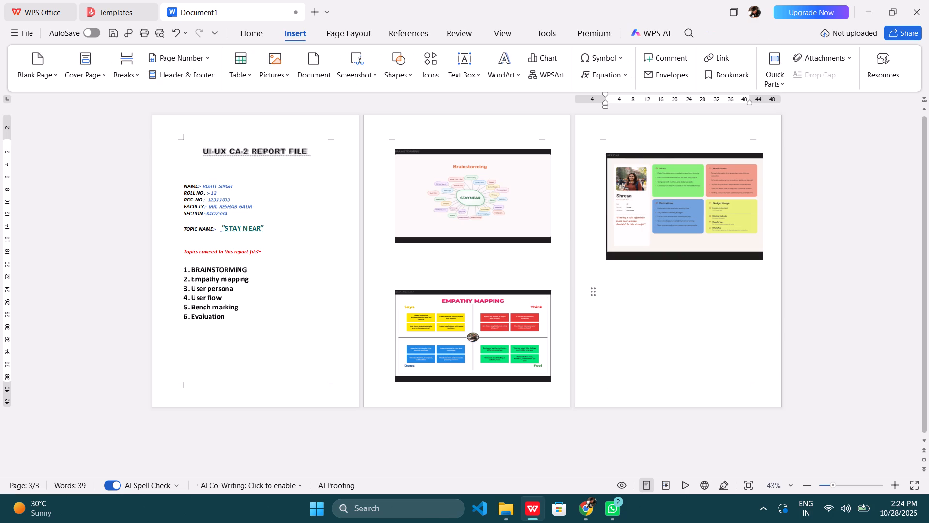
{"action": "left_click", "coordinate": [666, 318]}
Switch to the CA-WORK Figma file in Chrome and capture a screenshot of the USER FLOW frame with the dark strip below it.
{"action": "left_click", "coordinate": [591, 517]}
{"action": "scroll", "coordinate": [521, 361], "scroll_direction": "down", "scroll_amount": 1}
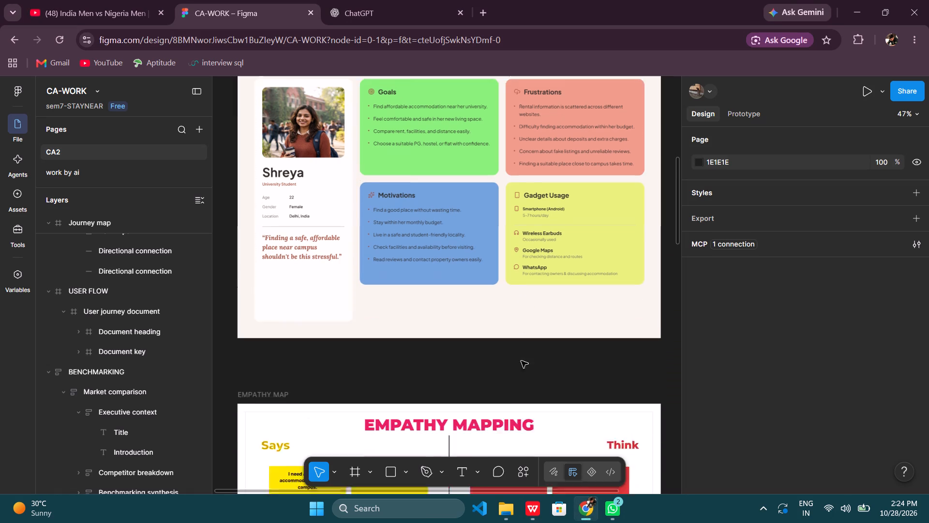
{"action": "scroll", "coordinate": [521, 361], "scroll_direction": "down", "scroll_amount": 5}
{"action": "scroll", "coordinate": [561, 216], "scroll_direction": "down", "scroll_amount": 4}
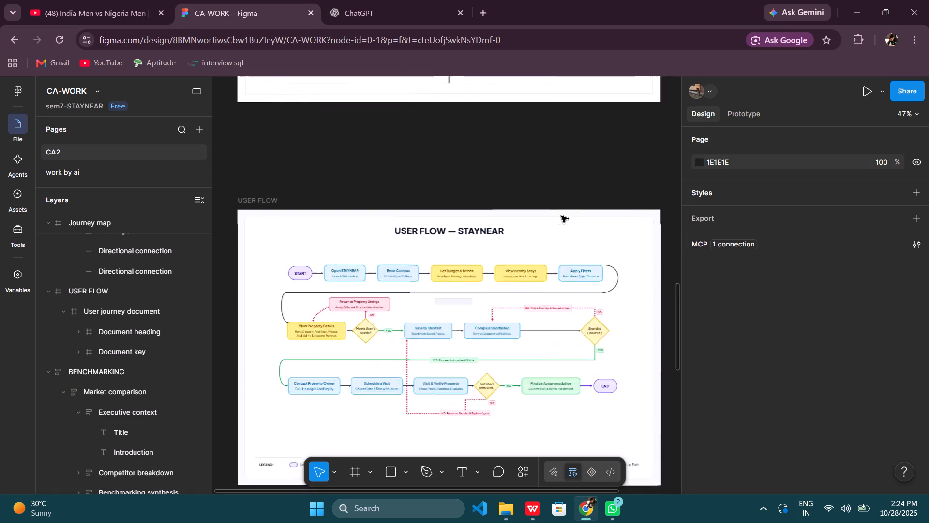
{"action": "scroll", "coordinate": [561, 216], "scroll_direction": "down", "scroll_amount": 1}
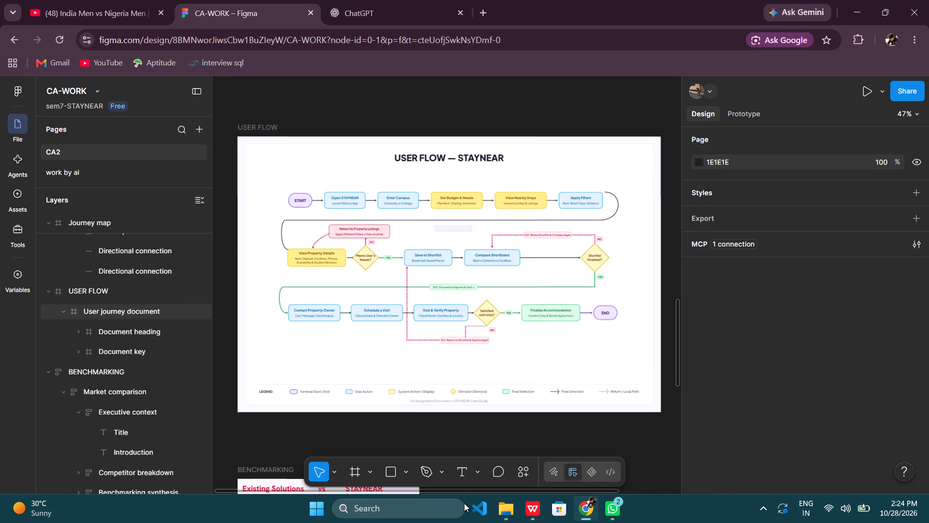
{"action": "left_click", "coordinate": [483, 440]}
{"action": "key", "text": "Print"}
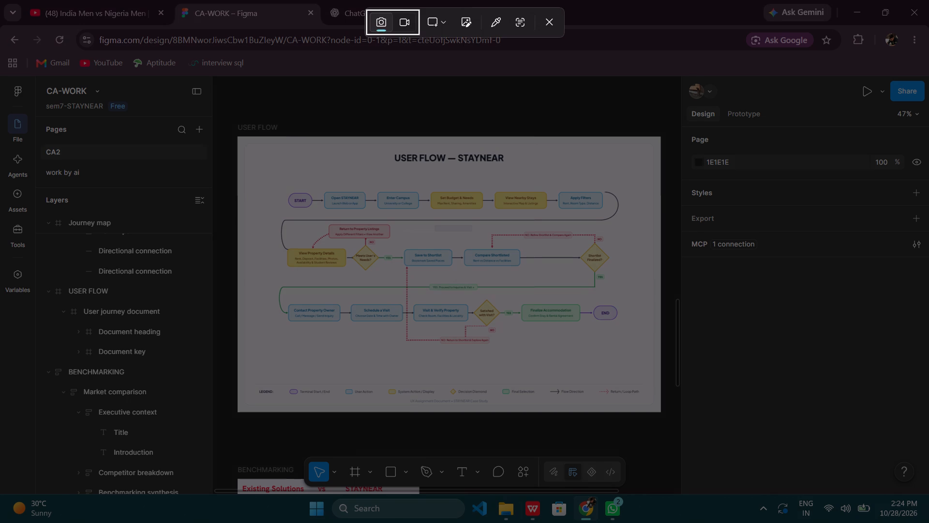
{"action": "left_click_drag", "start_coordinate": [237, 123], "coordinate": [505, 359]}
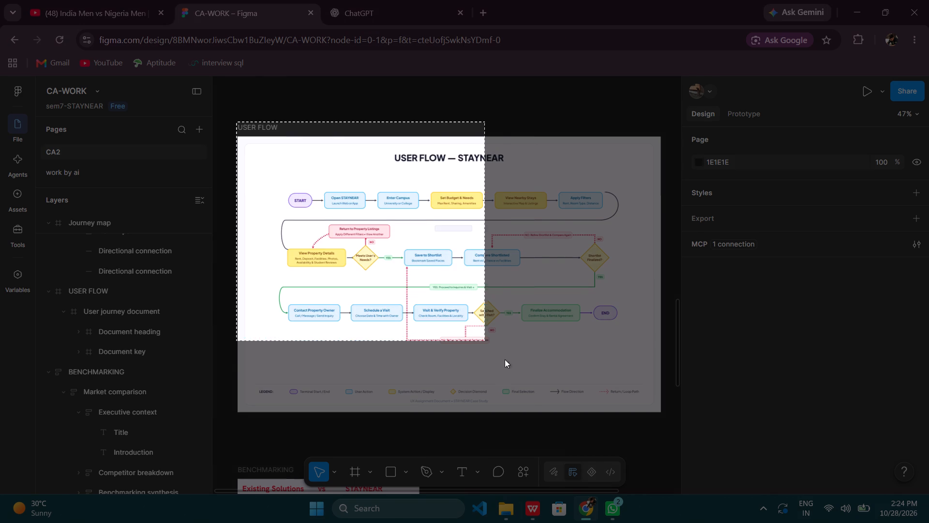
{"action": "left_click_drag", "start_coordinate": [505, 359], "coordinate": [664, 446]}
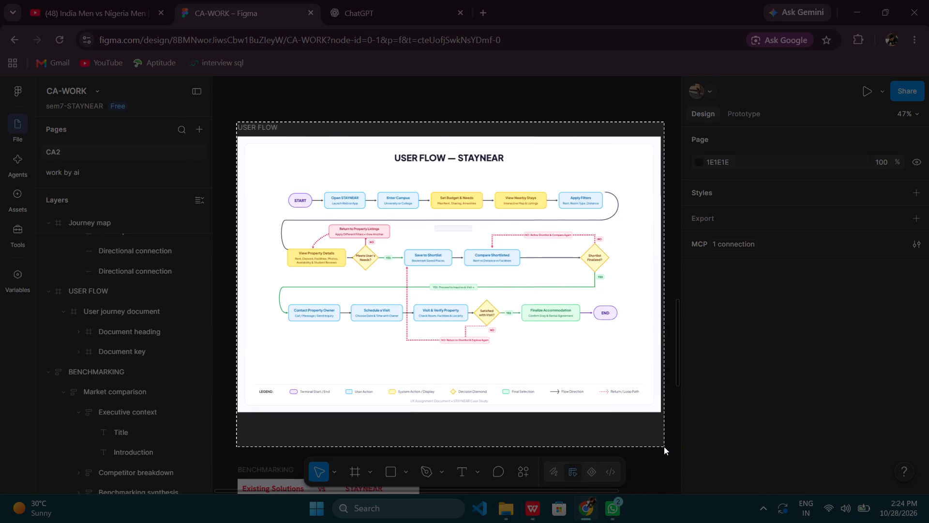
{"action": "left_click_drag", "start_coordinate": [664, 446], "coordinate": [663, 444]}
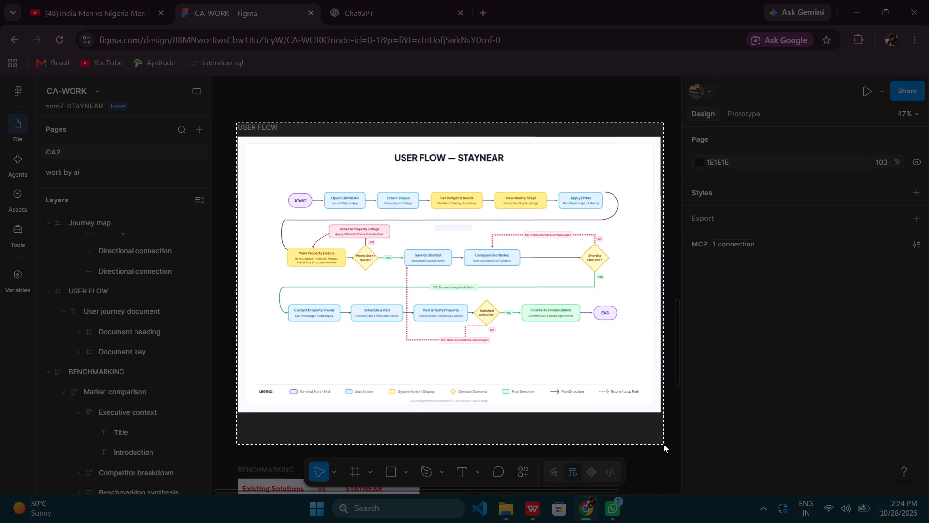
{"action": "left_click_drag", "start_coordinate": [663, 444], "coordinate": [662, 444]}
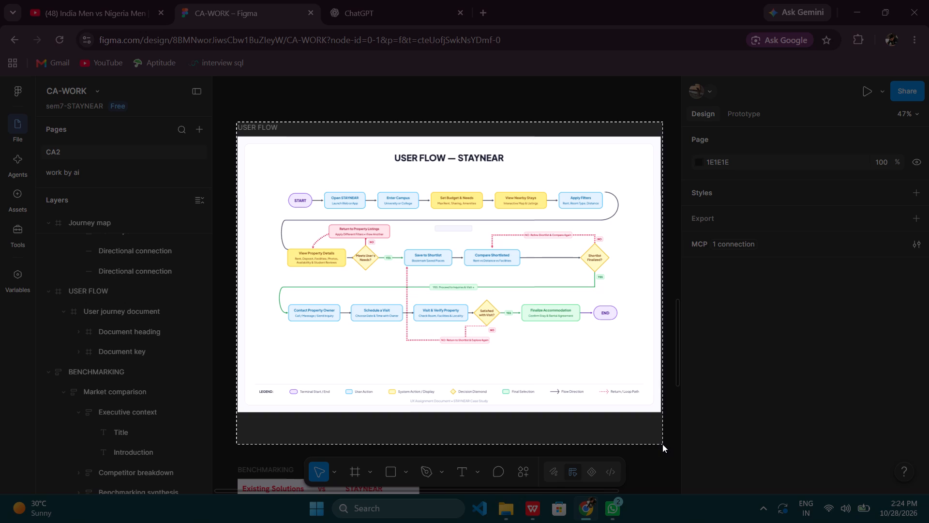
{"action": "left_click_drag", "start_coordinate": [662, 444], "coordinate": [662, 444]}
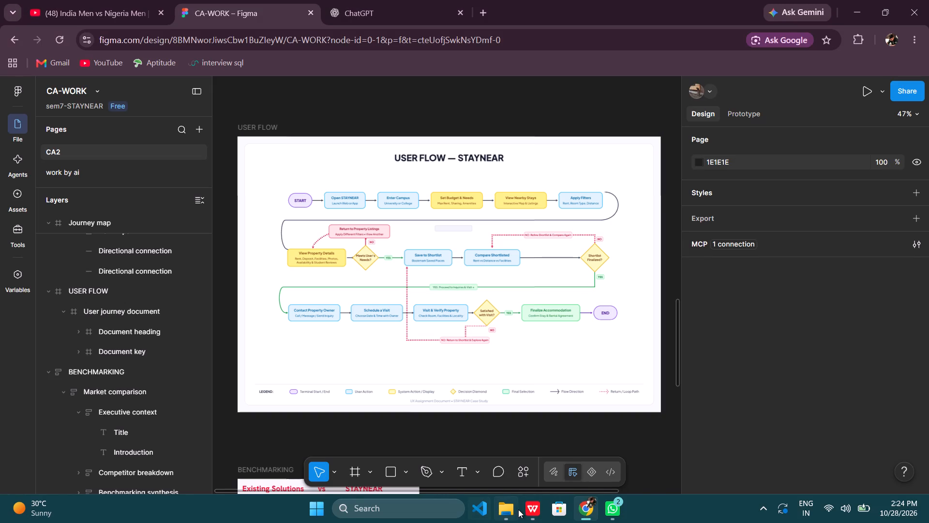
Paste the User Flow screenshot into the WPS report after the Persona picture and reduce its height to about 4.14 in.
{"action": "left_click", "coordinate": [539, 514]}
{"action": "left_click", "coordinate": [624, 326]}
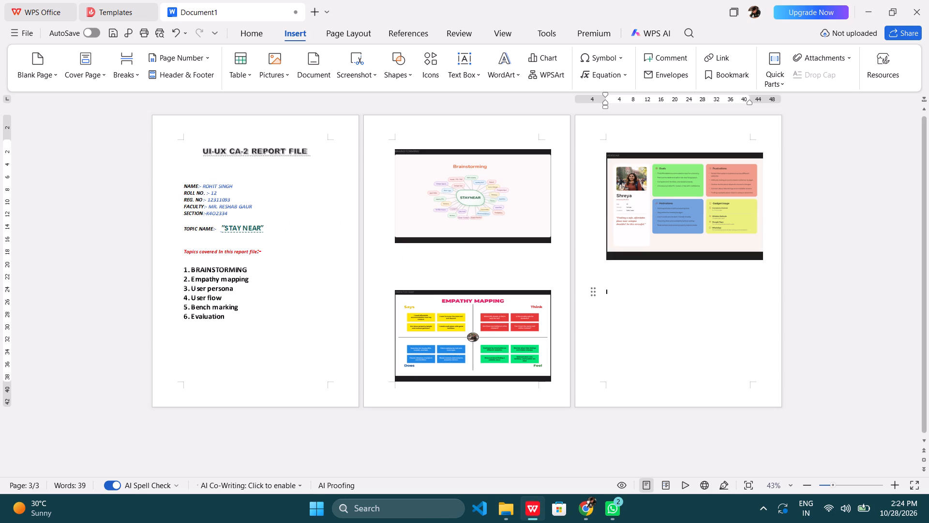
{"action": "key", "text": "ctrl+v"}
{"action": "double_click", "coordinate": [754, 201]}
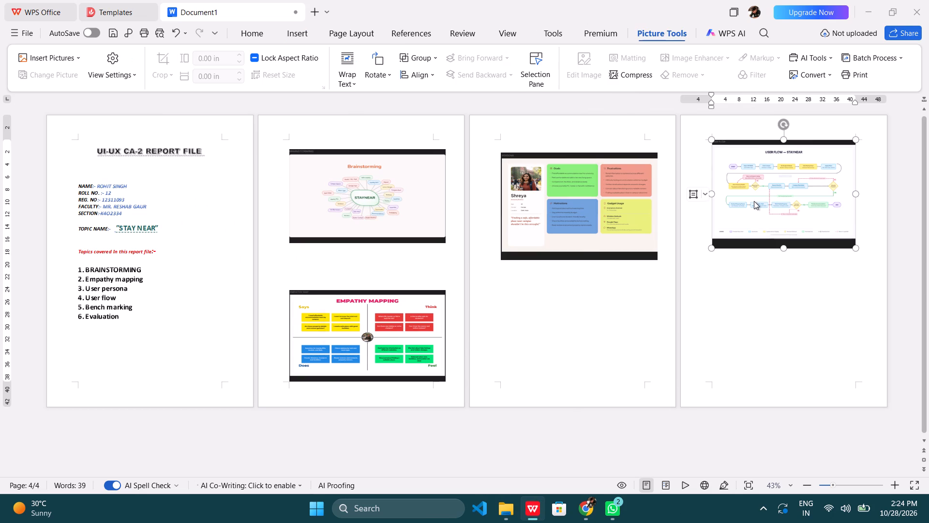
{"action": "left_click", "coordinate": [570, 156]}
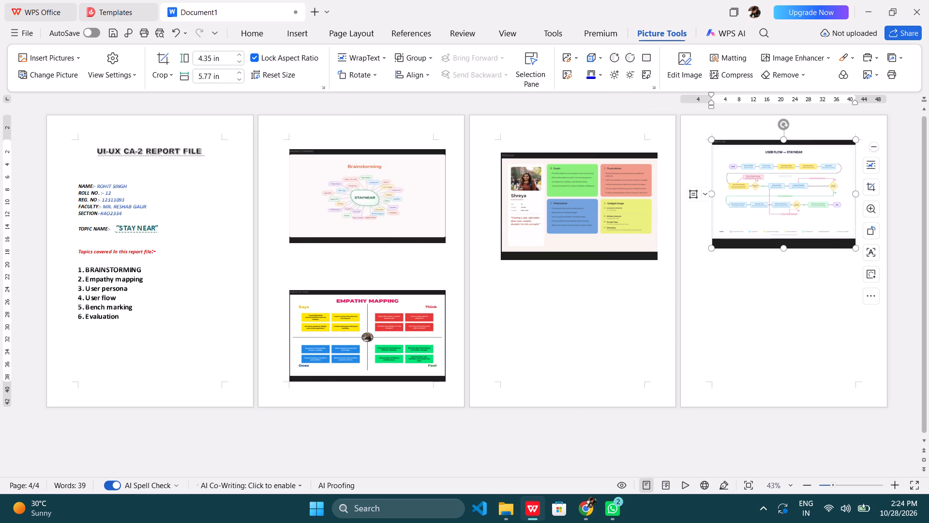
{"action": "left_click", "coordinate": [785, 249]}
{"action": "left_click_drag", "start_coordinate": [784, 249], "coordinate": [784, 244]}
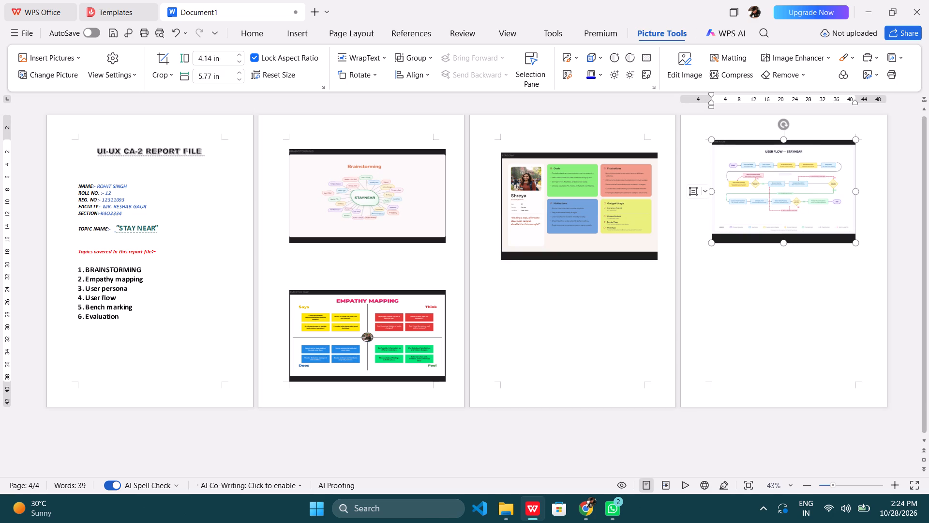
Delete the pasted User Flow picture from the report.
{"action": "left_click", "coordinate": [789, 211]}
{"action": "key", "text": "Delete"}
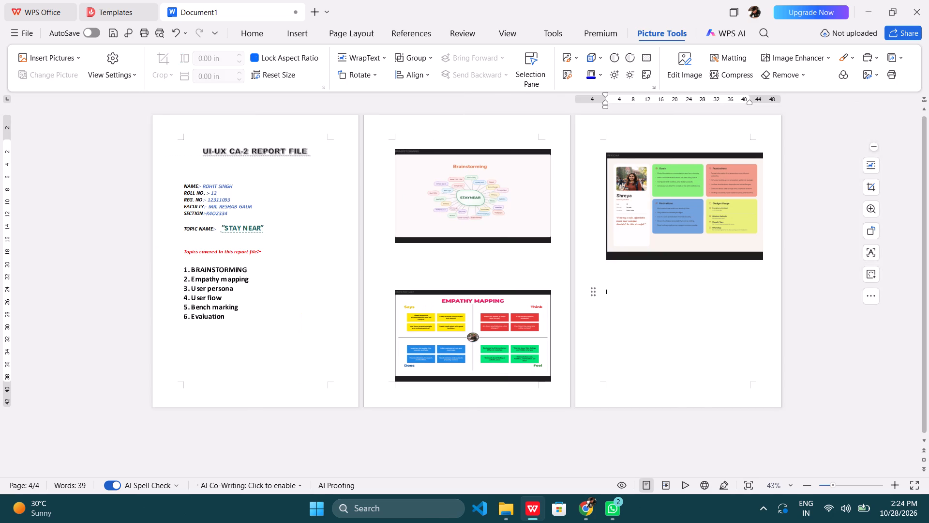
Switch back to the CA-WORK Figma file in Chrome.
{"action": "left_click", "coordinate": [578, 518]}
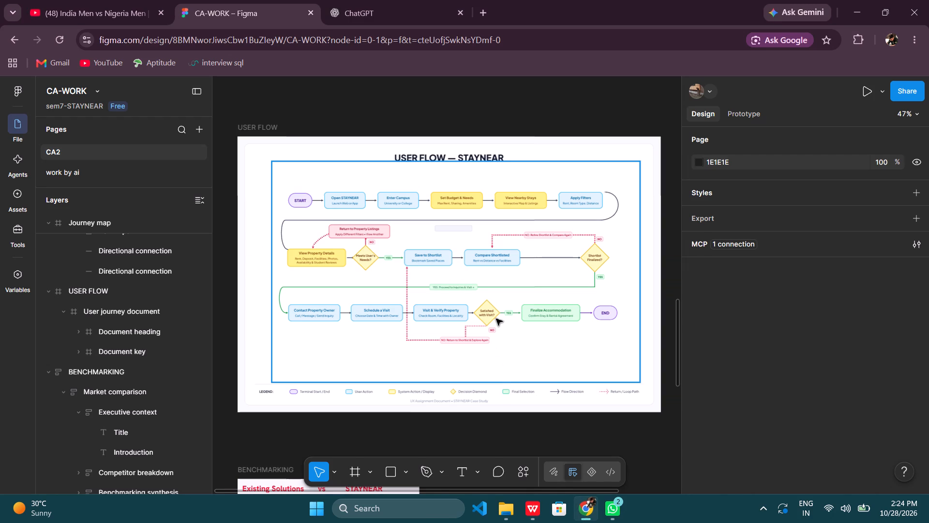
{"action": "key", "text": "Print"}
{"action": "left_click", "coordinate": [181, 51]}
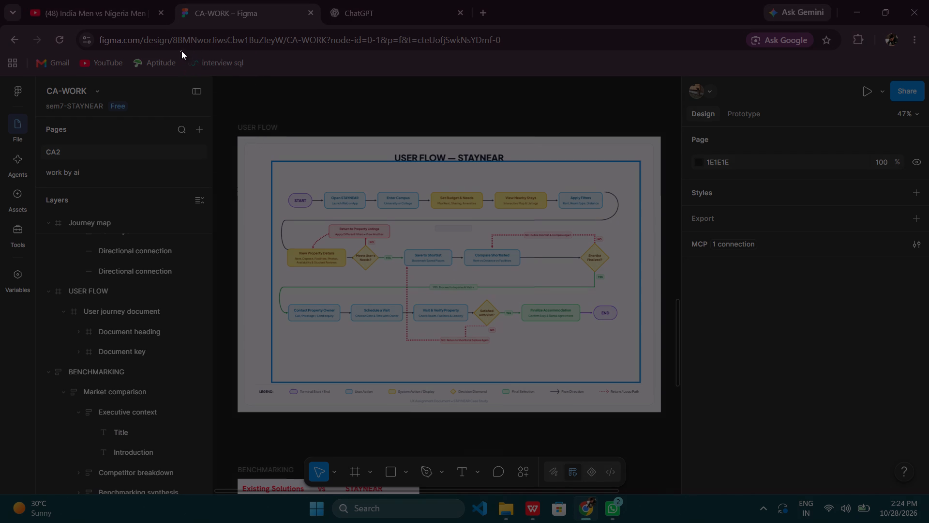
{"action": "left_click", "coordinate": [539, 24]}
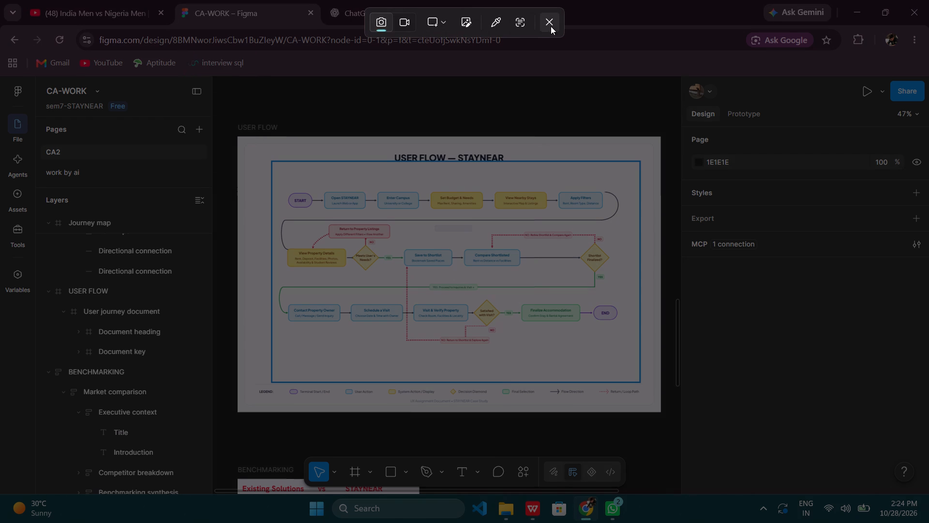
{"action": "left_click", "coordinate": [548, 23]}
Capture a screenshot of the USER FLOW frame from its label down to just below its lower edge.
{"action": "key", "text": "Print"}
{"action": "left_click_drag", "start_coordinate": [238, 123], "coordinate": [253, 144]}
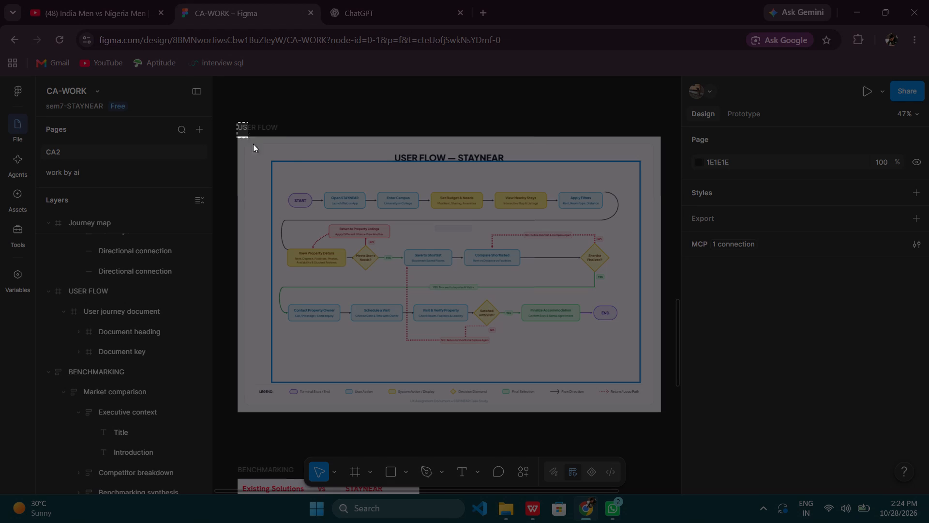
{"action": "left_click_drag", "start_coordinate": [253, 144], "coordinate": [653, 418]}
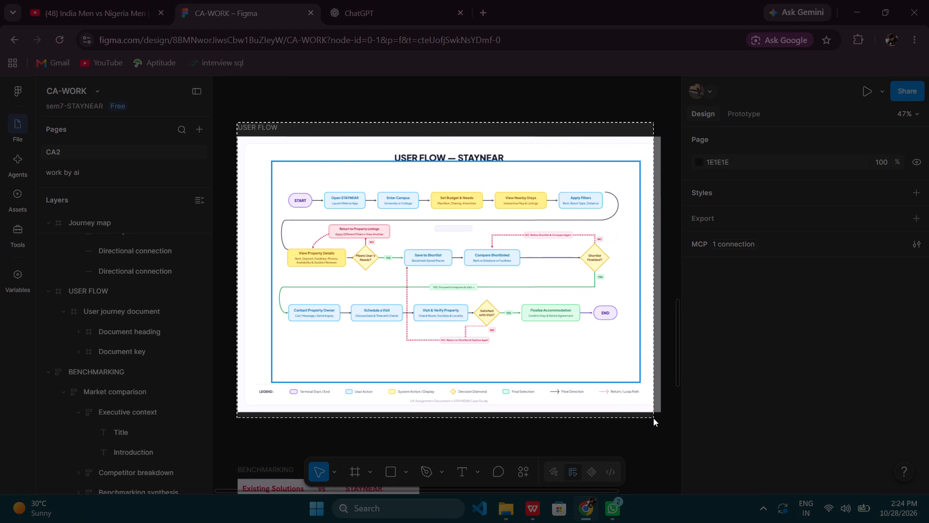
{"action": "left_click_drag", "start_coordinate": [653, 418], "coordinate": [661, 414]}
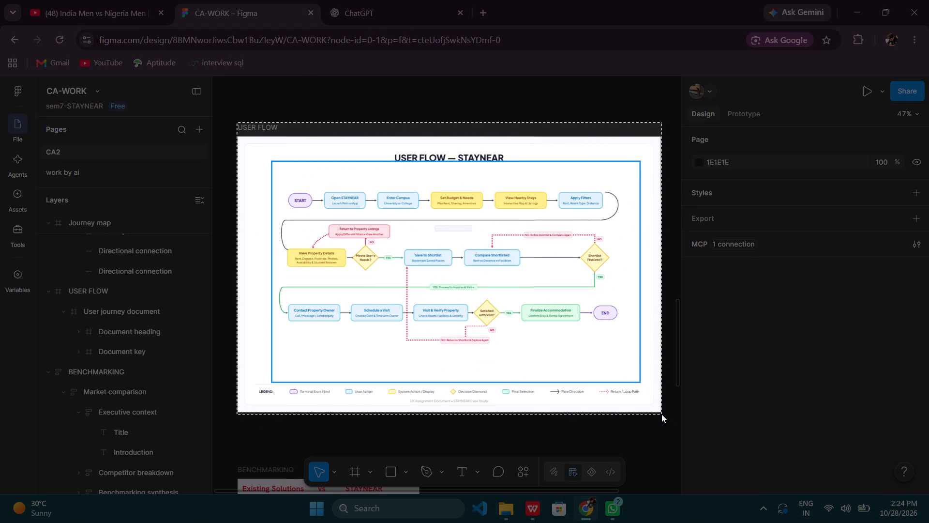
{"action": "left_click_drag", "start_coordinate": [661, 414], "coordinate": [661, 416]}
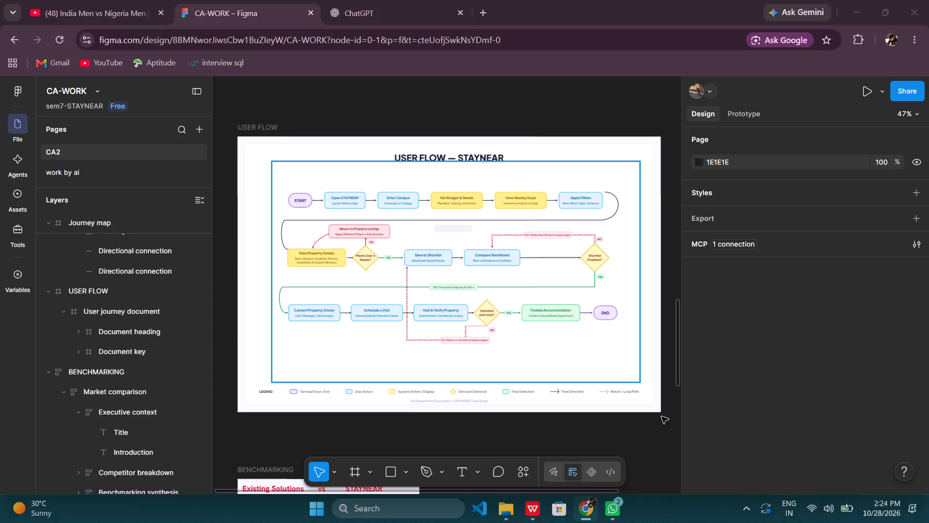
Paste the User Flow screenshot into the WPS report after the Persona picture and reduce its height to about 3.82 in.
{"action": "left_click", "coordinate": [528, 514]}
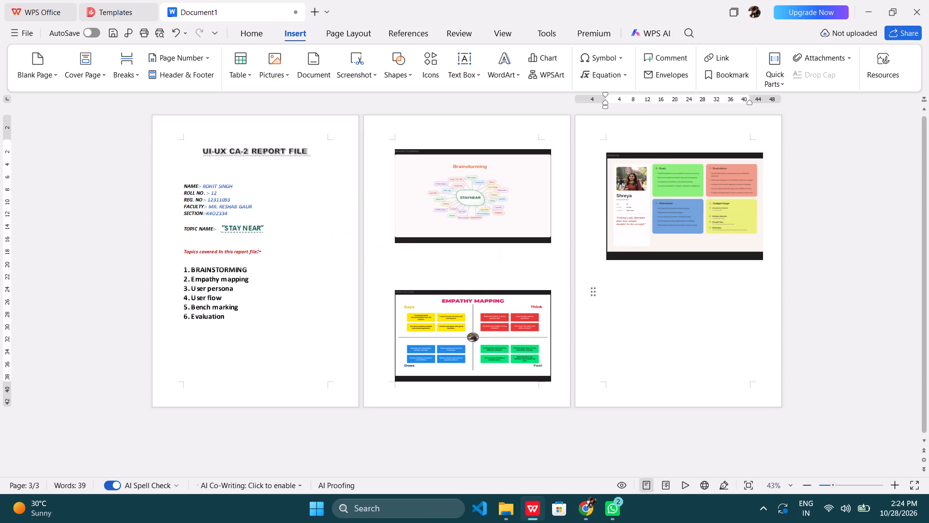
{"action": "key", "text": "ctrl+v"}
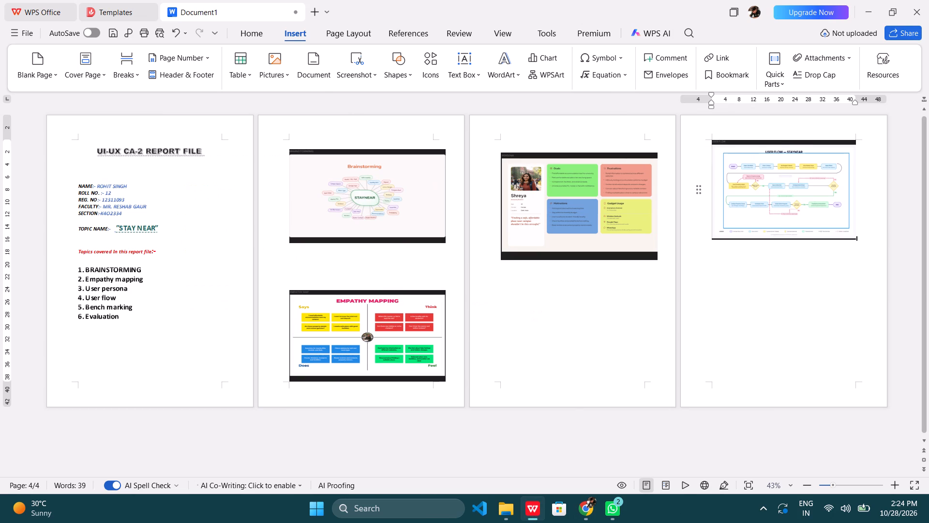
{"action": "left_click", "coordinate": [815, 171]}
{"action": "left_click_drag", "start_coordinate": [781, 239], "coordinate": [783, 235]}
Move the User Flow picture to the third page, below the Persona picture.
{"action": "left_click_drag", "start_coordinate": [792, 167], "coordinate": [577, 327]}
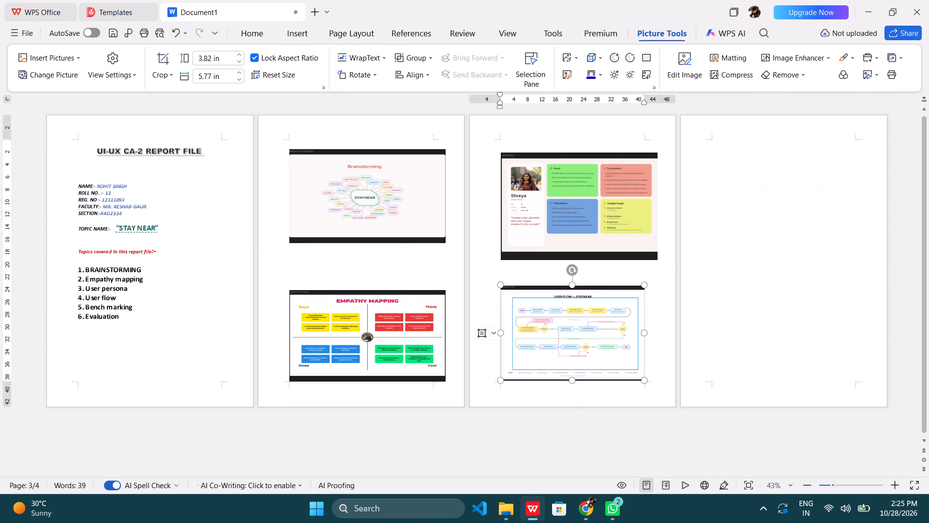
{"action": "scroll", "coordinate": [726, 312], "scroll_direction": "up", "scroll_amount": 4, "text": "ctrl"}
{"action": "left_click", "coordinate": [785, 237]}
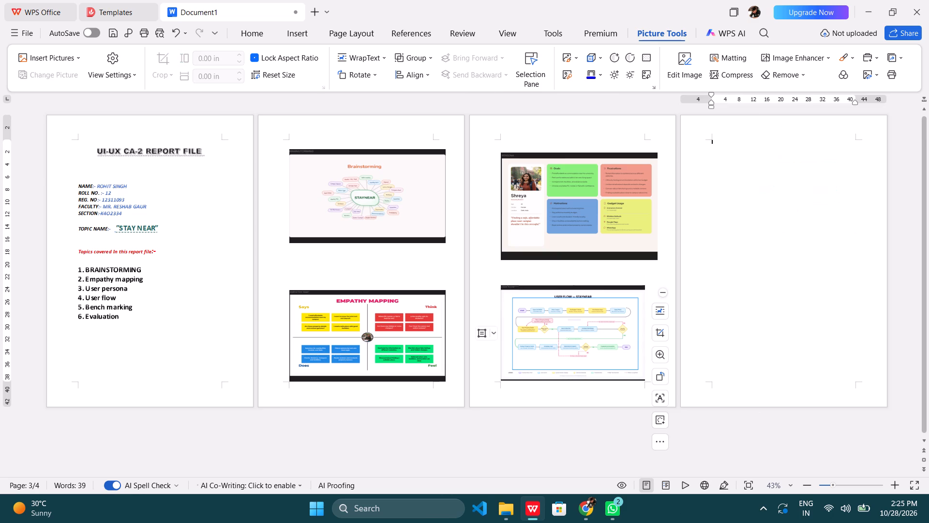
Widen the User Flow picture to about 6.29 in, keeping its height, to match the Persona picture above.
{"action": "scroll", "coordinate": [785, 237], "scroll_direction": "left", "scroll_amount": 4}
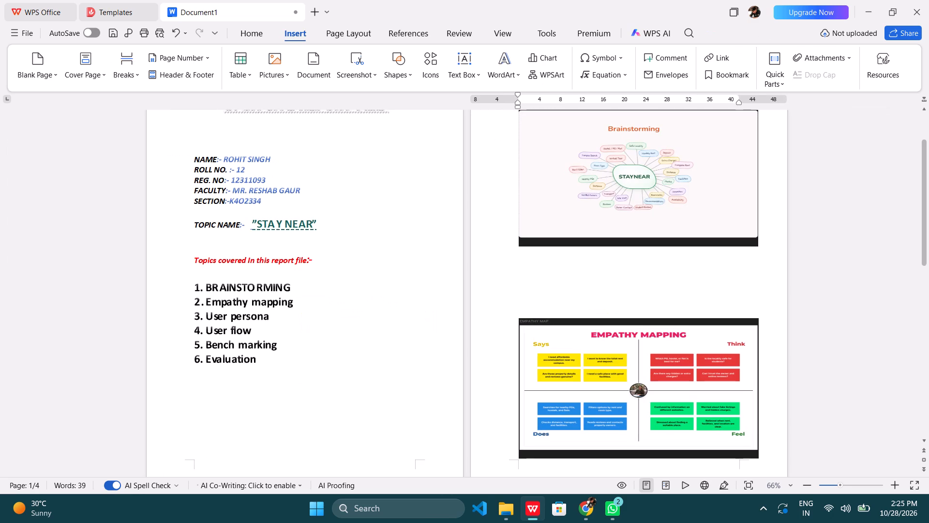
{"action": "scroll", "coordinate": [785, 237], "scroll_direction": "left", "scroll_amount": 1}
{"action": "scroll", "coordinate": [615, 303], "scroll_direction": "left", "scroll_amount": 3}
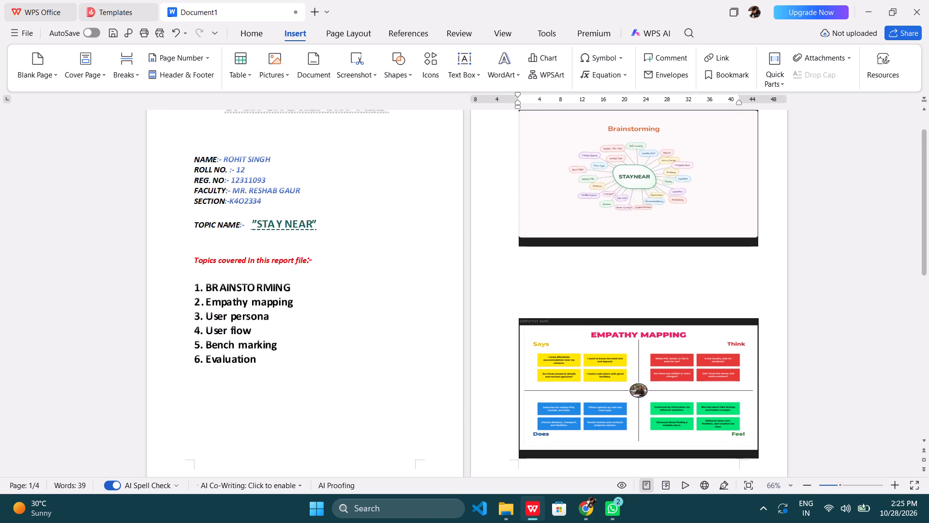
{"action": "left_click", "coordinate": [564, 327]}
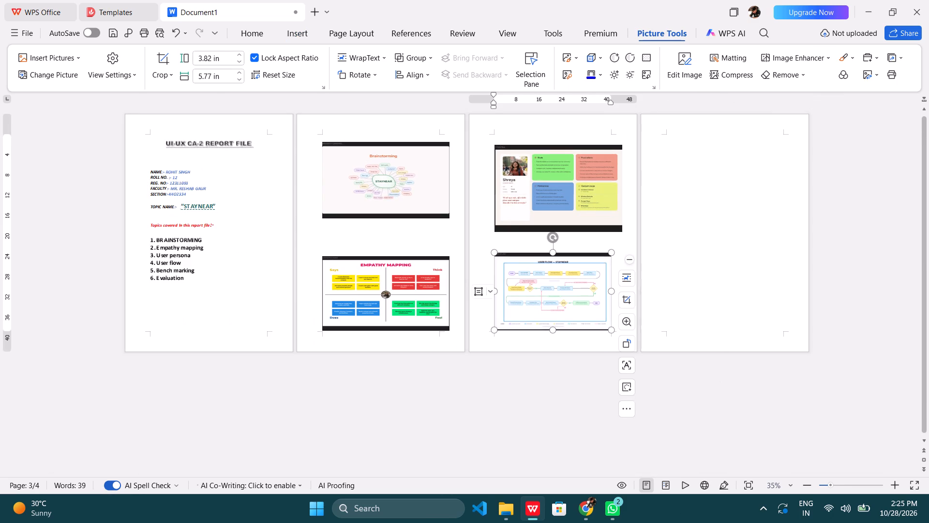
{"action": "left_click_drag", "start_coordinate": [611, 290], "coordinate": [623, 292]}
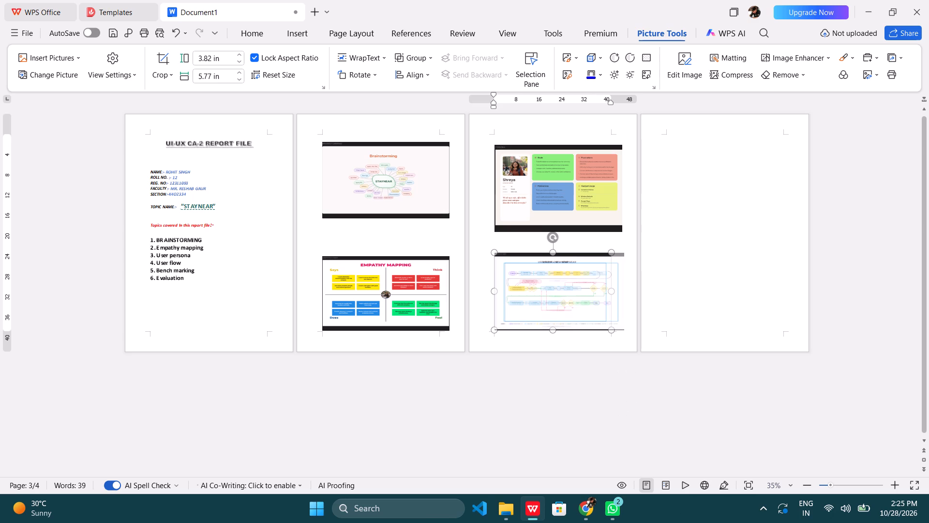
{"action": "left_click_drag", "start_coordinate": [623, 292], "coordinate": [622, 292]}
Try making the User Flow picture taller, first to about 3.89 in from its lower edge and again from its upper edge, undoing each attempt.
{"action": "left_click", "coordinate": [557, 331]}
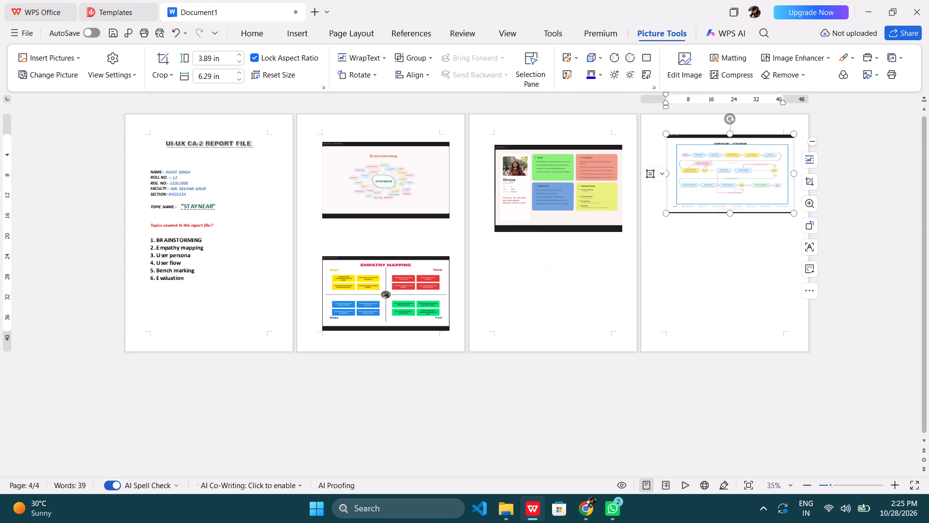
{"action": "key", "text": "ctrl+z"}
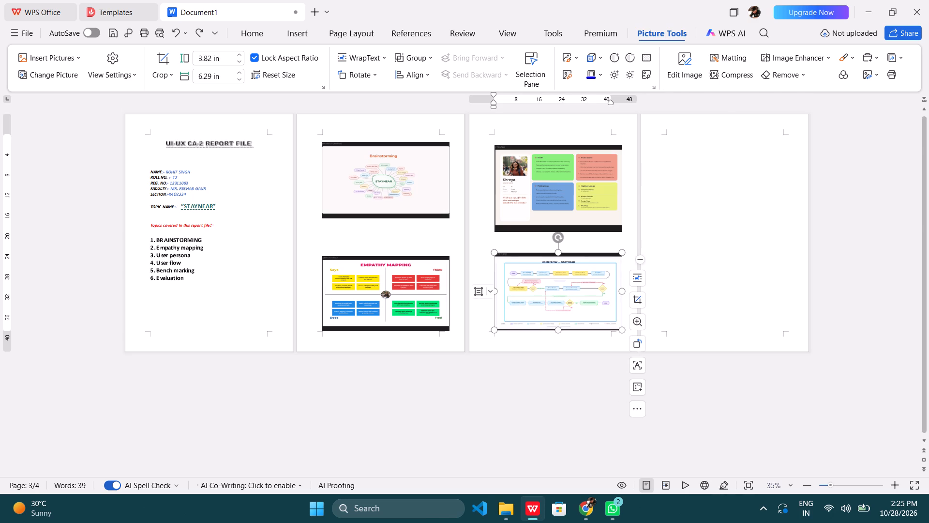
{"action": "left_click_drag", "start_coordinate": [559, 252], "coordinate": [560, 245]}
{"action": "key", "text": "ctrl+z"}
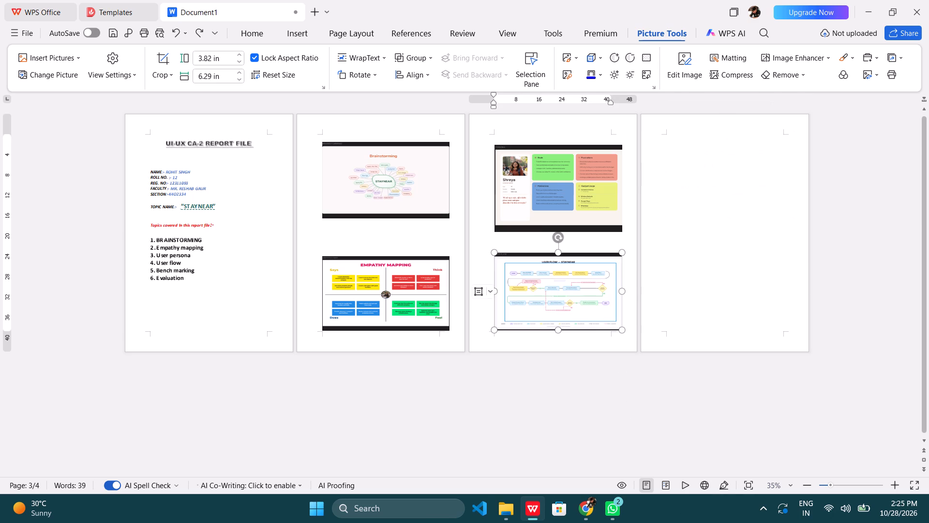
Switch to the CA-WORK Figma file in Chrome and capture a new screenshot of the USER FLOW frame with its label.
{"action": "left_click", "coordinate": [586, 237]}
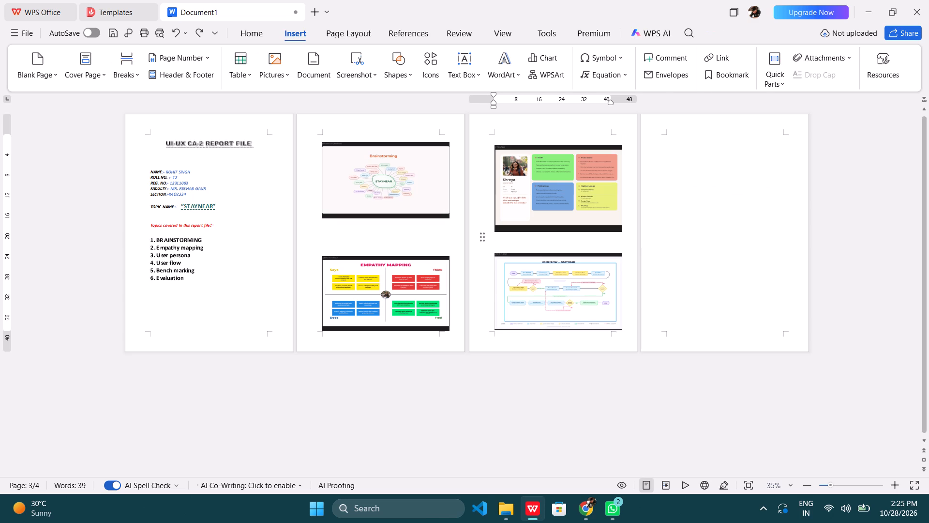
{"action": "scroll", "coordinate": [594, 243], "scroll_direction": "left", "scroll_amount": 1}
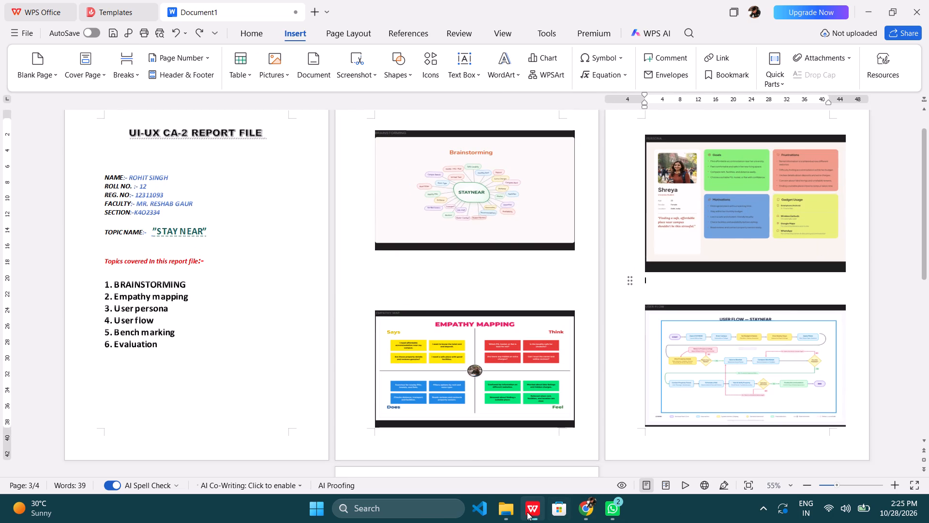
{"action": "left_click", "coordinate": [592, 505]}
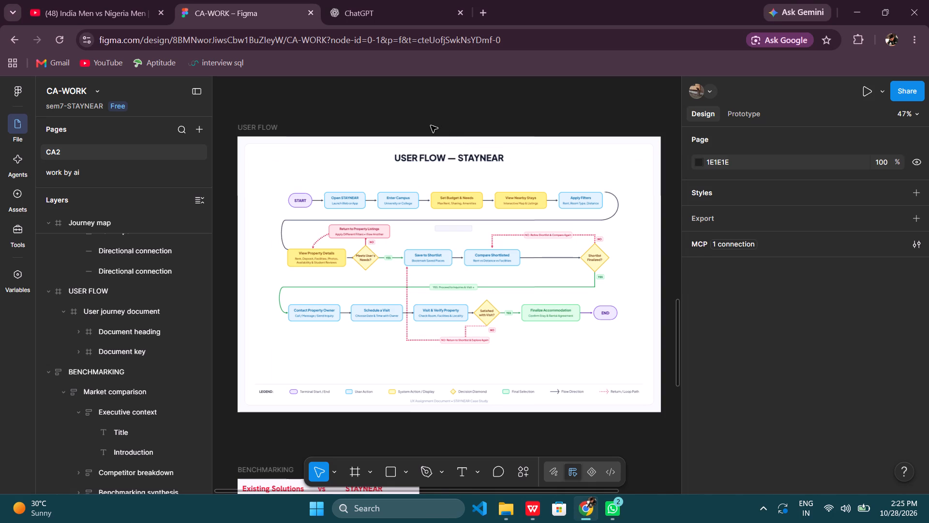
{"action": "key", "text": "Print"}
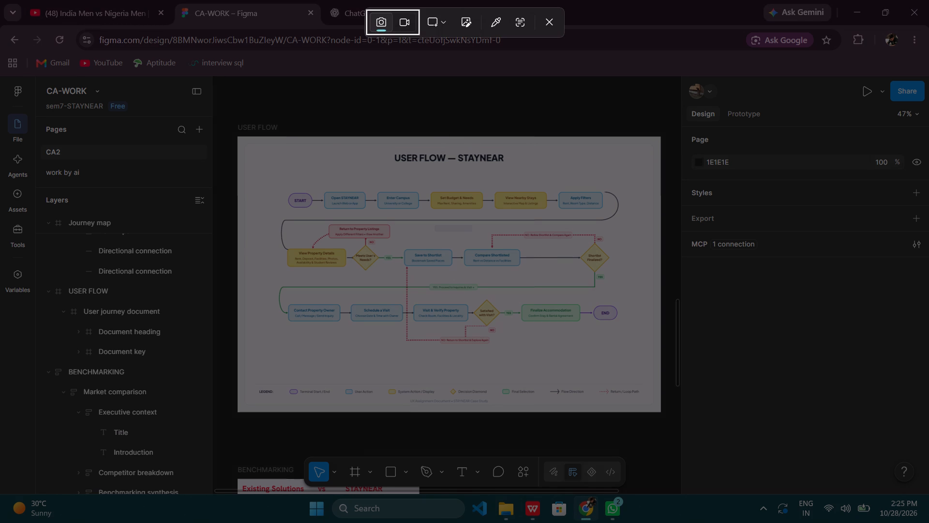
{"action": "left_click_drag", "start_coordinate": [237, 122], "coordinate": [555, 302]}
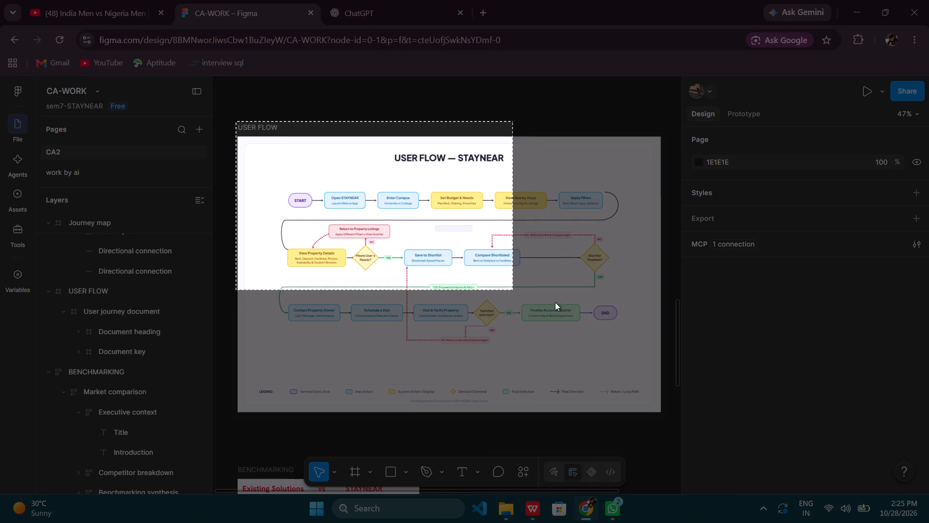
{"action": "left_click_drag", "start_coordinate": [555, 302], "coordinate": [659, 416]}
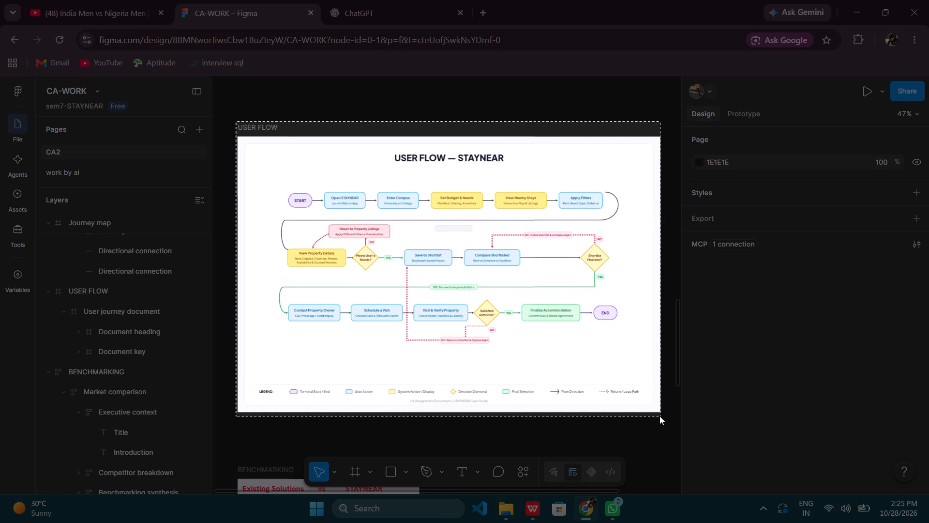
{"action": "left_click_drag", "start_coordinate": [659, 416], "coordinate": [661, 414]}
In the WPS report, replace the User Flow picture with the new screenshot and reduce its height to about 3.74 in to fit page three.
{"action": "left_click", "coordinate": [533, 513]}
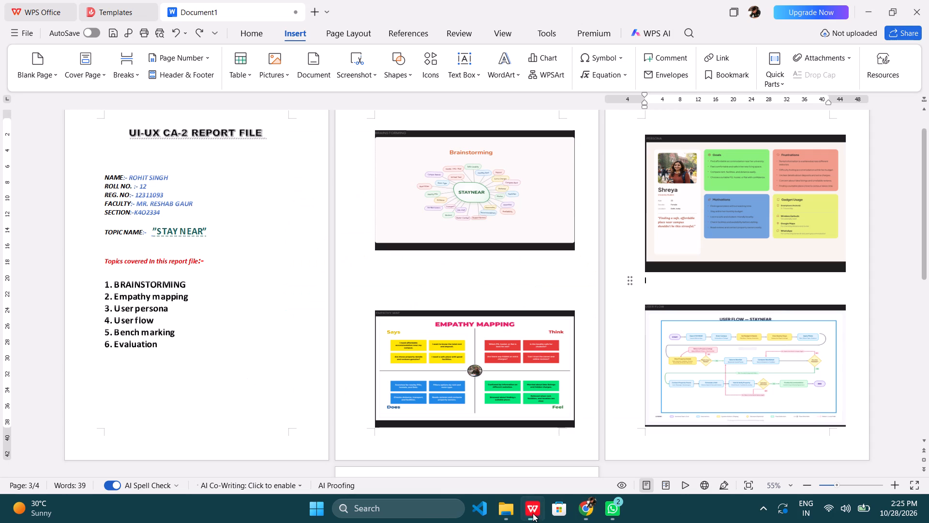
{"action": "left_click", "coordinate": [714, 388]}
{"action": "key", "text": "Pause"}
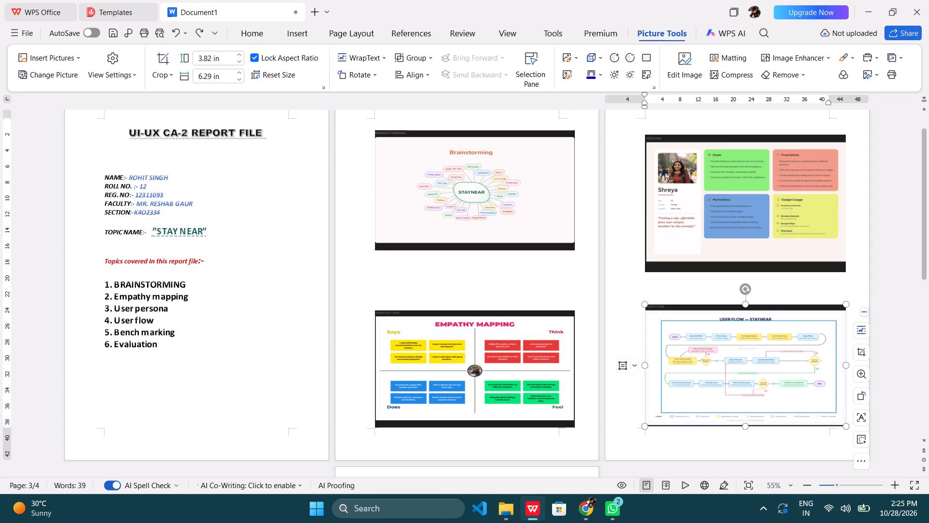
{"action": "key", "text": "Delete"}
{"action": "key", "text": "ctrl+v"}
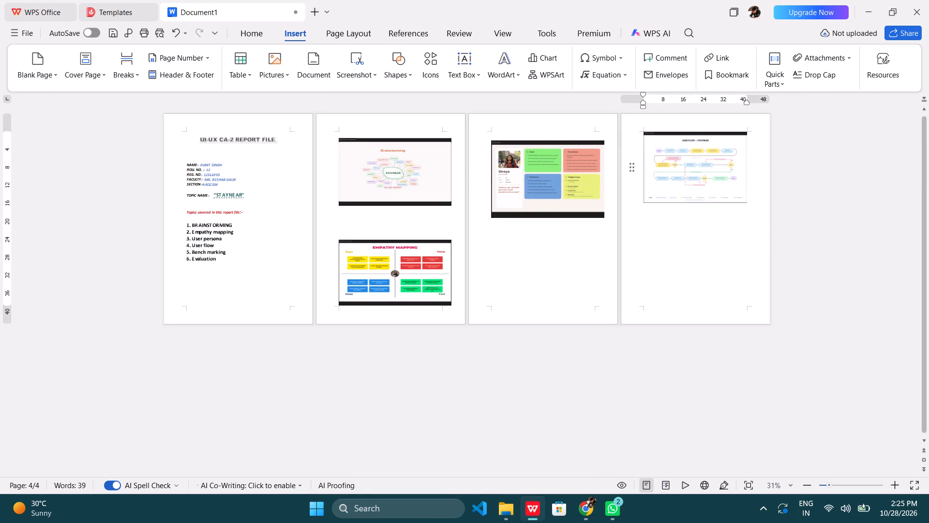
{"action": "left_click", "coordinate": [690, 147]}
{"action": "left_click", "coordinate": [695, 203]}
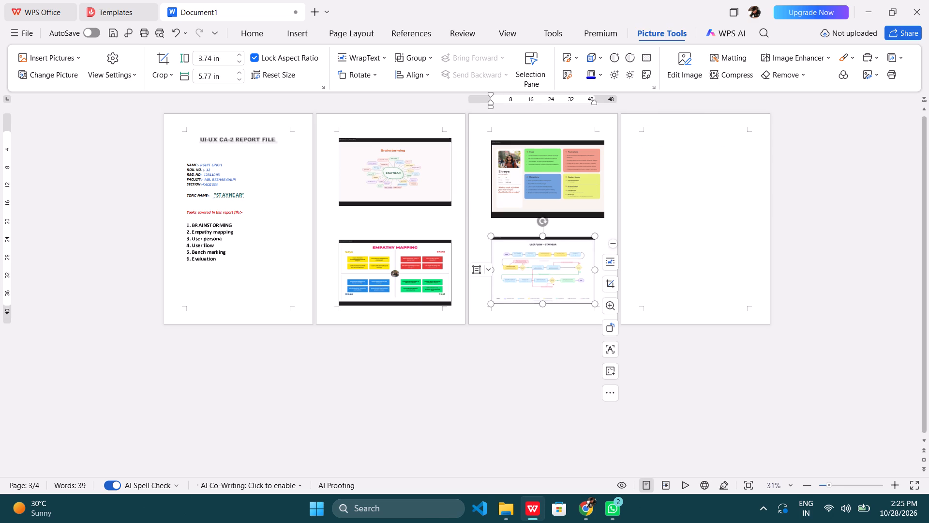
Widen the User Flow picture to about 6.24 in, keeping its height, to match the Persona picture above.
{"action": "left_click", "coordinate": [509, 231]}
{"action": "scroll", "coordinate": [509, 231], "scroll_direction": "left", "scroll_amount": 3}
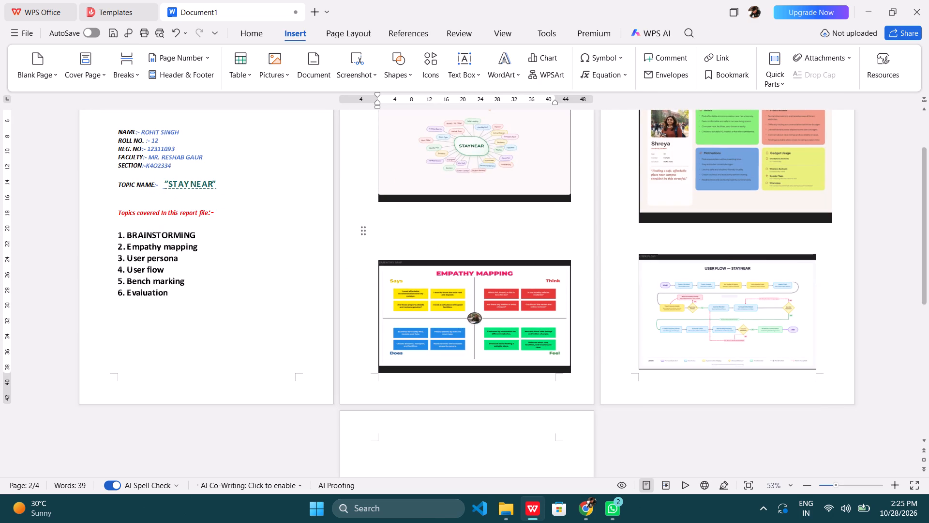
{"action": "scroll", "coordinate": [509, 231], "scroll_direction": "left", "scroll_amount": 1}
{"action": "scroll", "coordinate": [637, 427], "scroll_direction": "left", "scroll_amount": 2}
{"action": "left_click", "coordinate": [798, 276]}
{"action": "left_click_drag", "start_coordinate": [815, 312], "coordinate": [822, 311]}
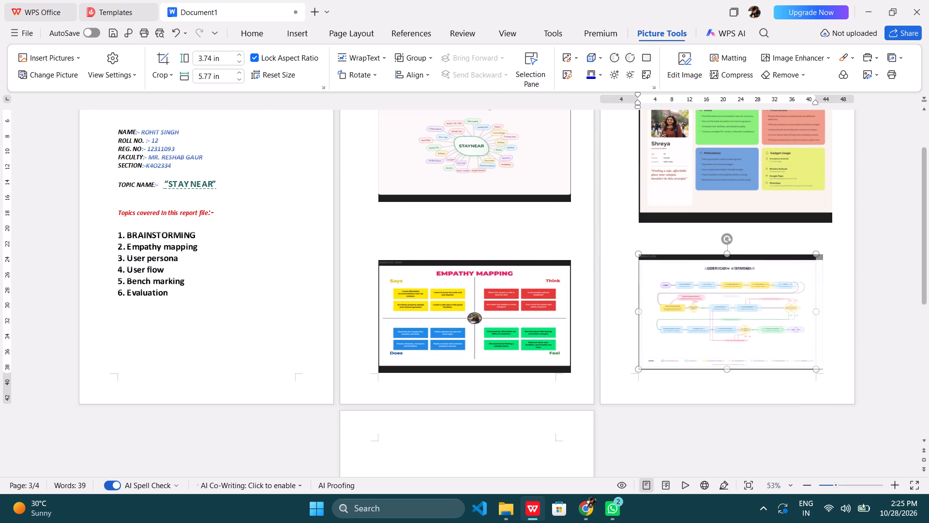
{"action": "left_click_drag", "start_coordinate": [822, 311], "coordinate": [829, 311]}
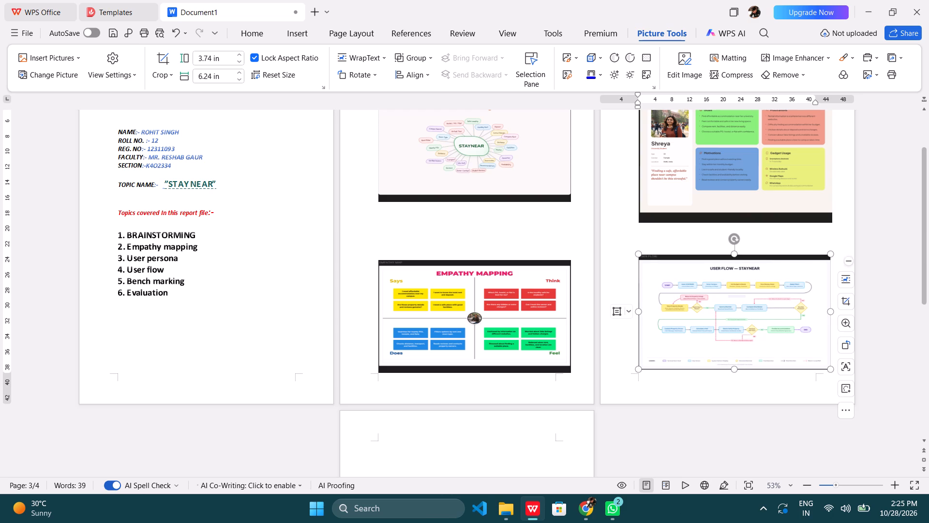
Start inserting a document on the blank fourth page and look through the Desktop, This PC and Downloads locations for the file.
{"action": "right_click", "coordinate": [675, 410]}
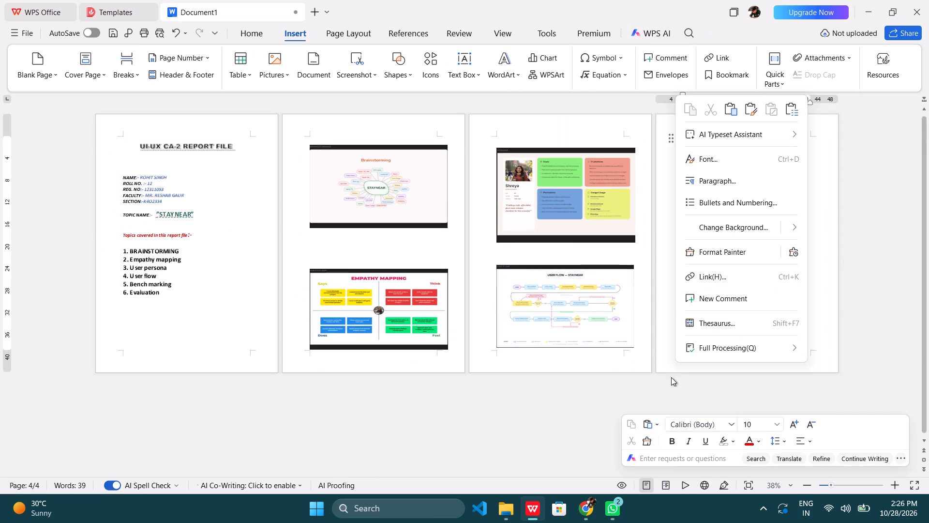
{"action": "left_click", "coordinate": [591, 424]}
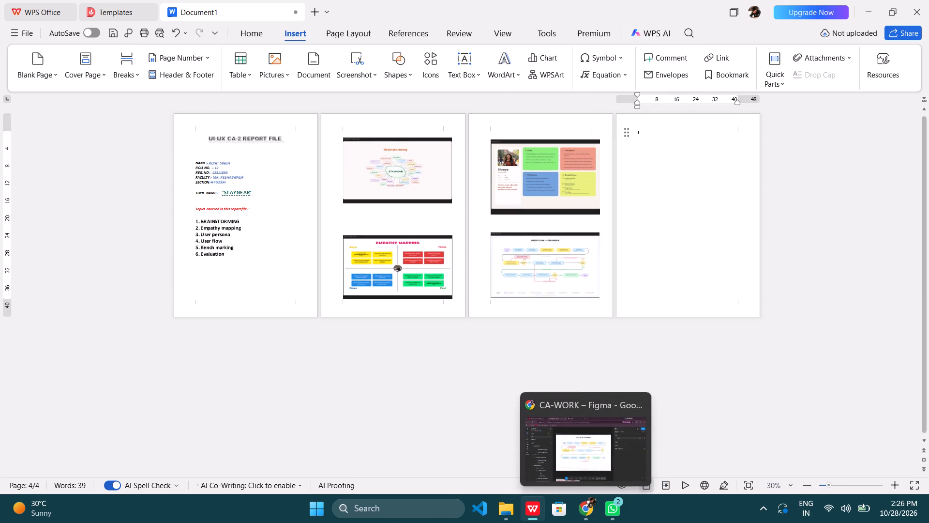
{"action": "left_click", "coordinate": [307, 65]}
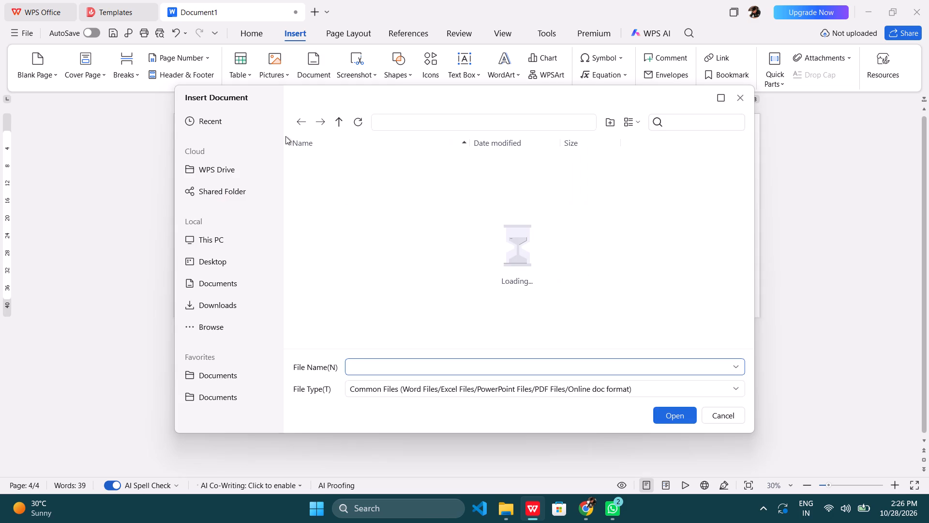
{"action": "left_click", "coordinate": [224, 262]}
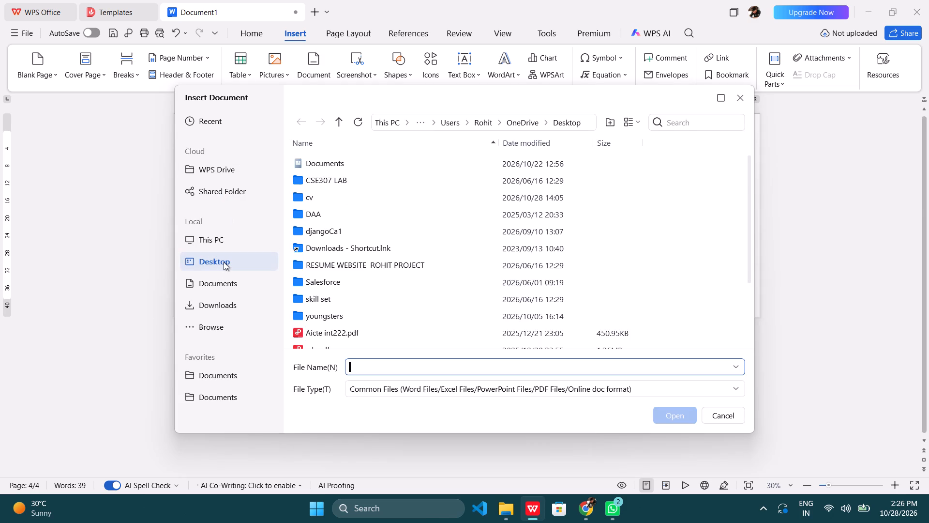
{"action": "left_click", "coordinate": [220, 235]}
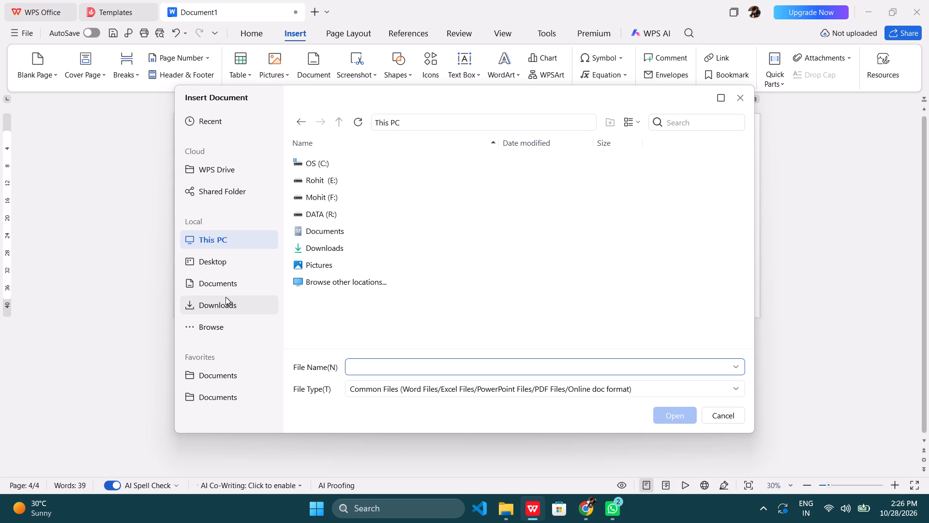
{"action": "left_click", "coordinate": [212, 265]}
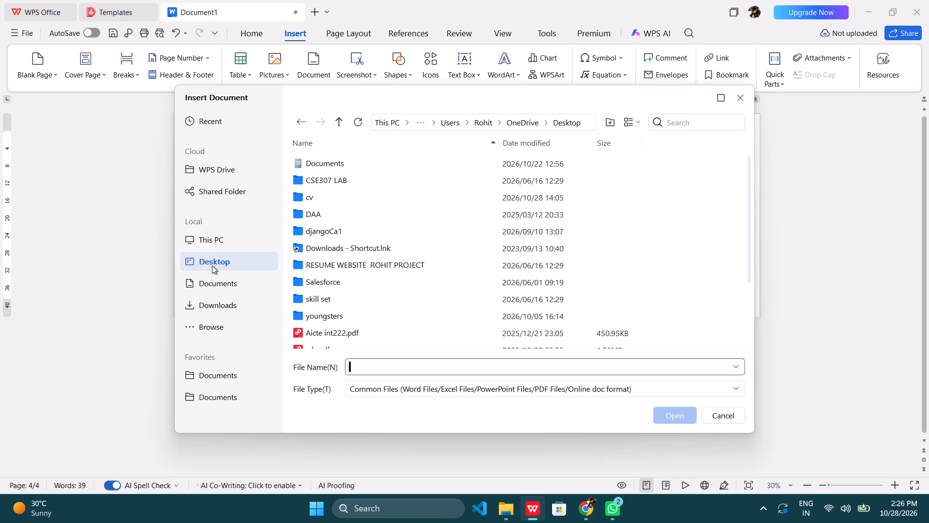
{"action": "scroll", "coordinate": [324, 281], "scroll_direction": "down", "scroll_amount": 4}
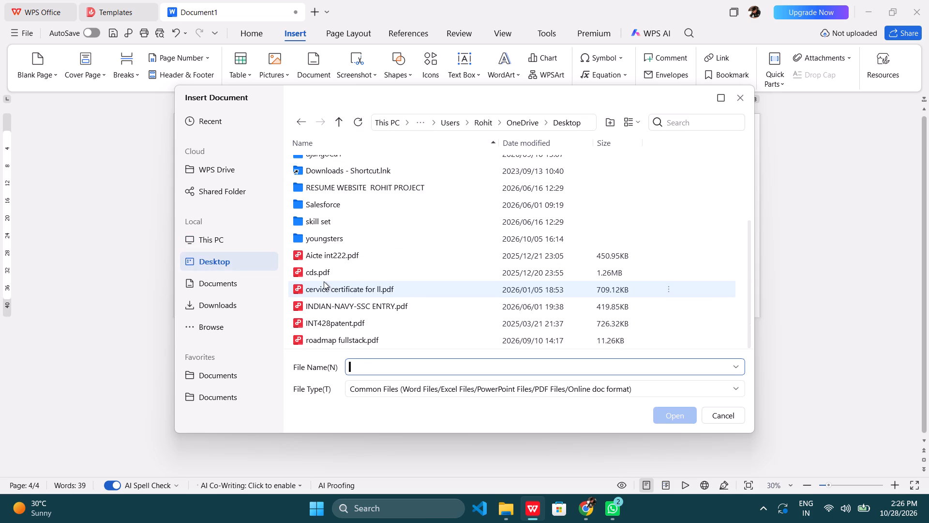
{"action": "scroll", "coordinate": [324, 281], "scroll_direction": "down", "scroll_amount": 1}
{"action": "scroll", "coordinate": [324, 281], "scroll_direction": "up", "scroll_amount": 6}
{"action": "left_click", "coordinate": [222, 312]}
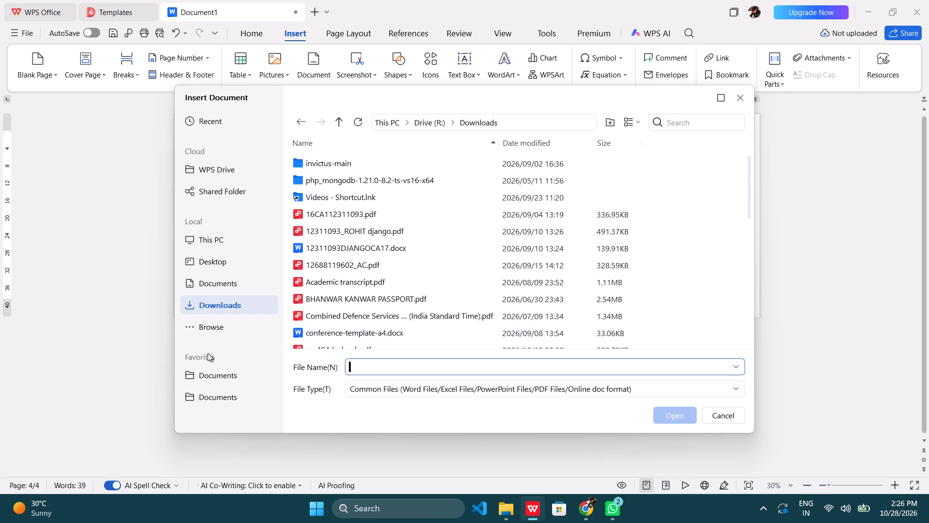
Browse the system file picker's Gallery, Documents, Downloads, Desktop and Pictures folders for the file to insert.
{"action": "left_click", "coordinate": [217, 330]}
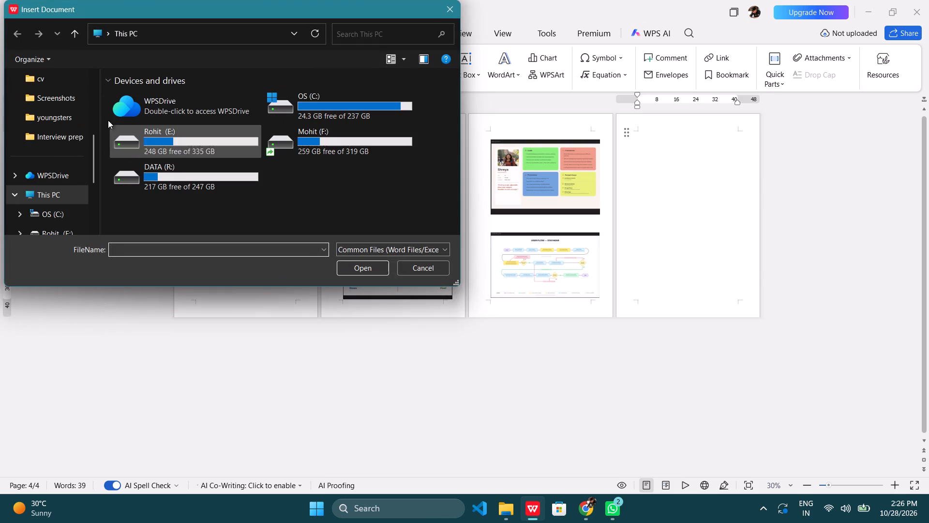
{"action": "scroll", "coordinate": [20, 140], "scroll_direction": "up", "scroll_amount": 4}
{"action": "left_click", "coordinate": [37, 94]}
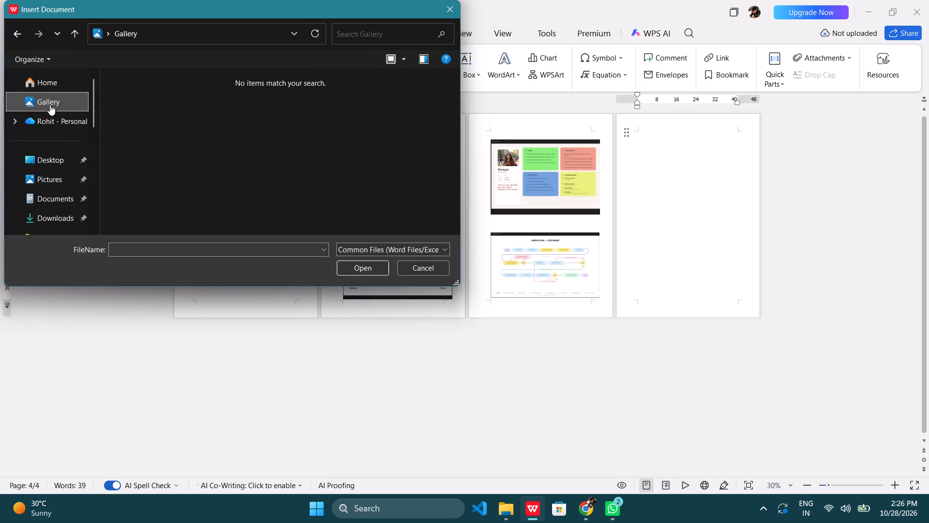
{"action": "left_click", "coordinate": [40, 208]}
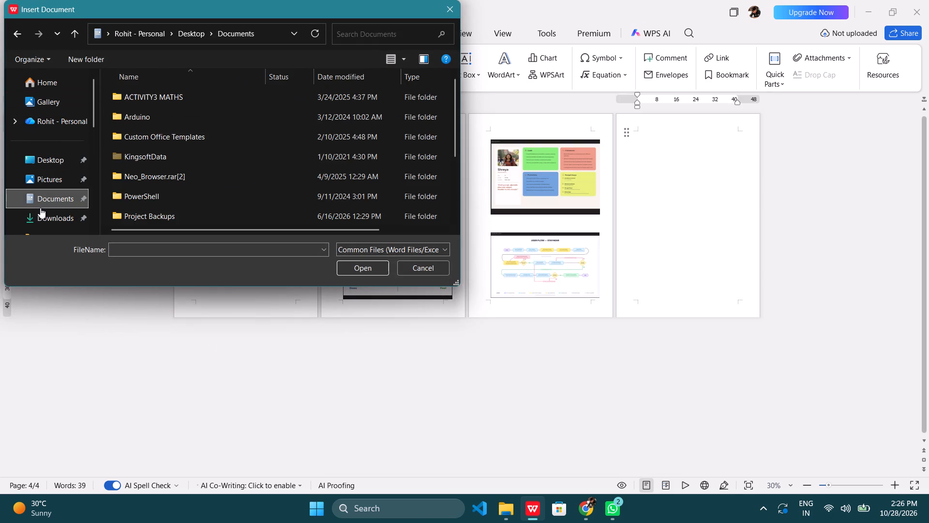
{"action": "left_click", "coordinate": [43, 218]}
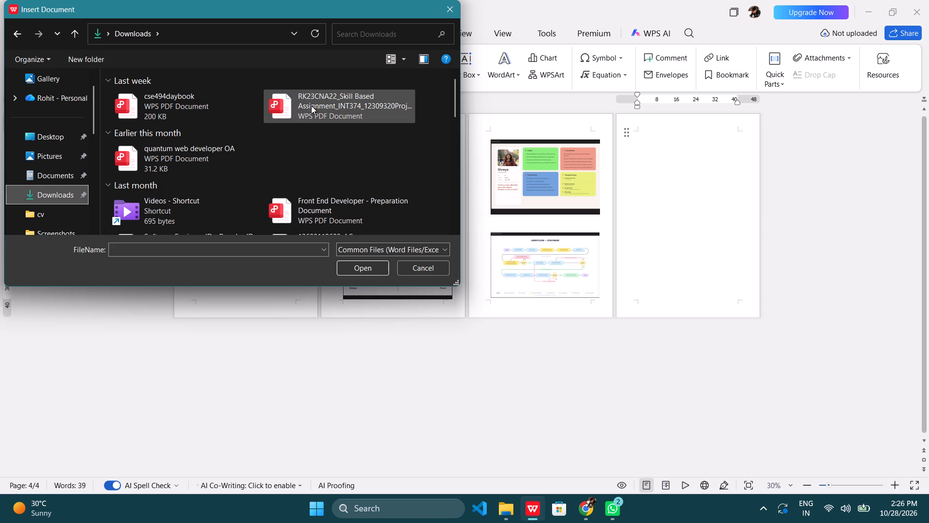
{"action": "left_click", "coordinate": [58, 142]}
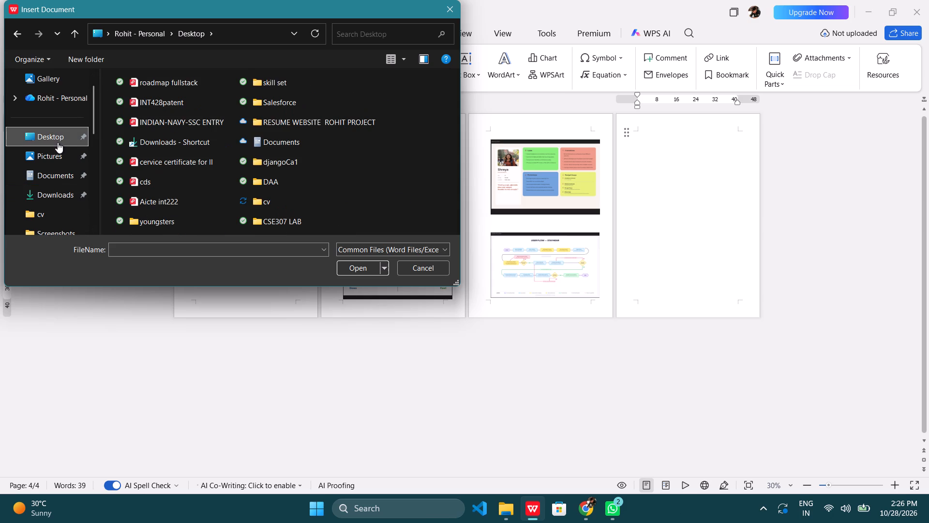
{"action": "left_click", "coordinate": [57, 153]}
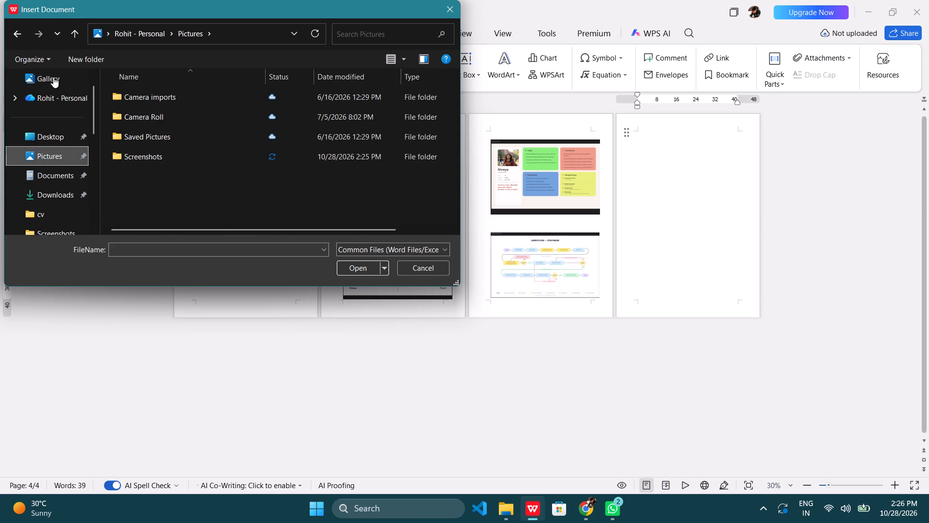
{"action": "left_click", "coordinate": [54, 89]}
{"action": "left_click", "coordinate": [58, 82]}
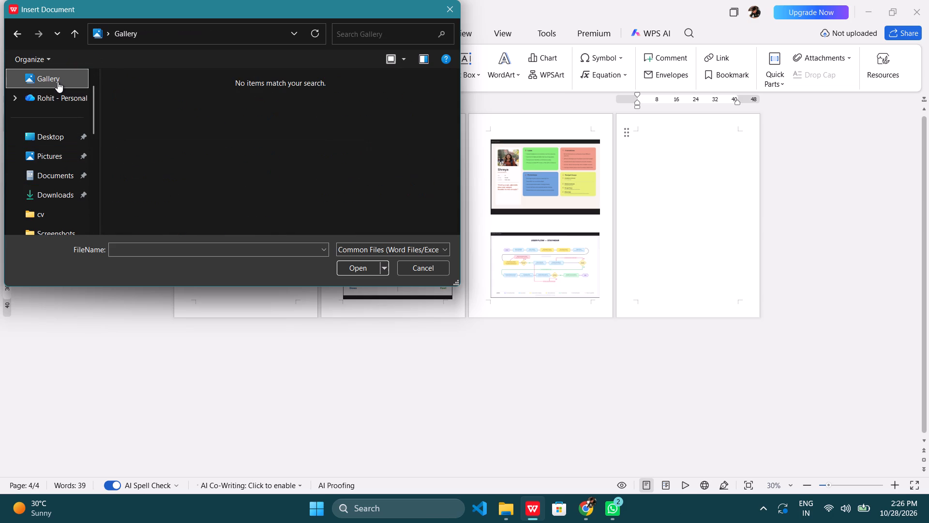
{"action": "scroll", "coordinate": [57, 188], "scroll_direction": "down", "scroll_amount": 1}
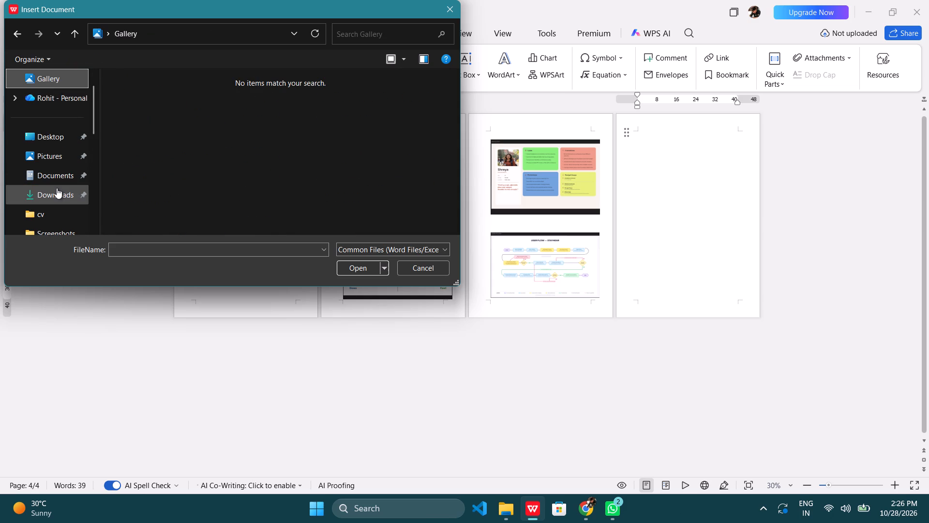
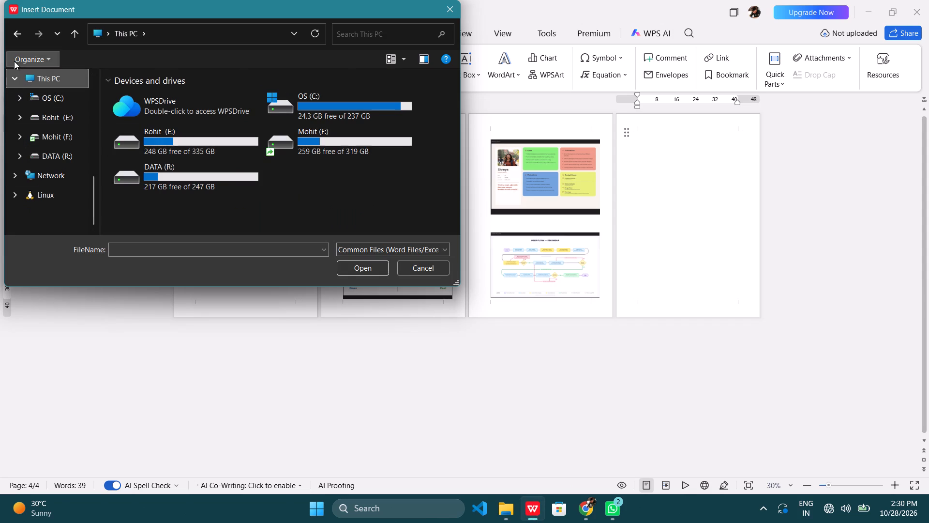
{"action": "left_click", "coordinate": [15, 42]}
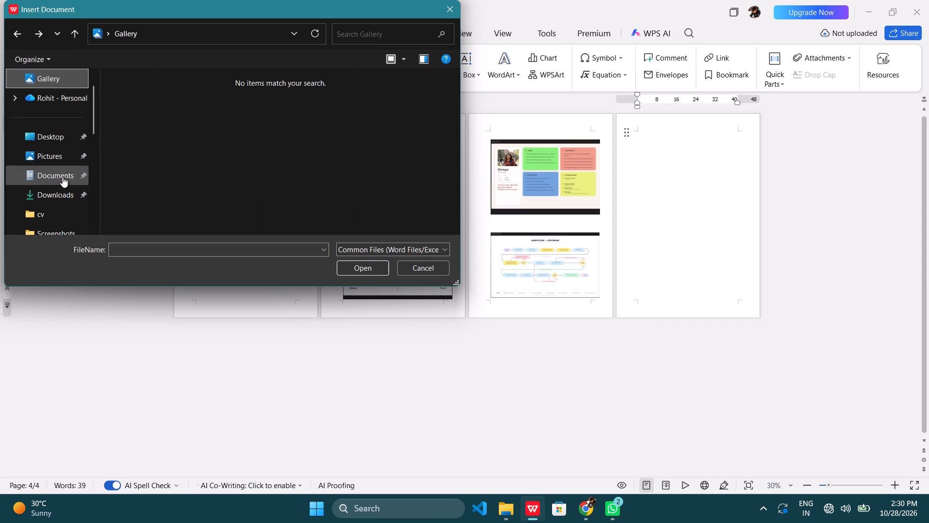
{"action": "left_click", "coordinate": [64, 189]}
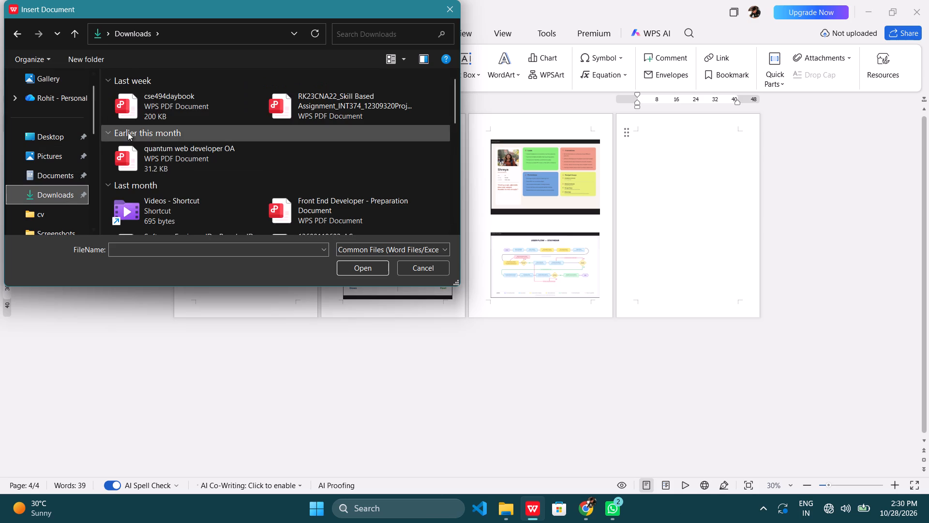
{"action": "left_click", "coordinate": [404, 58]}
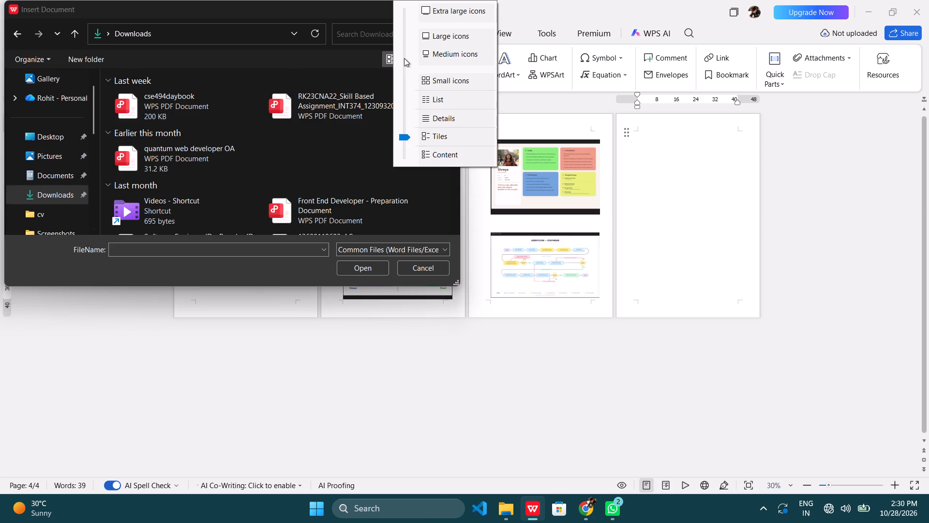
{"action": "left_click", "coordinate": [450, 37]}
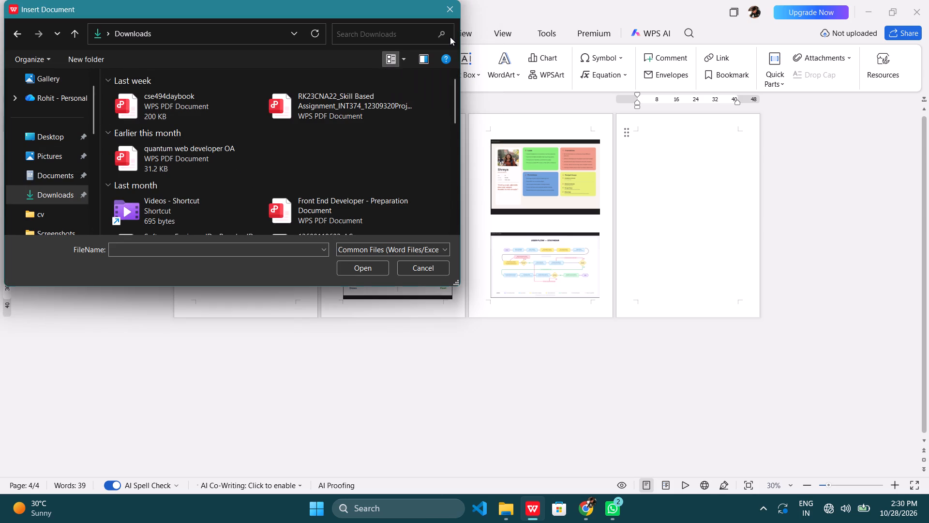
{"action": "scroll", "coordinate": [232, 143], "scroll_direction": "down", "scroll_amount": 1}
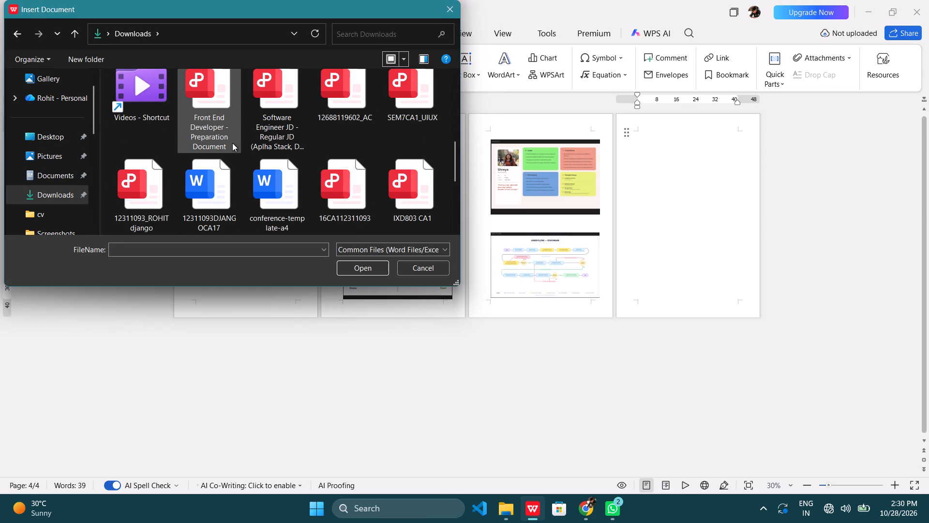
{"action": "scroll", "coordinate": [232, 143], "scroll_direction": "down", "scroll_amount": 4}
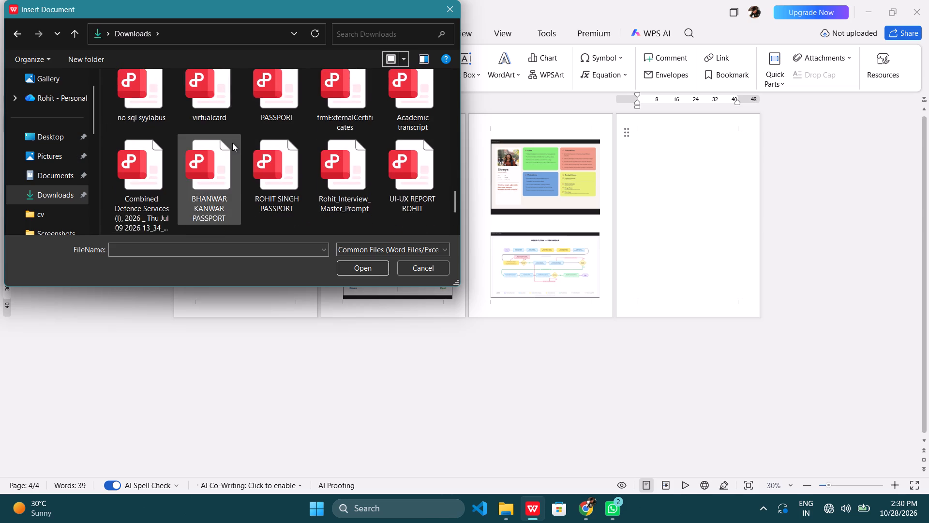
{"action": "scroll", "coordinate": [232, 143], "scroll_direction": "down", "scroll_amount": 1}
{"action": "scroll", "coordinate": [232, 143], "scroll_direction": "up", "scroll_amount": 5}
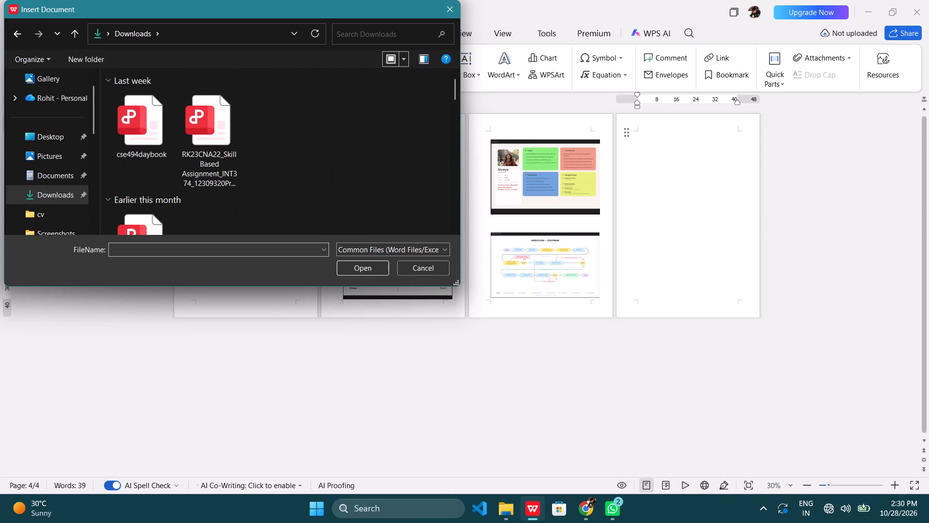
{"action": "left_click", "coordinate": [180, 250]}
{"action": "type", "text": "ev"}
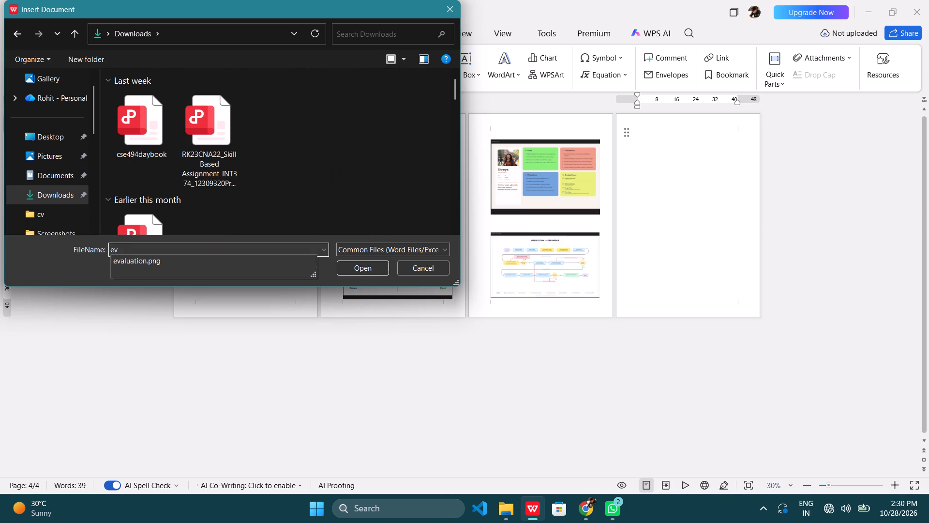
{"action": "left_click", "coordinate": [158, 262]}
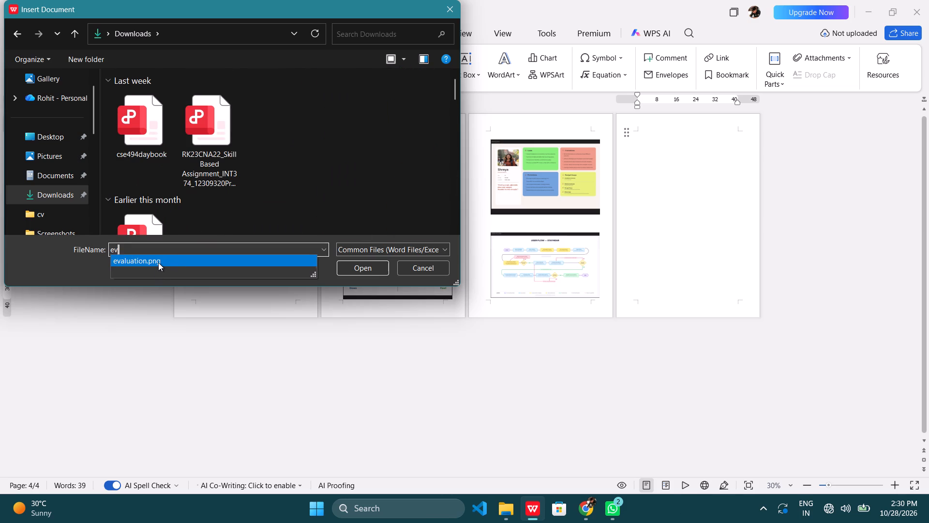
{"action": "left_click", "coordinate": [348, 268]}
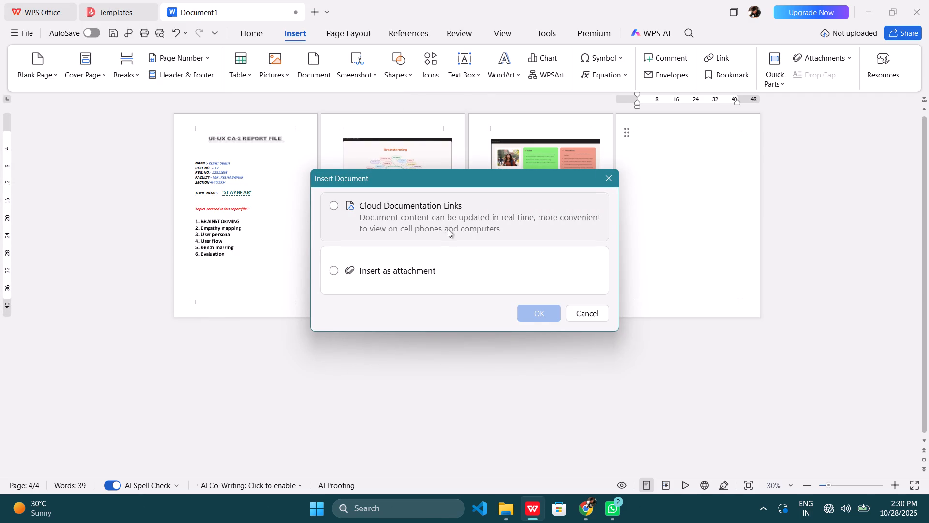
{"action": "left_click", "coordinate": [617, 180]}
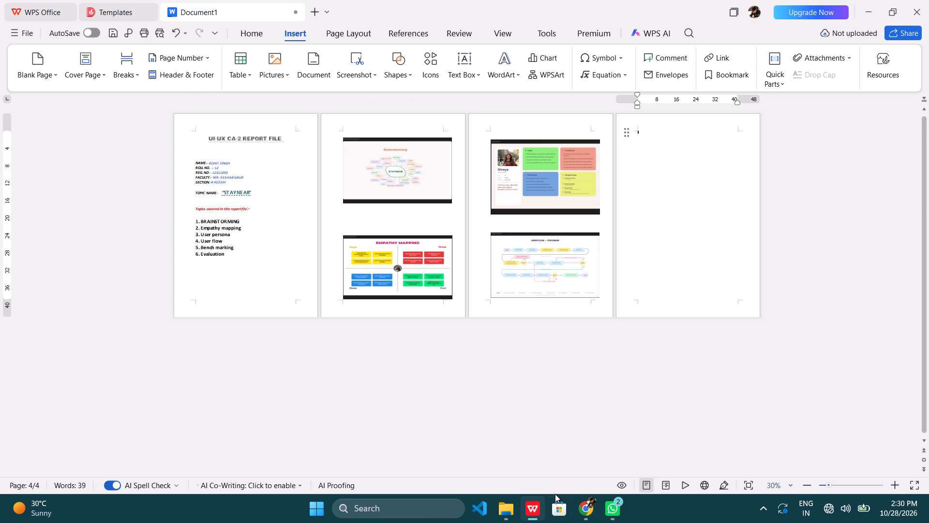
Copy the benchmarking image from Downloads in File Explorer, then paste it into the WPS document on page 4 after adding blank lines.
{"action": "left_click", "coordinate": [508, 522]}
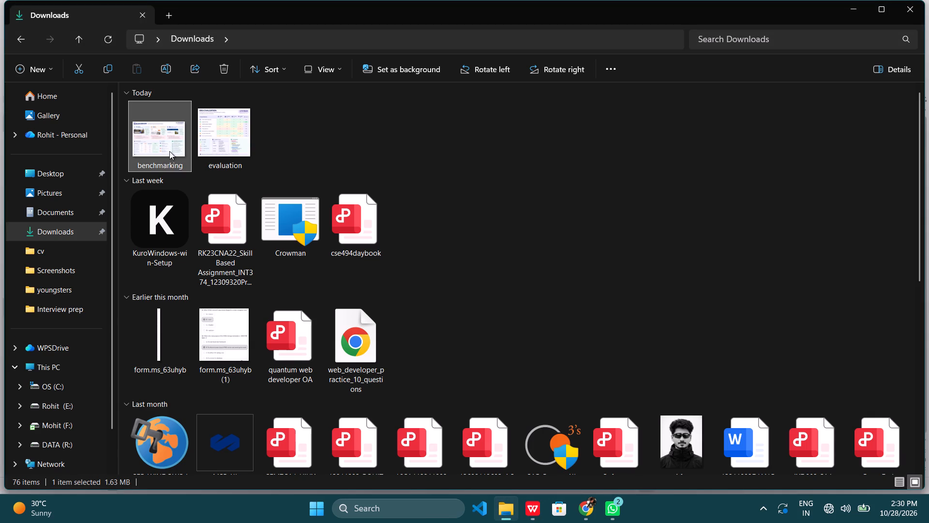
{"action": "left_click", "coordinate": [106, 70]}
{"action": "left_click", "coordinate": [587, 508]}
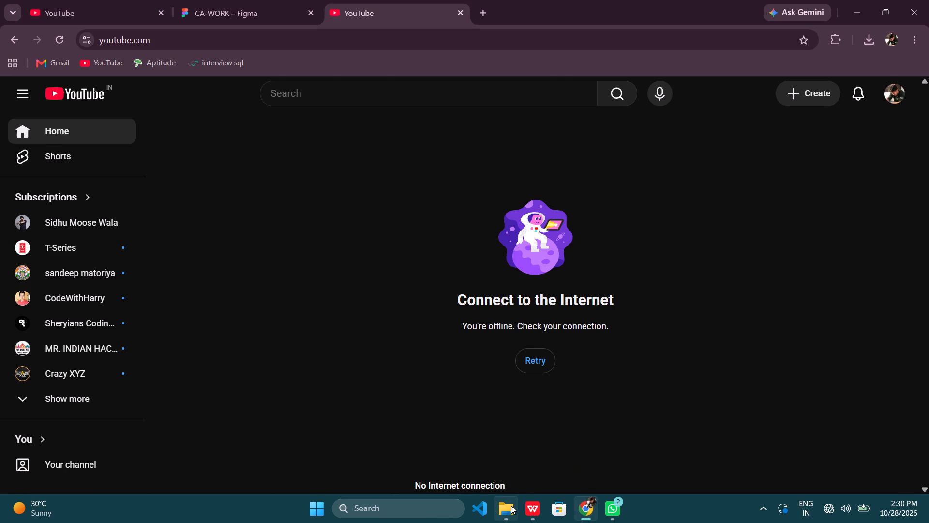
{"action": "left_click", "coordinate": [511, 507]}
{"action": "left_click", "coordinate": [532, 518]}
{"action": "left_click", "coordinate": [700, 255]}
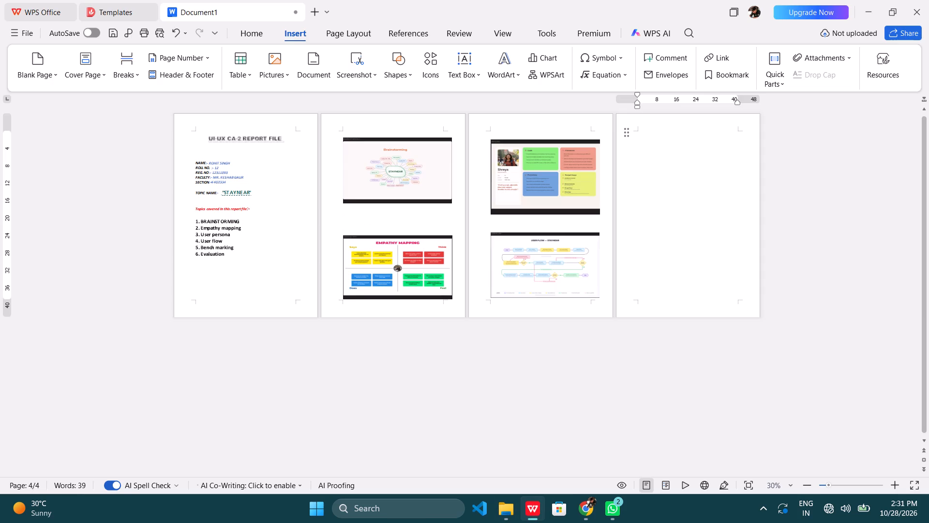
{"action": "key", "text": "Return"}
{"action": "key", "text": "Return"}
{"action": "key", "text": "Return"}
{"action": "key", "text": "Return"}
{"action": "key", "text": "Return"}
{"action": "key", "text": "Return"}
{"action": "key", "text": "Return"}
{"action": "key", "text": "Return"}
{"action": "key", "text": "Return"}
{"action": "key", "text": "Return"}
{"action": "key", "text": "Return"}
{"action": "key", "text": "Return"}
{"action": "key", "text": "Return"}
{"action": "key", "text": "Return"}
{"action": "key", "text": "Return"}
{"action": "key", "text": "Return"}
{"action": "key", "text": "Return"}
{"action": "key", "text": "Return"}
{"action": "key", "text": "Return"}
{"action": "key", "text": "Return"}
{"action": "key", "text": "Return"}
{"action": "key", "text": "ctrl+v"}
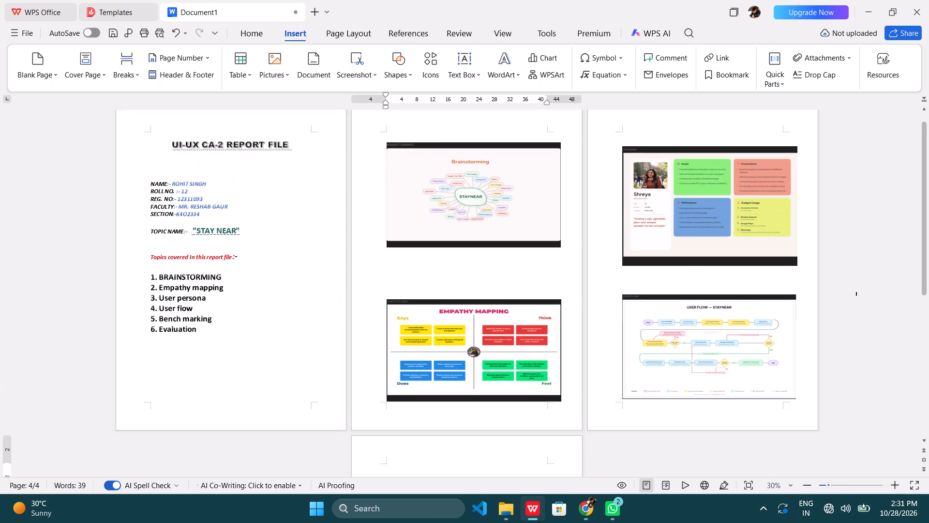
Move the benchmarking picture to the top of page 4 and stretch it to about 3.91 in high and 6.29 in wide.
{"action": "scroll", "coordinate": [694, 210], "scroll_direction": "left", "scroll_amount": 2}
{"action": "left_click", "coordinate": [656, 274]}
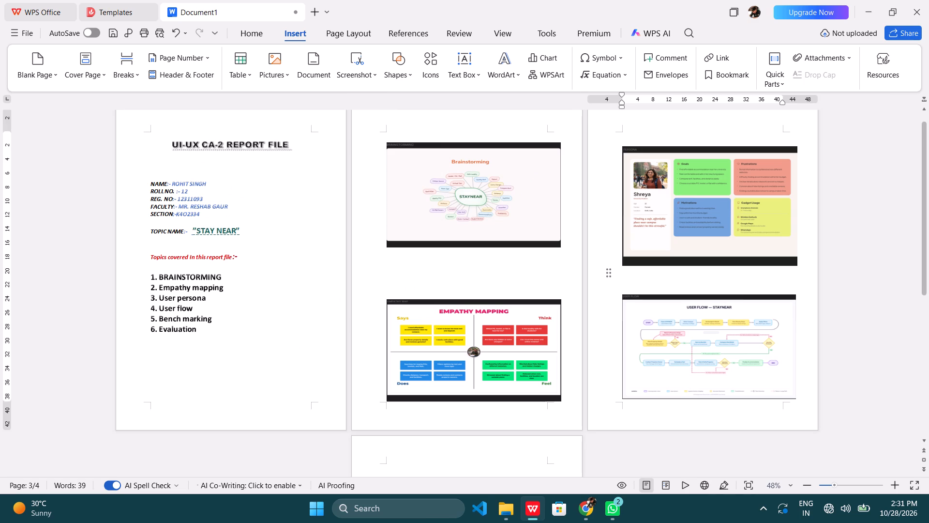
{"action": "left_click", "coordinate": [651, 191]}
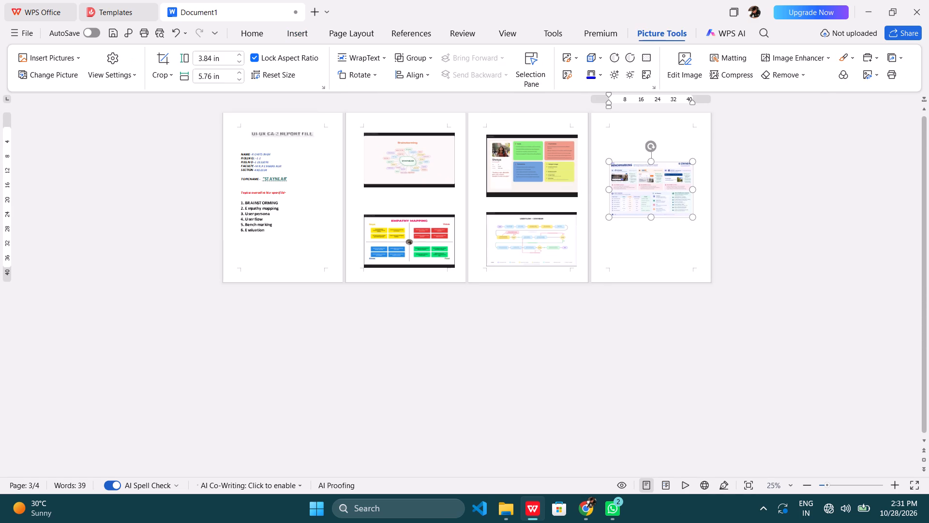
{"action": "left_click_drag", "start_coordinate": [645, 179], "coordinate": [643, 125]}
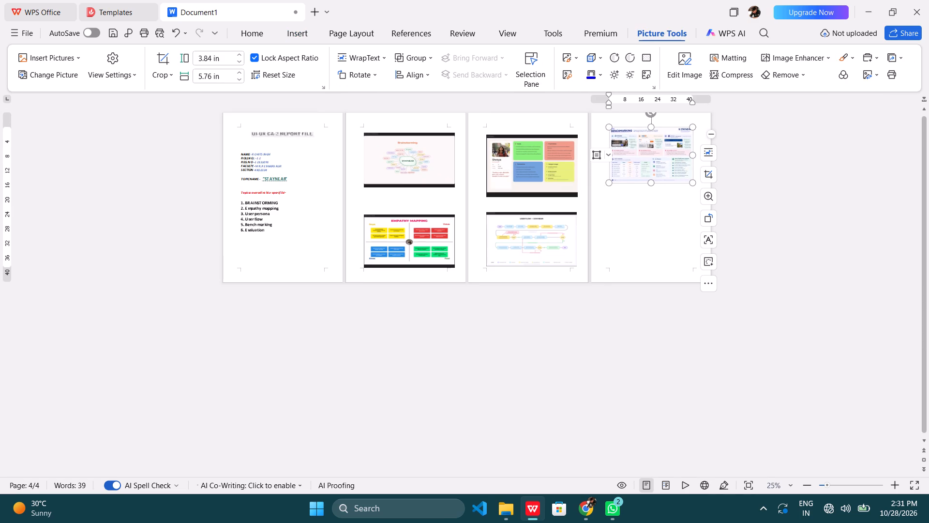
{"action": "left_click", "coordinate": [652, 184]}
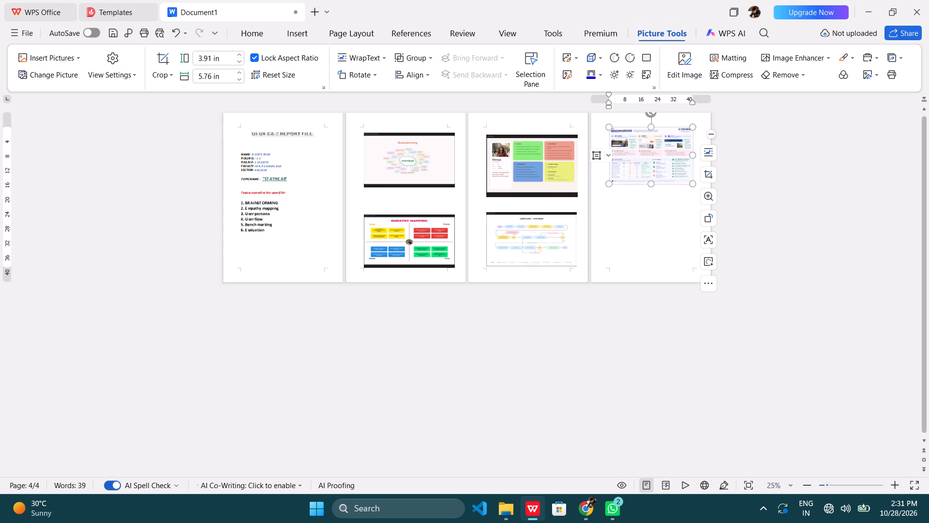
{"action": "left_click_drag", "start_coordinate": [693, 156], "coordinate": [701, 157]}
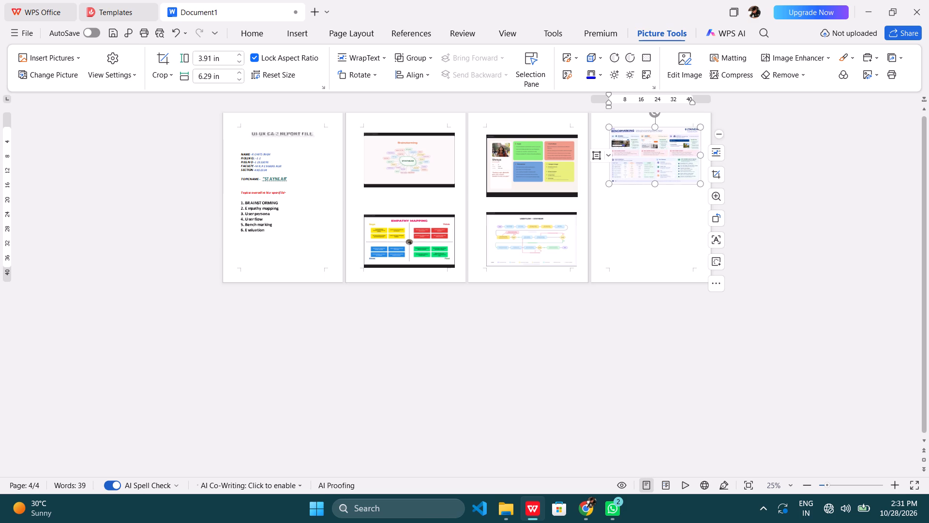
{"action": "left_click", "coordinate": [612, 154]}
{"action": "left_click", "coordinate": [622, 238]}
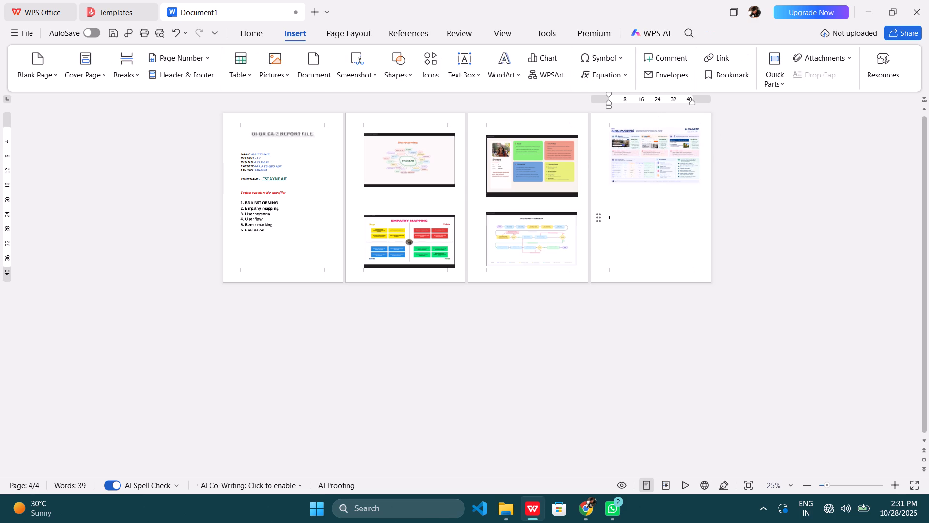
Reset the paragraph format of the benchmarking picture on page 4.
{"action": "left_click", "coordinate": [629, 169]}
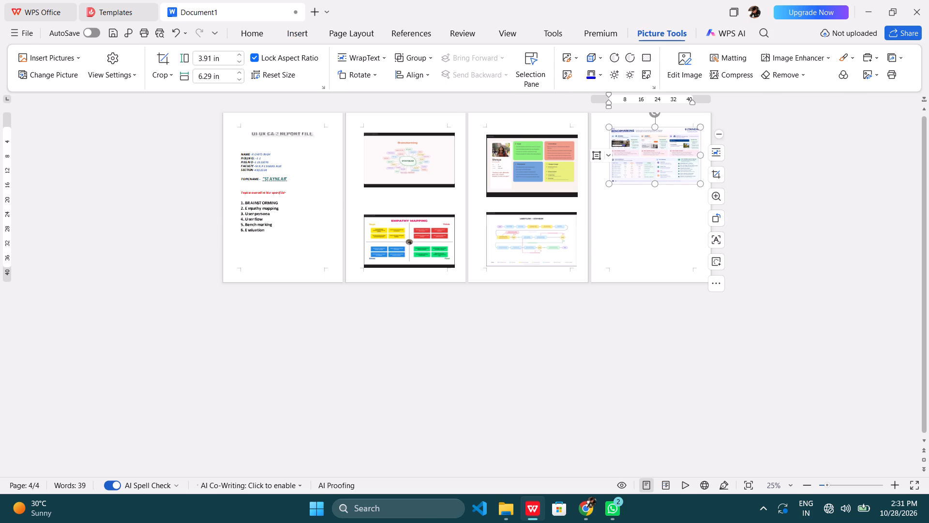
{"action": "left_click", "coordinate": [608, 154]}
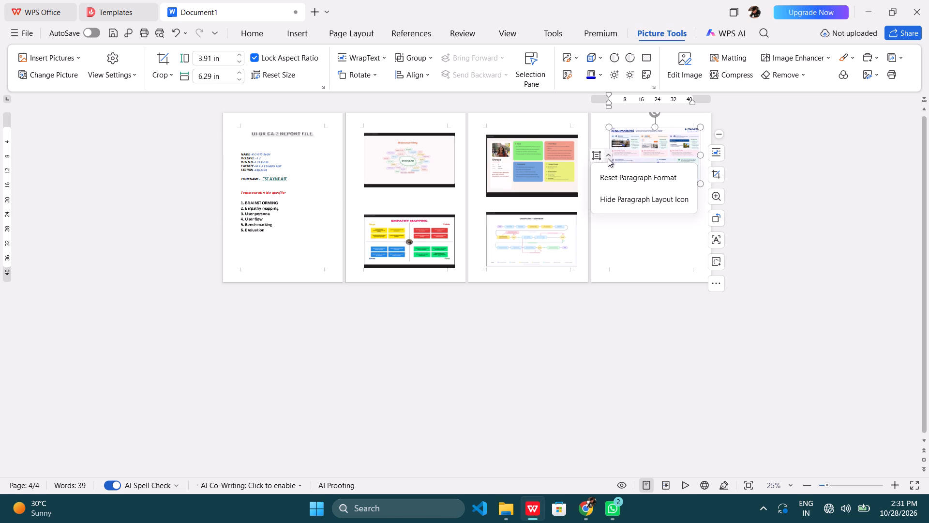
{"action": "left_click", "coordinate": [611, 178]}
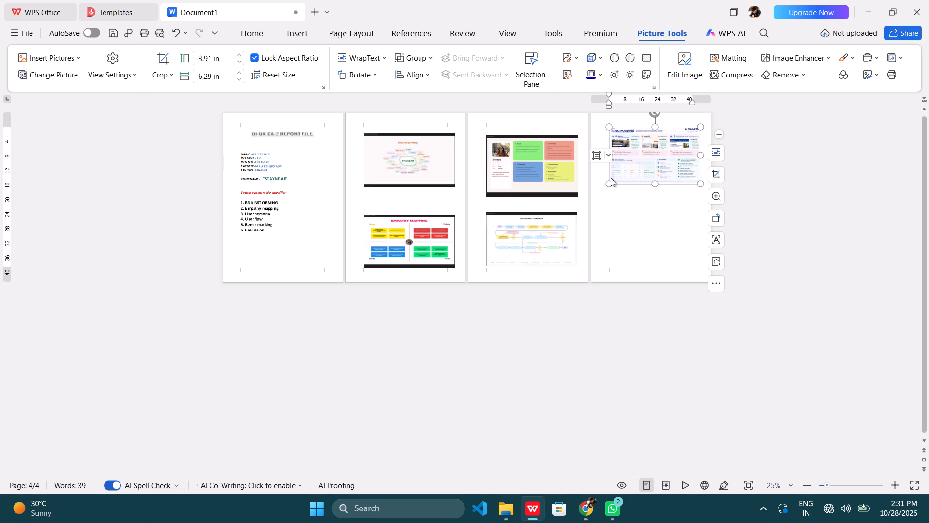
{"action": "left_click", "coordinate": [629, 183]}
{"action": "left_click", "coordinate": [656, 185]}
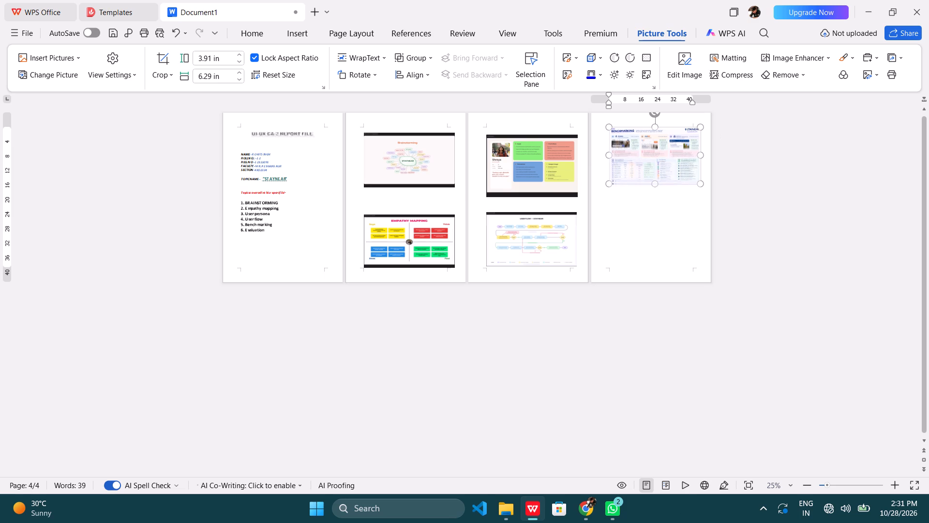
Copy the evaluation image from Downloads in File Explorer and paste it into the WPS document below the benchmarking picture.
{"action": "left_click", "coordinate": [655, 198]}
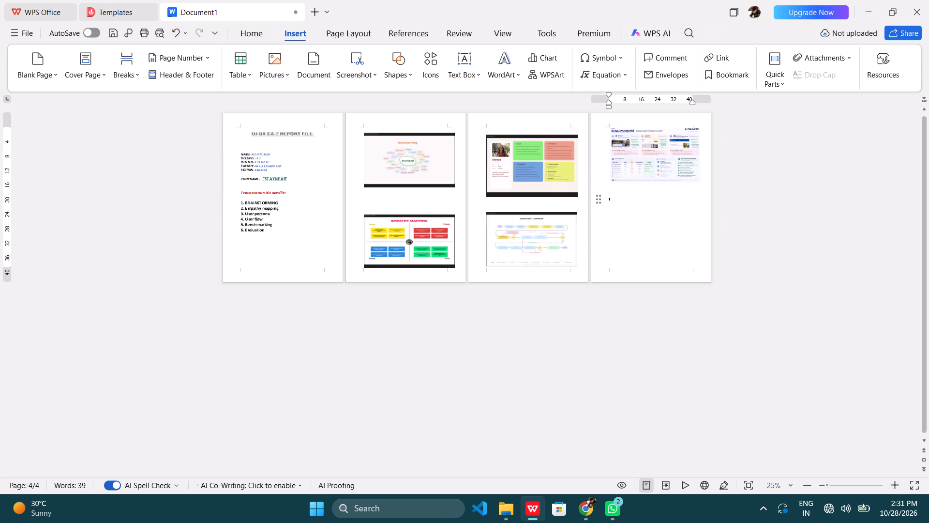
{"action": "left_click", "coordinate": [499, 513]}
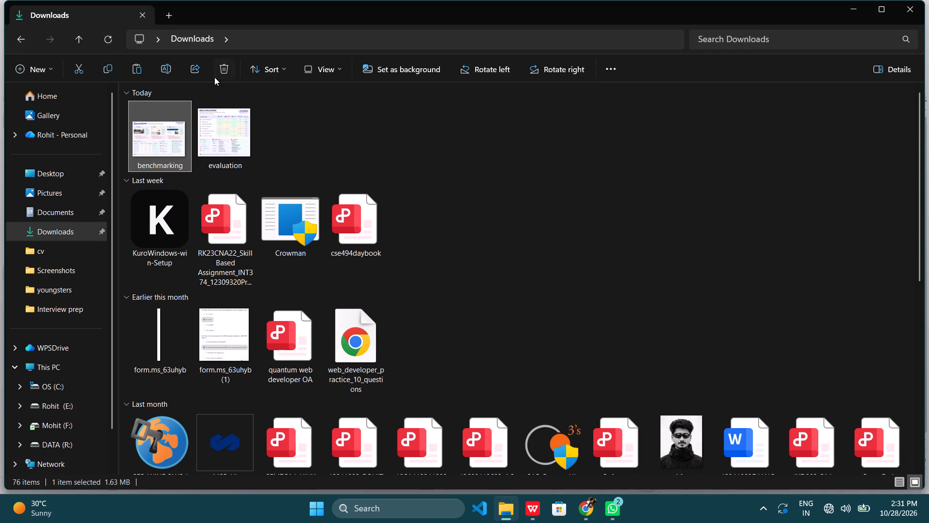
{"action": "left_click", "coordinate": [220, 150]}
{"action": "left_click", "coordinate": [109, 71]}
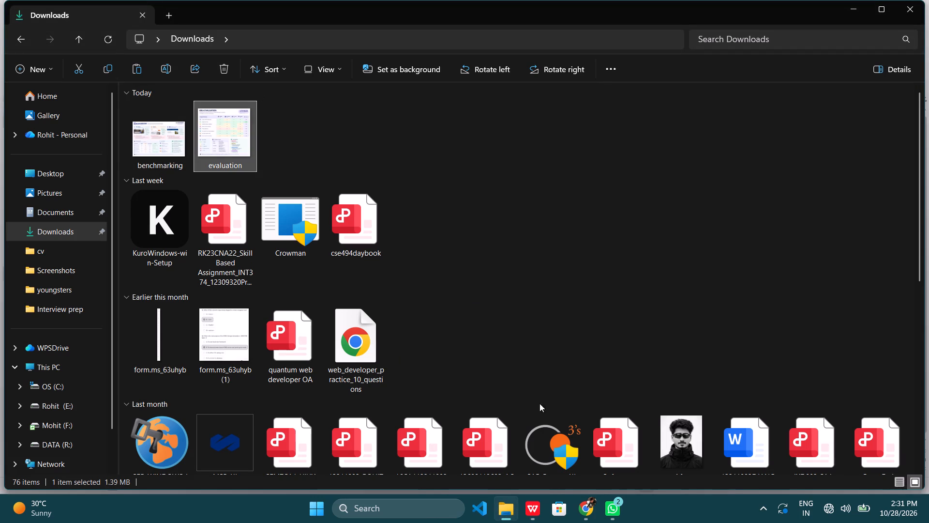
{"action": "left_click", "coordinate": [591, 512]}
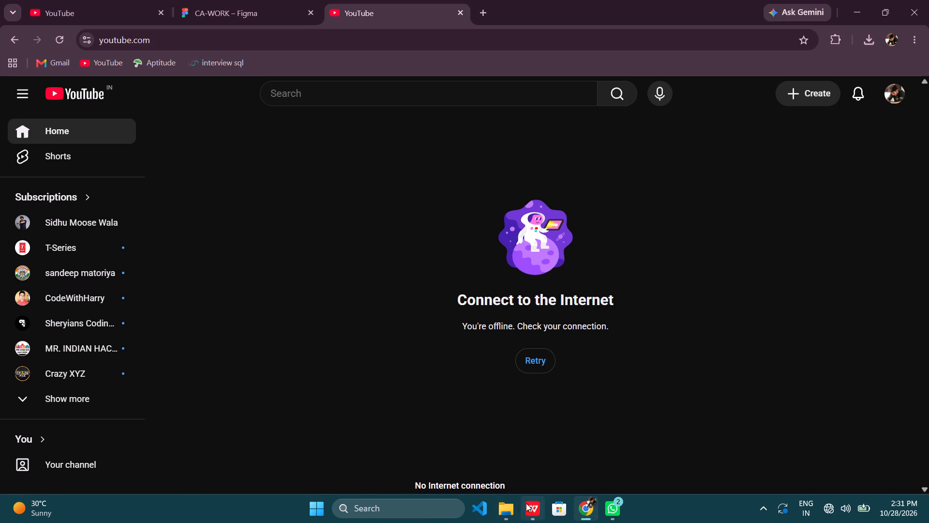
{"action": "left_click", "coordinate": [529, 507]}
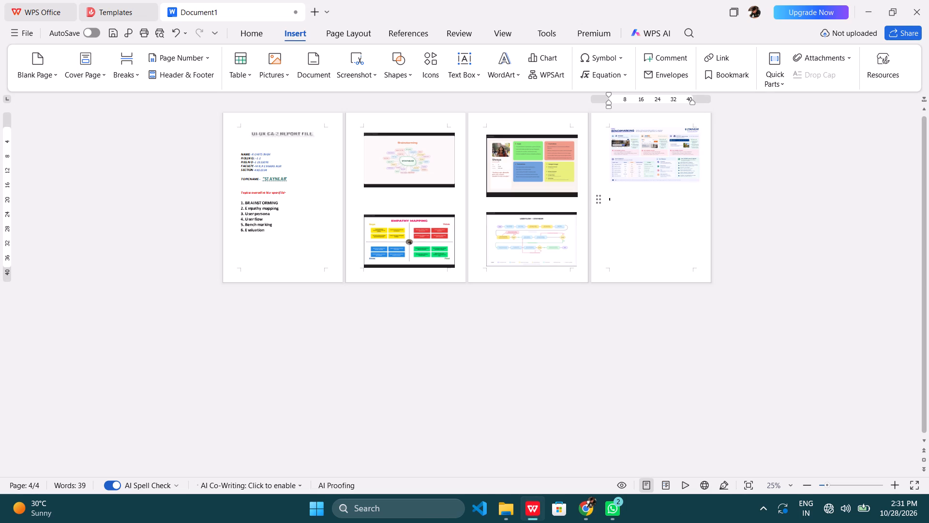
{"action": "key", "text": "ctrl+v"}
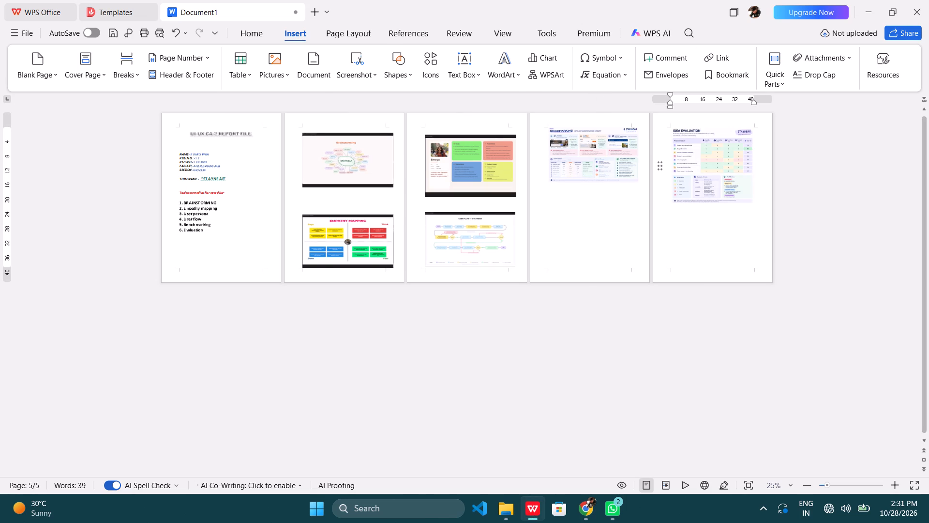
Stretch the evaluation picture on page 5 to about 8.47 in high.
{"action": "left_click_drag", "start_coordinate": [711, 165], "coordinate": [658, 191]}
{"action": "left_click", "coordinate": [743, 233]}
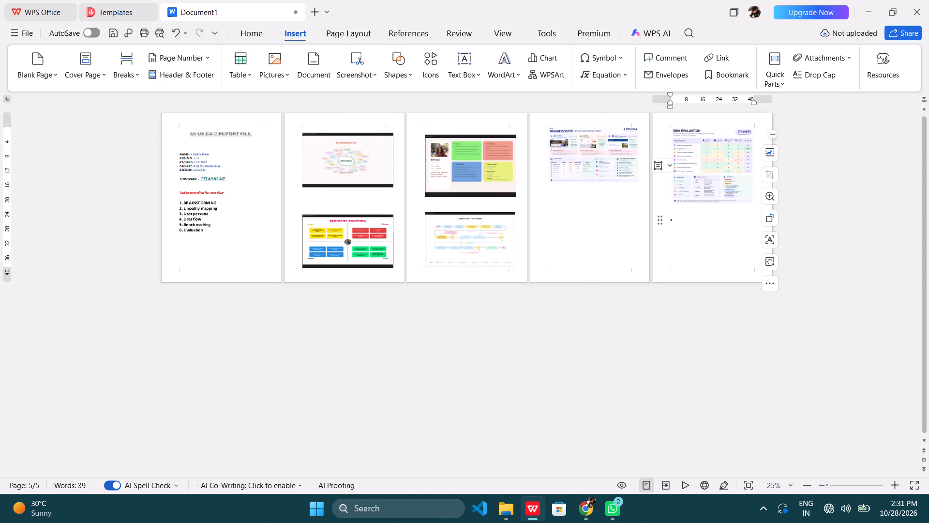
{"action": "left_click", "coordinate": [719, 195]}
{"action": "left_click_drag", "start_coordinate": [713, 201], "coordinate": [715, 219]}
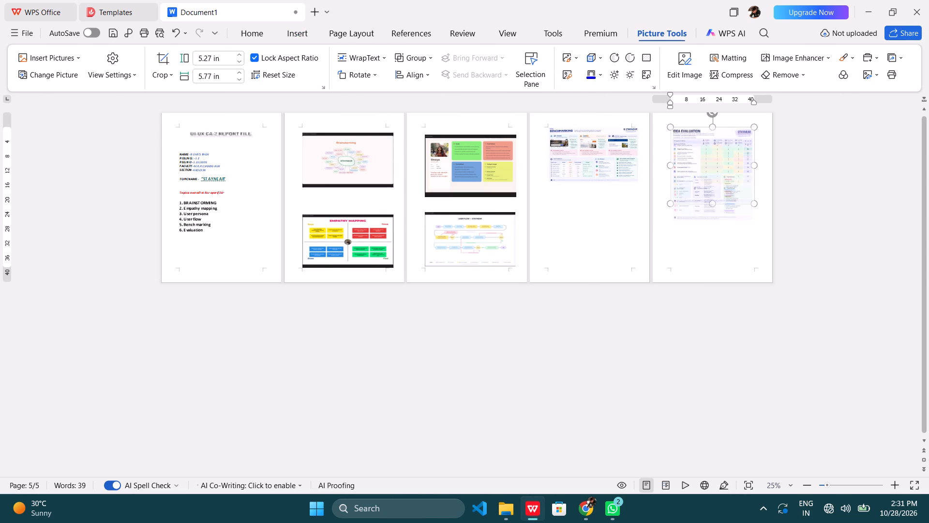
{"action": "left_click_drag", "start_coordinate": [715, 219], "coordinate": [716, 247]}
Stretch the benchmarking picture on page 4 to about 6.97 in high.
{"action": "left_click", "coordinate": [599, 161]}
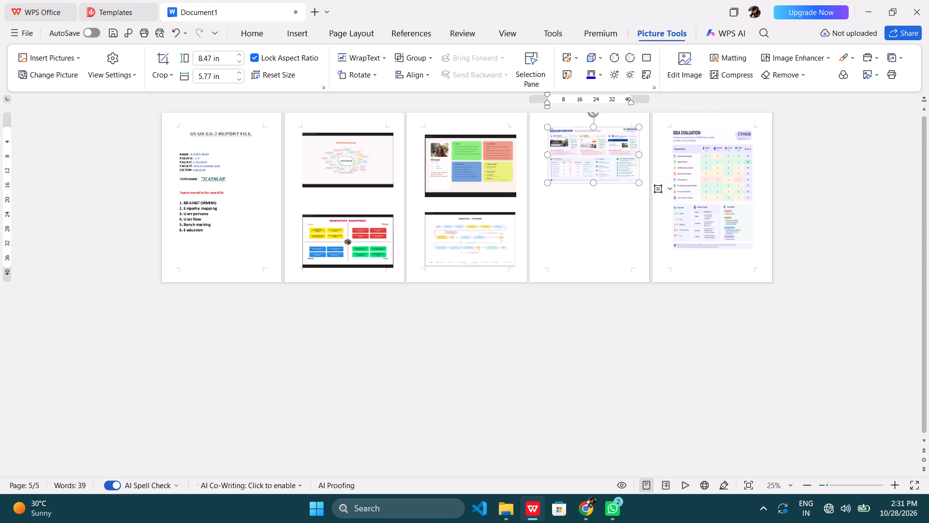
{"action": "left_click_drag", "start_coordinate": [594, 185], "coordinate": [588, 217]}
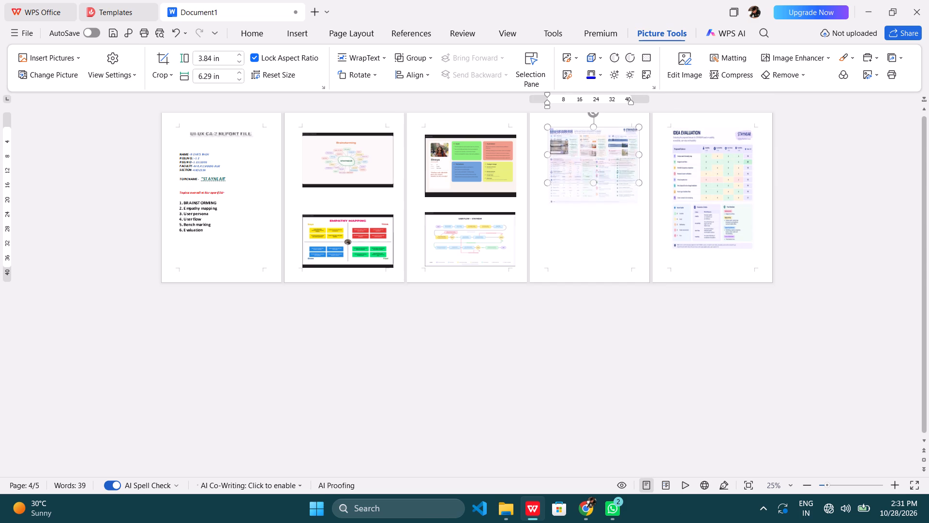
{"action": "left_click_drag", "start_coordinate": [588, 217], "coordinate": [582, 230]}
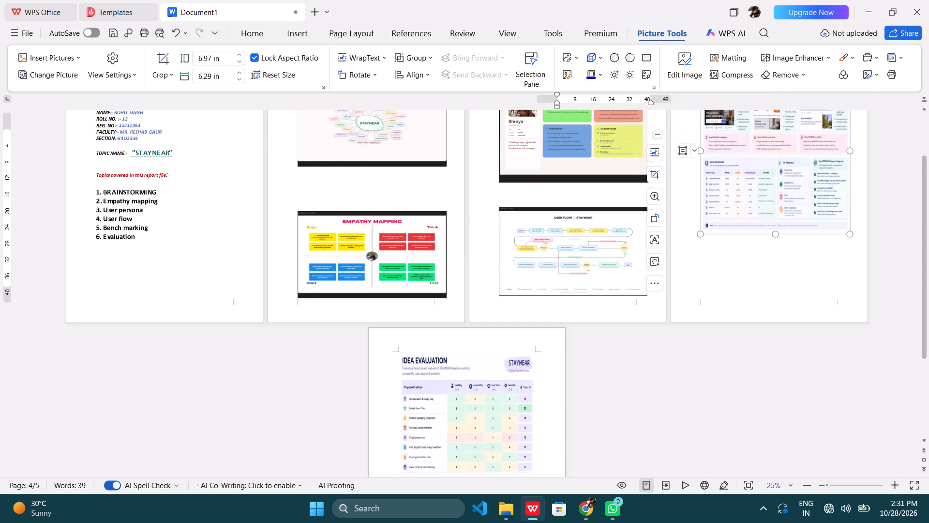
Review the picture layout on the report's pages at closer zoom, especially the benchmarking and evaluation pages.
{"action": "scroll", "coordinate": [615, 262], "scroll_direction": "left", "scroll_amount": 1}
{"action": "scroll", "coordinate": [655, 342], "scroll_direction": "down", "scroll_amount": 3}
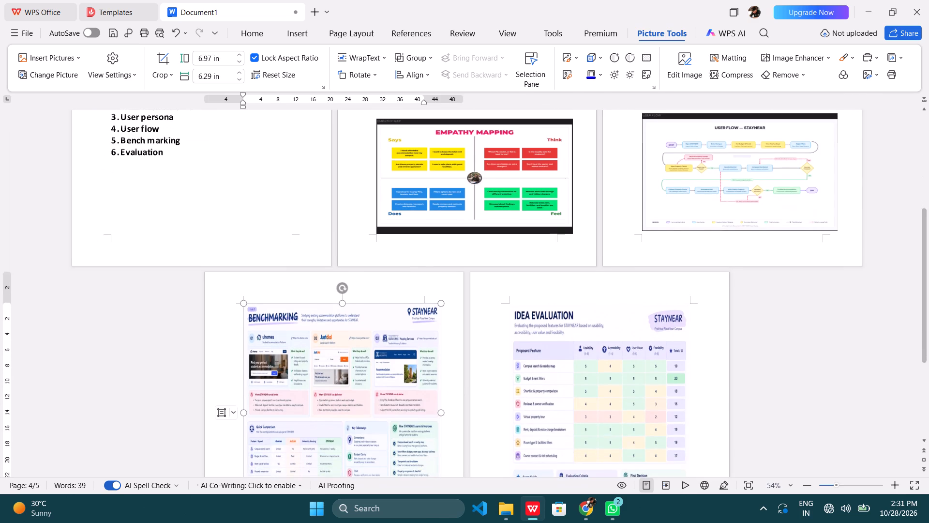
{"action": "scroll", "coordinate": [655, 342], "scroll_direction": "down", "scroll_amount": 4}
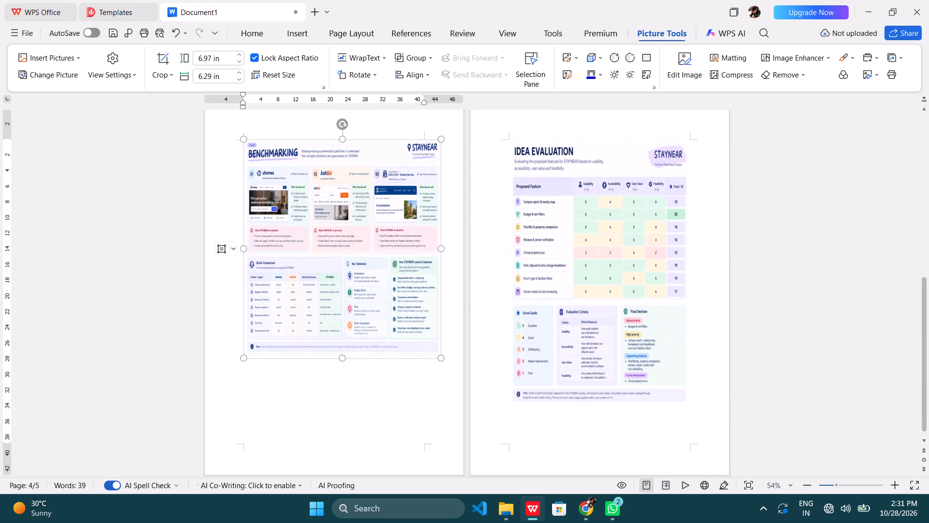
{"action": "scroll", "coordinate": [347, 293], "scroll_direction": "down", "scroll_amount": 5}
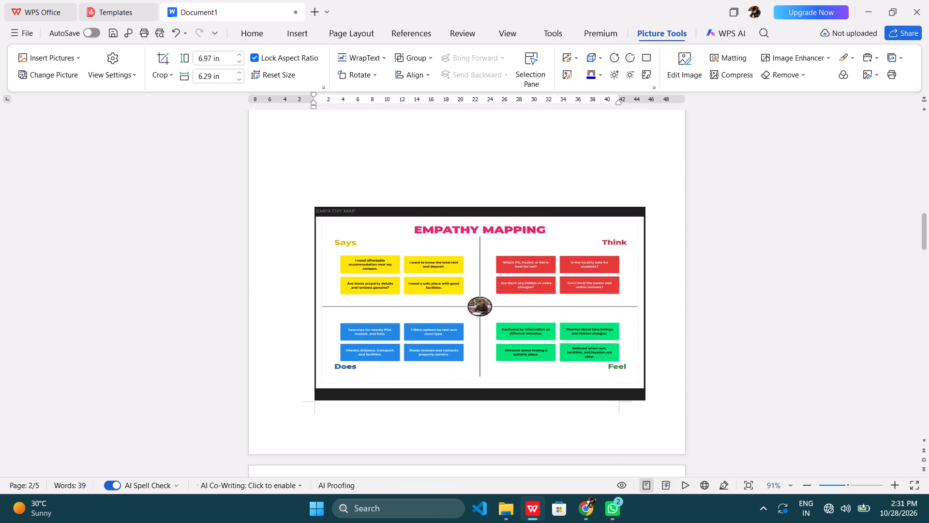
{"action": "scroll", "coordinate": [347, 293], "scroll_direction": "down", "scroll_amount": 5}
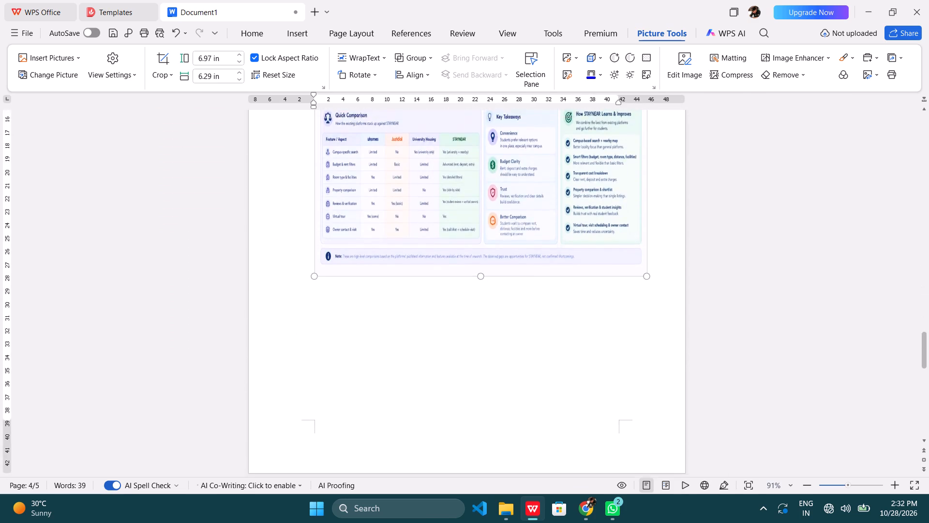
{"action": "scroll", "coordinate": [347, 293], "scroll_direction": "down", "scroll_amount": 1}
{"action": "scroll", "coordinate": [347, 293], "scroll_direction": "up", "scroll_amount": 8}
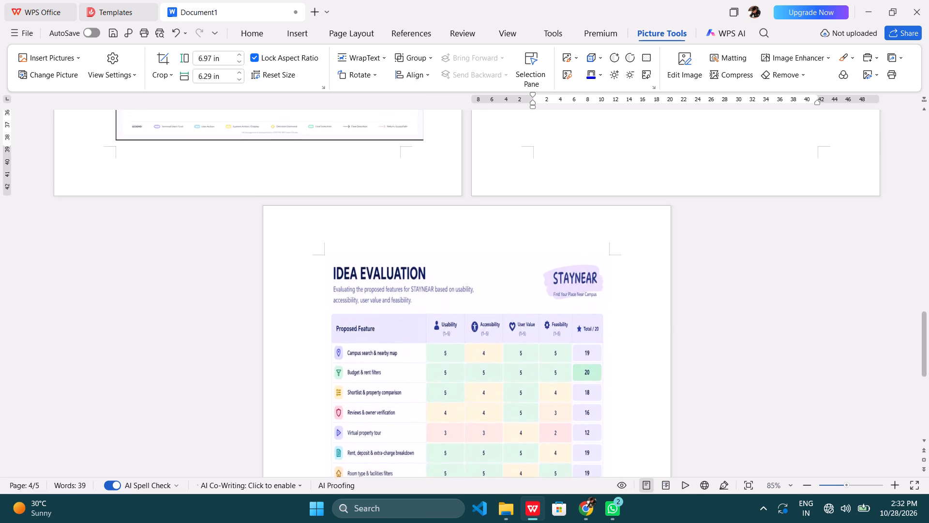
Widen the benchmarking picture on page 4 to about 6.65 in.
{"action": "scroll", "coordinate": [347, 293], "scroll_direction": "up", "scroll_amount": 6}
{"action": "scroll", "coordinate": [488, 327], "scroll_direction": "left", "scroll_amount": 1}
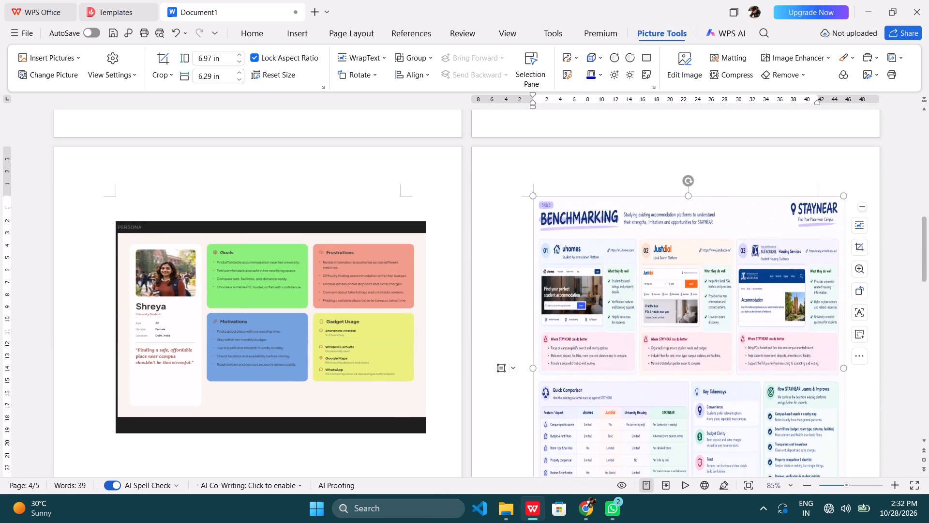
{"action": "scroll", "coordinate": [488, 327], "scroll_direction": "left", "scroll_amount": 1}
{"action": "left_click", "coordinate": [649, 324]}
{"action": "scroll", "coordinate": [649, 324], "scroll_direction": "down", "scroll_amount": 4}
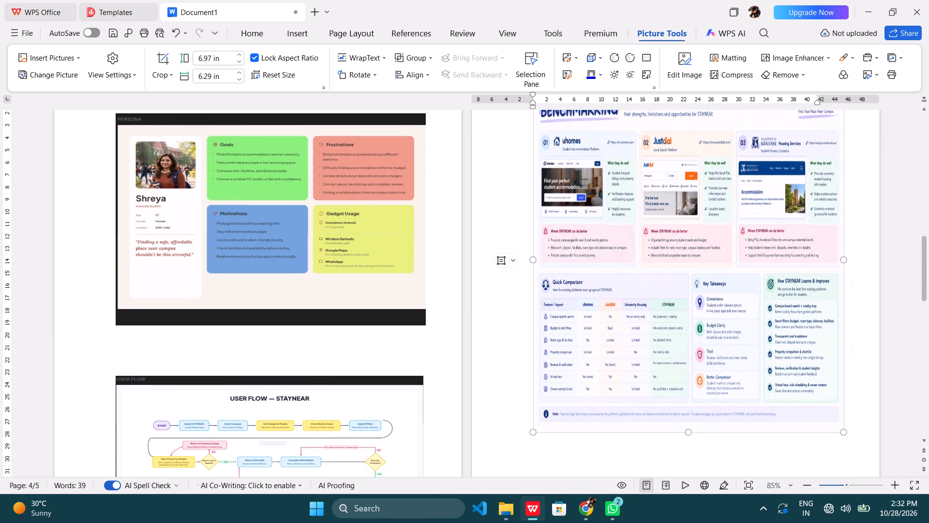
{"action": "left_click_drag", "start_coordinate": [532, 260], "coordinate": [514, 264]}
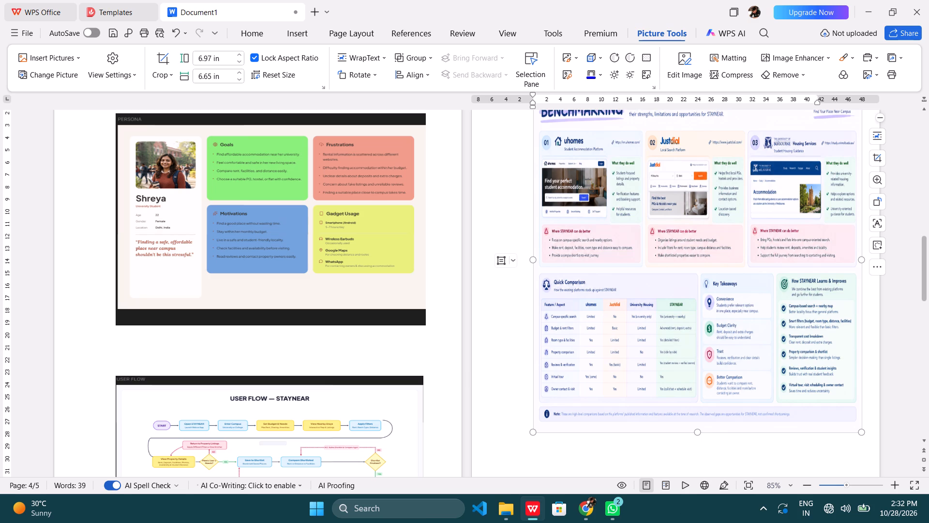
Reduce the benchmarking picture's height on page 4 to about 5.65 in.
{"action": "left_click_drag", "start_coordinate": [696, 433], "coordinate": [693, 380]}
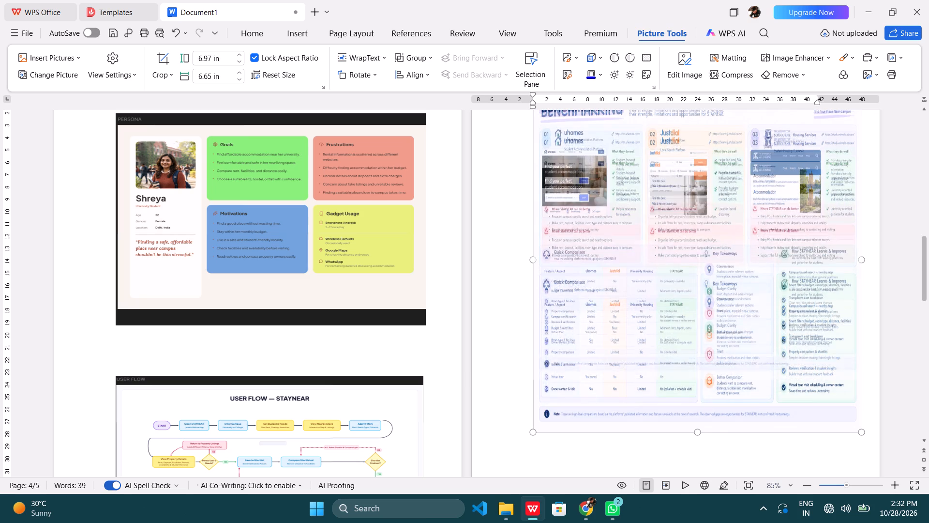
{"action": "left_click_drag", "start_coordinate": [693, 380], "coordinate": [693, 381]}
{"action": "left_click_drag", "start_coordinate": [704, 379], "coordinate": [703, 392]}
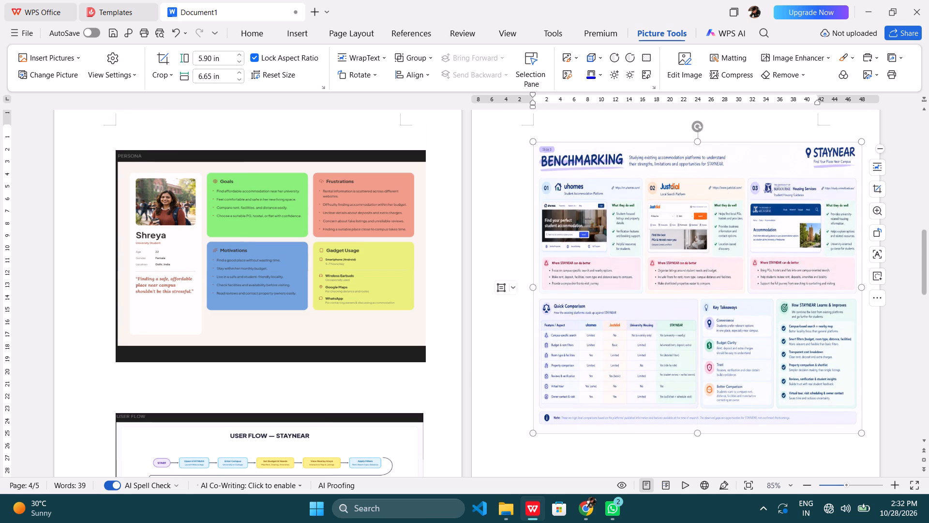
{"action": "left_click_drag", "start_coordinate": [699, 437], "coordinate": [700, 414]}
{"action": "left_click", "coordinate": [689, 416]}
{"action": "left_click_drag", "start_coordinate": [700, 433], "coordinate": [702, 413]}
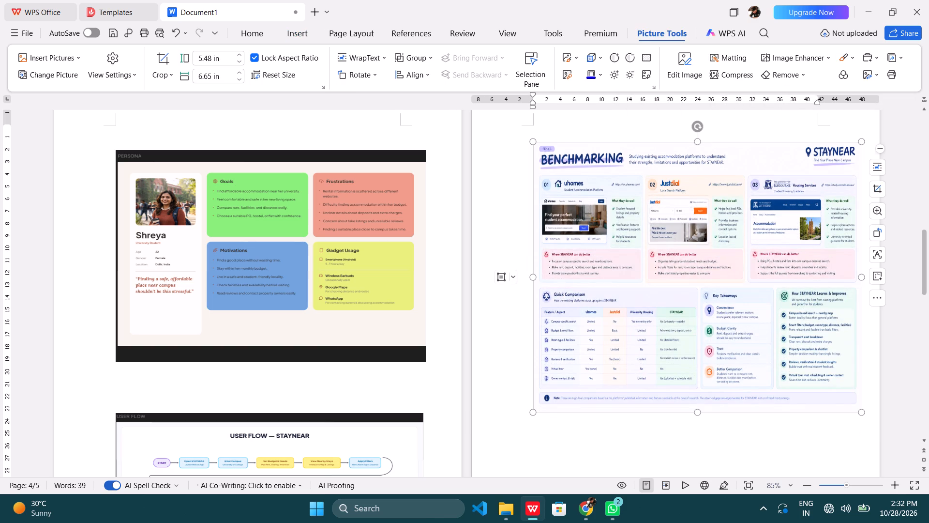
{"action": "left_click_drag", "start_coordinate": [700, 410], "coordinate": [701, 417]}
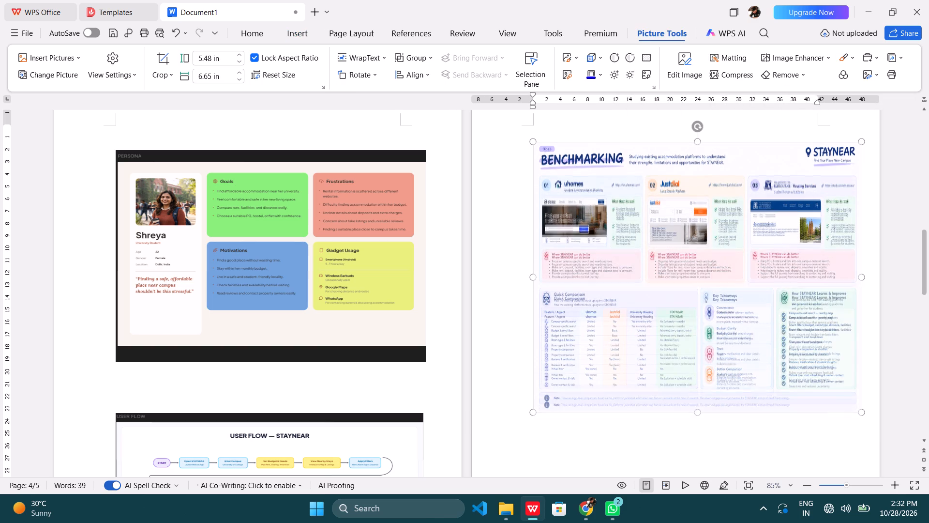
{"action": "left_click_drag", "start_coordinate": [701, 417], "coordinate": [701, 418]}
Narrow the benchmarking picture on page 4 to about 6.44 in wide.
{"action": "scroll", "coordinate": [671, 435], "scroll_direction": "down", "scroll_amount": 2}
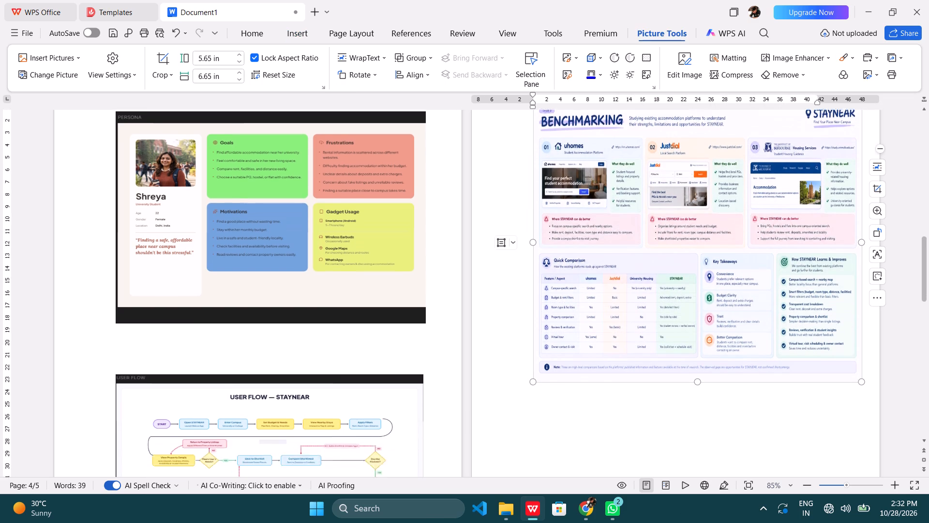
{"action": "scroll", "coordinate": [671, 435], "scroll_direction": "down", "scroll_amount": 1}
{"action": "scroll", "coordinate": [671, 435], "scroll_direction": "up", "scroll_amount": 3}
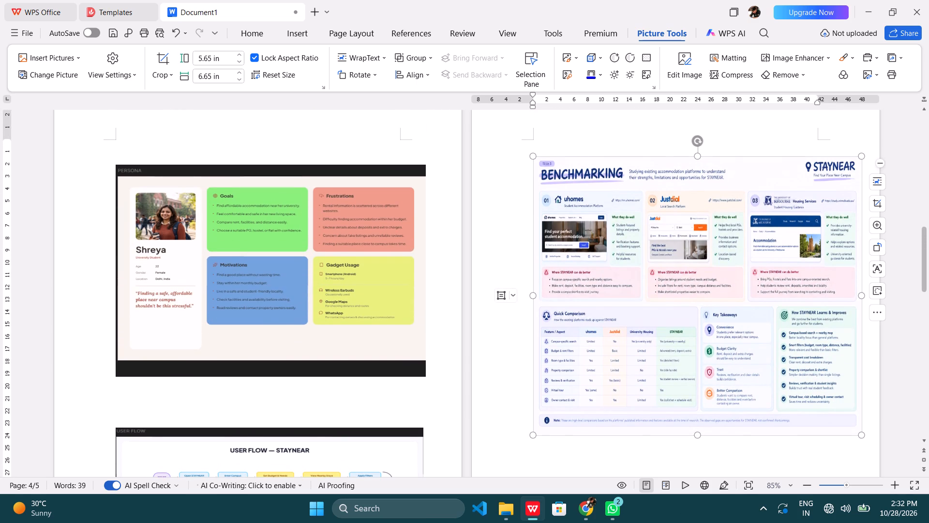
{"action": "left_click_drag", "start_coordinate": [863, 296], "coordinate": [853, 298]}
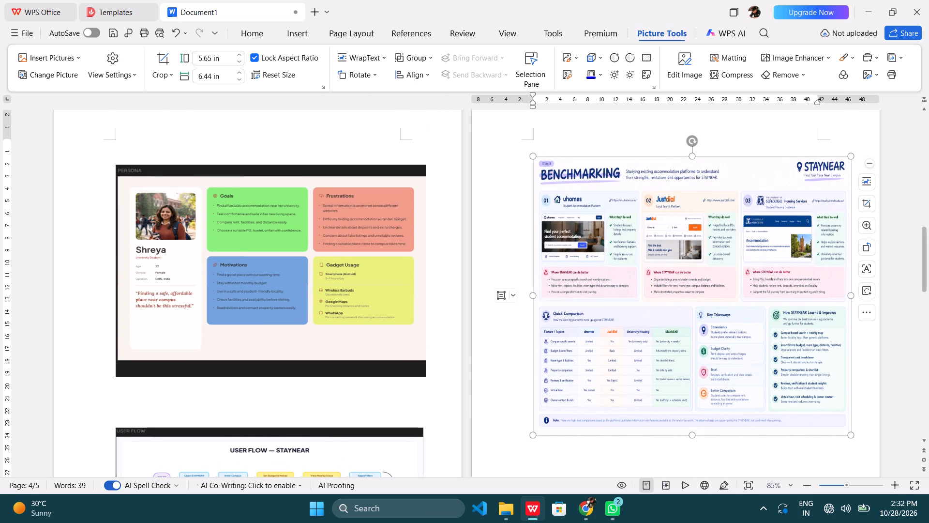
Examine the persona, user flow, benchmarking and evaluation pictures up close for layout and legibility.
{"action": "scroll", "coordinate": [775, 354], "scroll_direction": "down", "scroll_amount": 11}
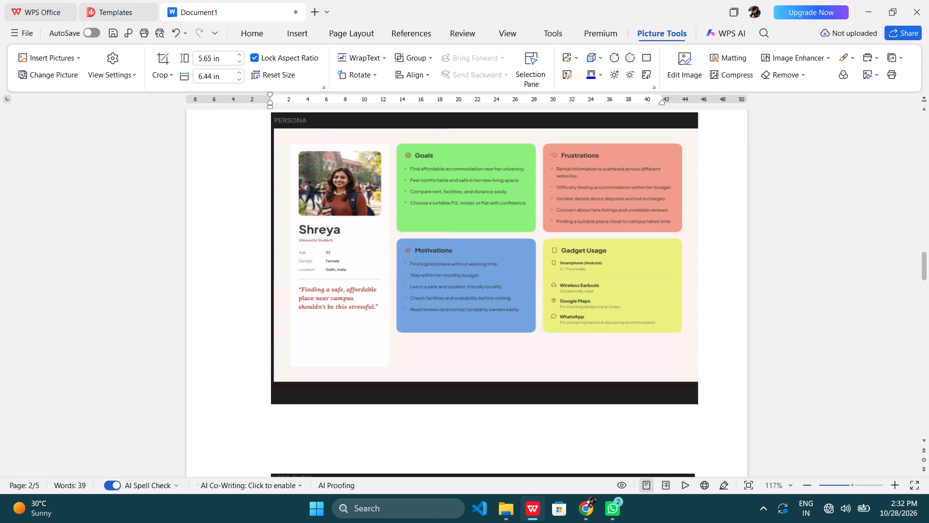
{"action": "scroll", "coordinate": [775, 354], "scroll_direction": "down", "scroll_amount": 2}
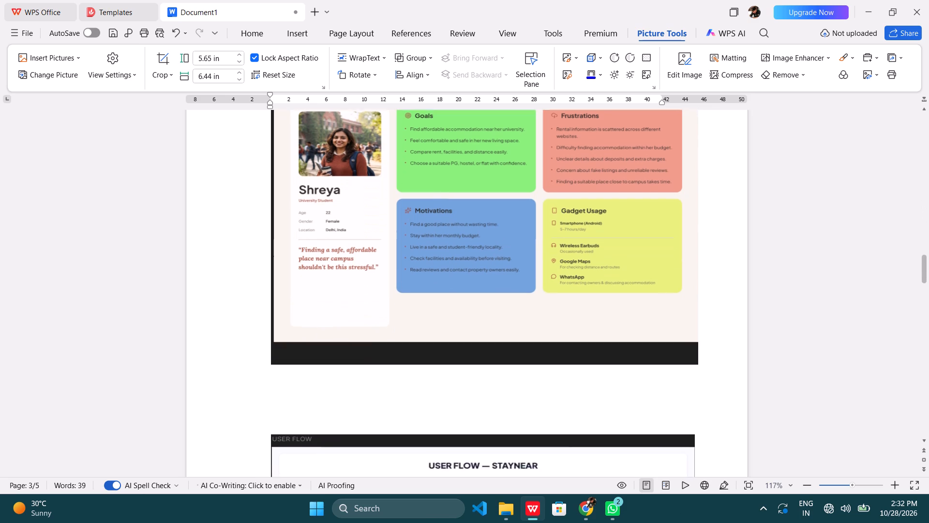
{"action": "scroll", "coordinate": [775, 354], "scroll_direction": "down", "scroll_amount": 8}
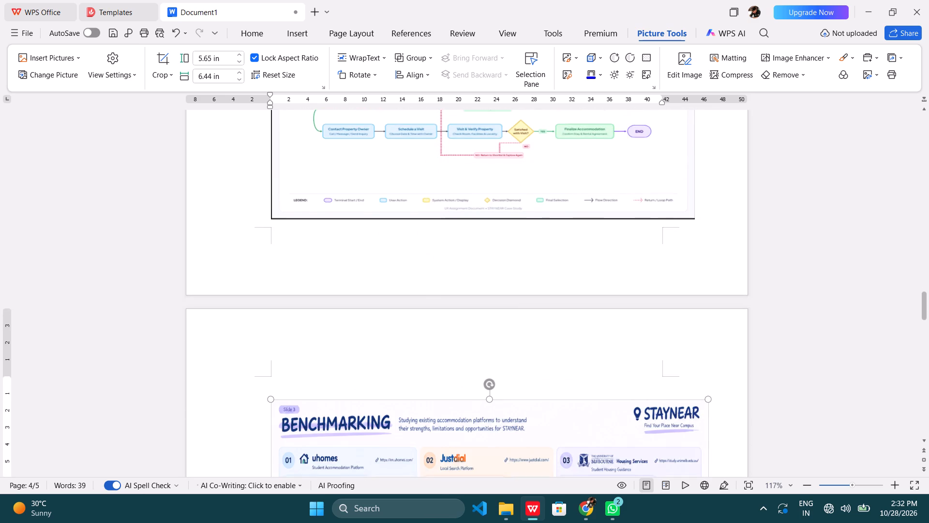
{"action": "scroll", "coordinate": [775, 354], "scroll_direction": "down", "scroll_amount": 4}
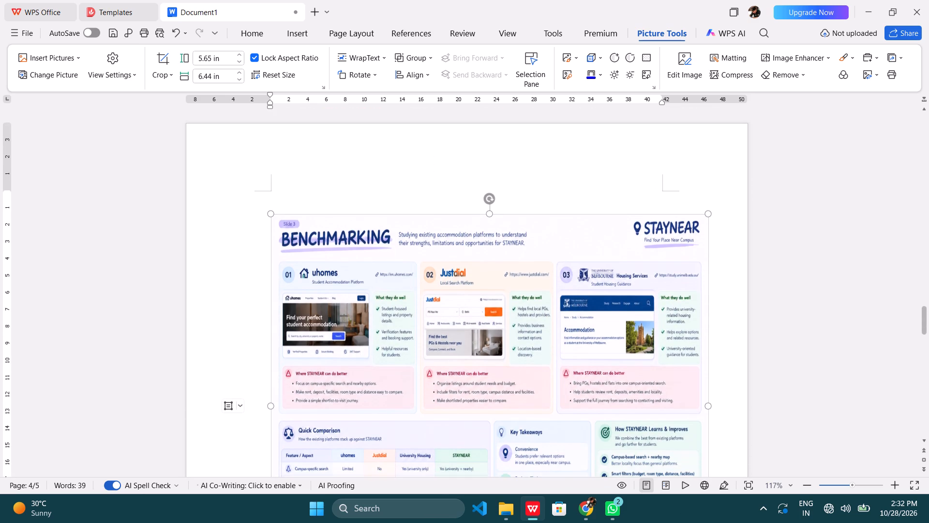
{"action": "scroll", "coordinate": [599, 308], "scroll_direction": "down", "scroll_amount": 1}
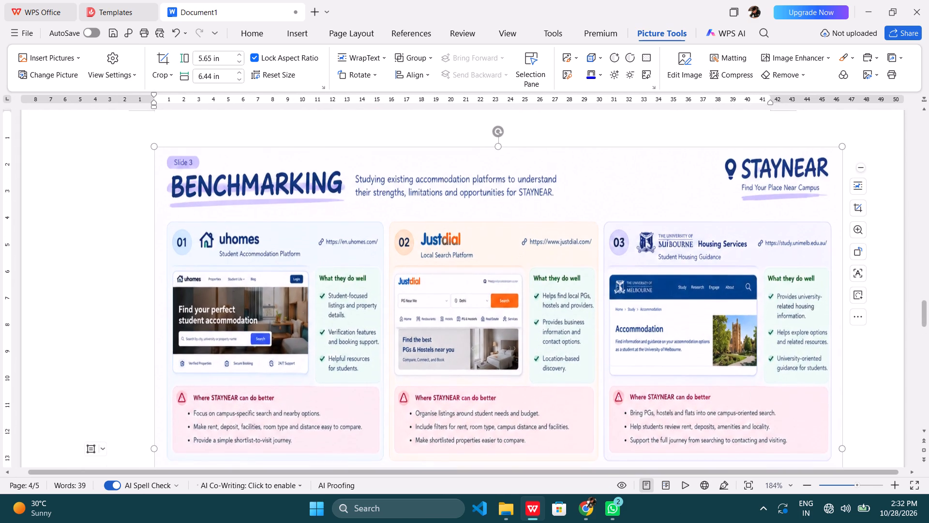
{"action": "scroll", "coordinate": [599, 308], "scroll_direction": "down", "scroll_amount": 3}
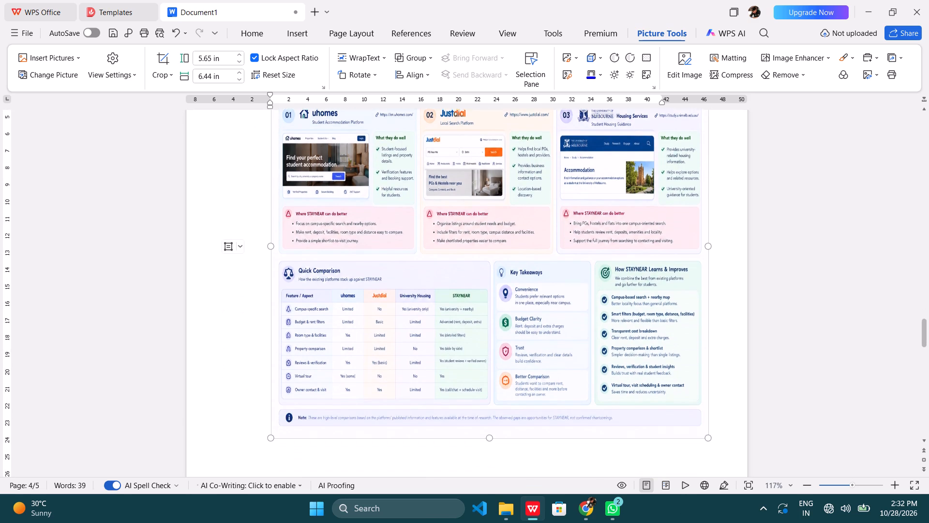
{"action": "scroll", "coordinate": [599, 308], "scroll_direction": "down", "scroll_amount": 7}
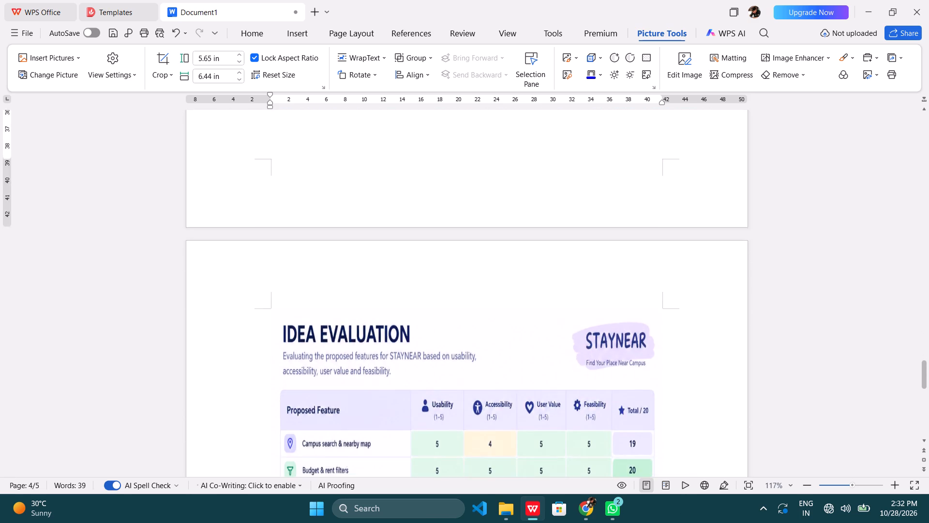
Reduce the evaluation picture's height on page 5 to about 7.08 in.
{"action": "left_click", "coordinate": [492, 271]}
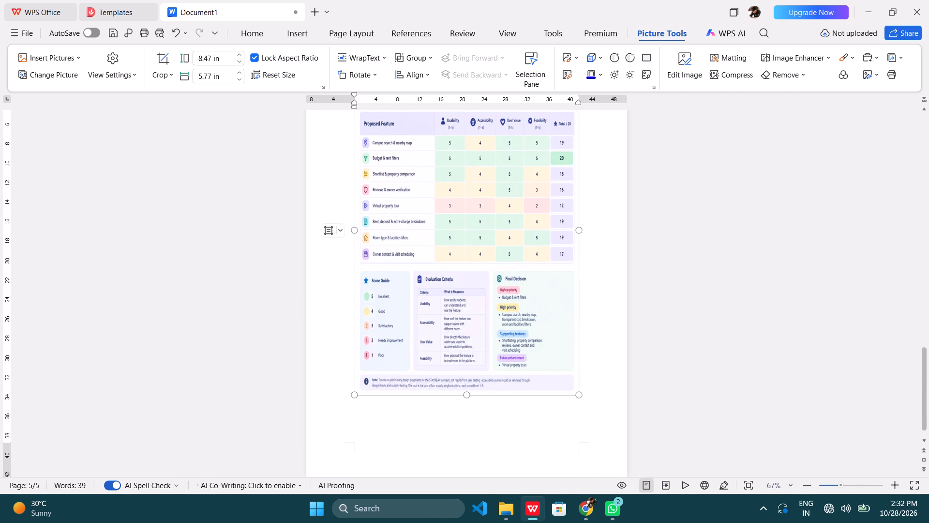
{"action": "left_click_drag", "start_coordinate": [467, 395], "coordinate": [476, 369]}
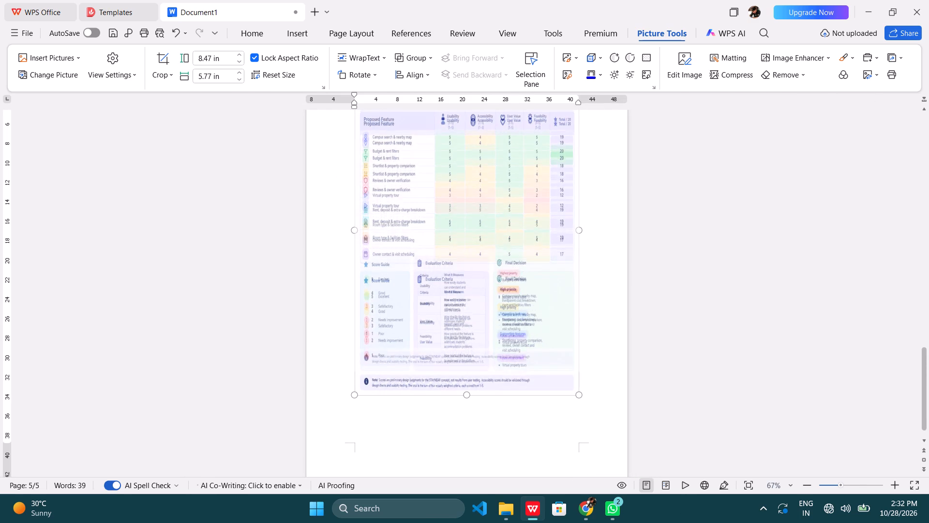
{"action": "left_click_drag", "start_coordinate": [476, 369], "coordinate": [476, 367]}
{"action": "left_click_drag", "start_coordinate": [491, 313], "coordinate": [494, 355]}
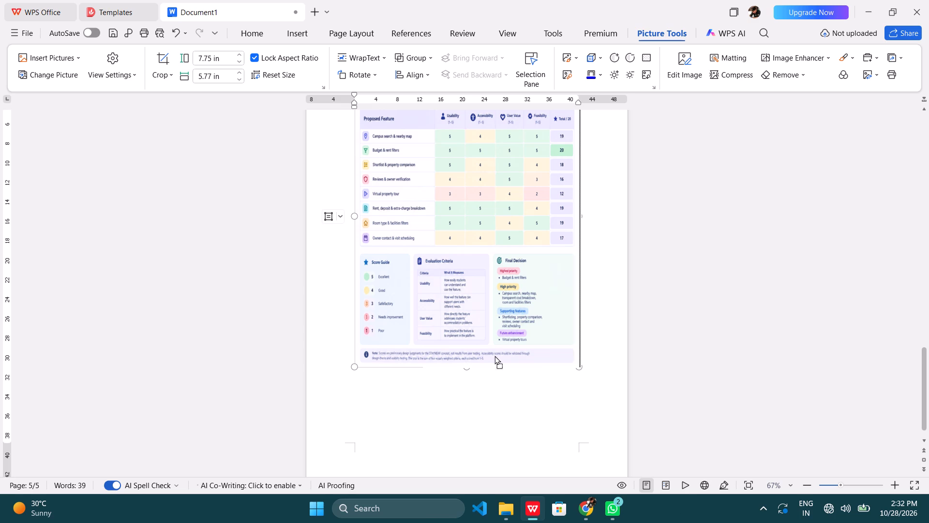
{"action": "left_click_drag", "start_coordinate": [494, 355], "coordinate": [485, 379]}
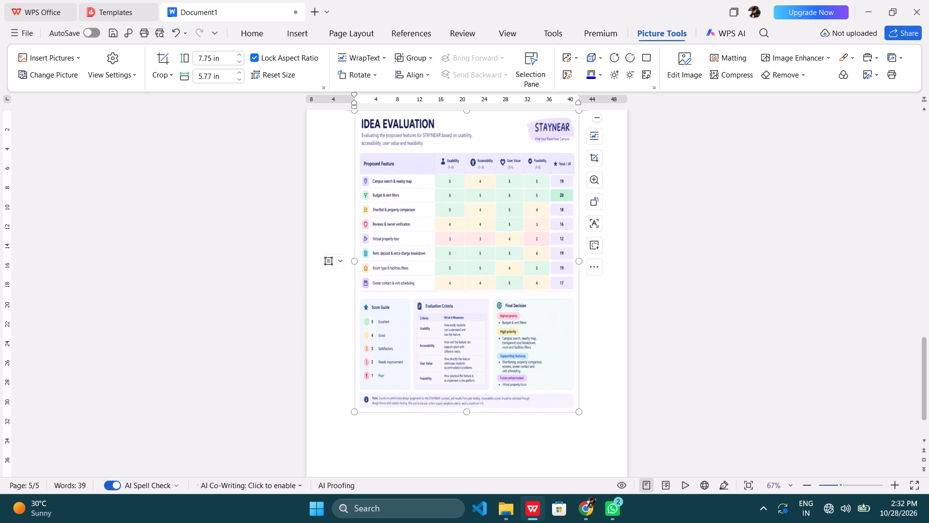
{"action": "right_click", "coordinate": [466, 284]}
{"action": "left_click", "coordinate": [467, 410]}
{"action": "left_click_drag", "start_coordinate": [467, 410], "coordinate": [471, 384]}
{"action": "scroll", "coordinate": [471, 384], "scroll_direction": "up", "scroll_amount": 2}
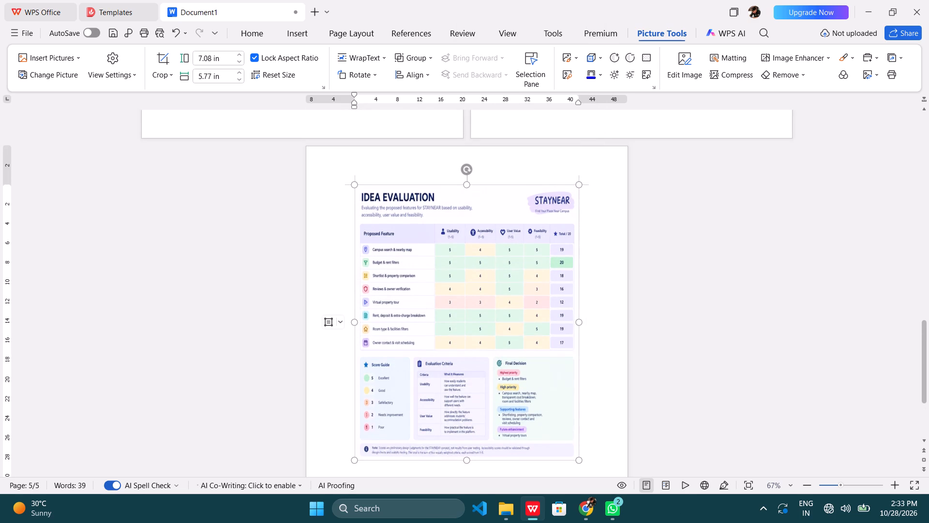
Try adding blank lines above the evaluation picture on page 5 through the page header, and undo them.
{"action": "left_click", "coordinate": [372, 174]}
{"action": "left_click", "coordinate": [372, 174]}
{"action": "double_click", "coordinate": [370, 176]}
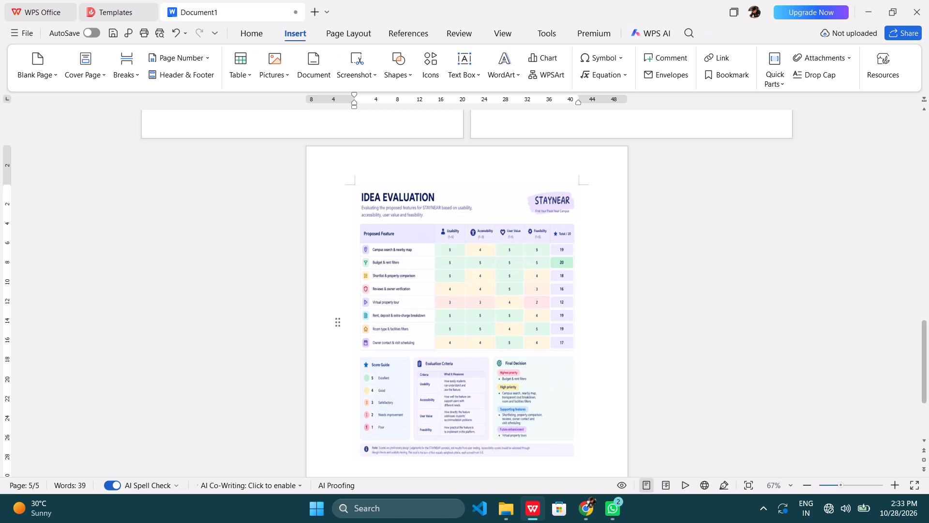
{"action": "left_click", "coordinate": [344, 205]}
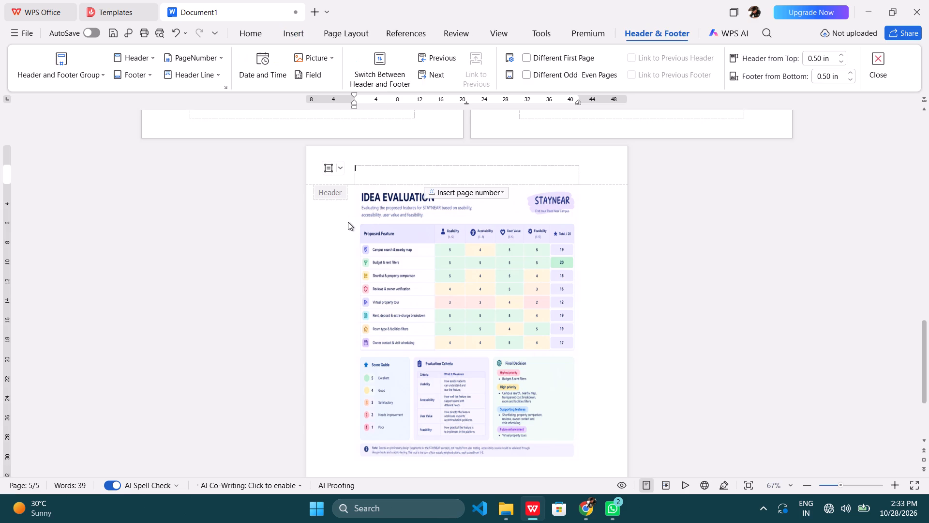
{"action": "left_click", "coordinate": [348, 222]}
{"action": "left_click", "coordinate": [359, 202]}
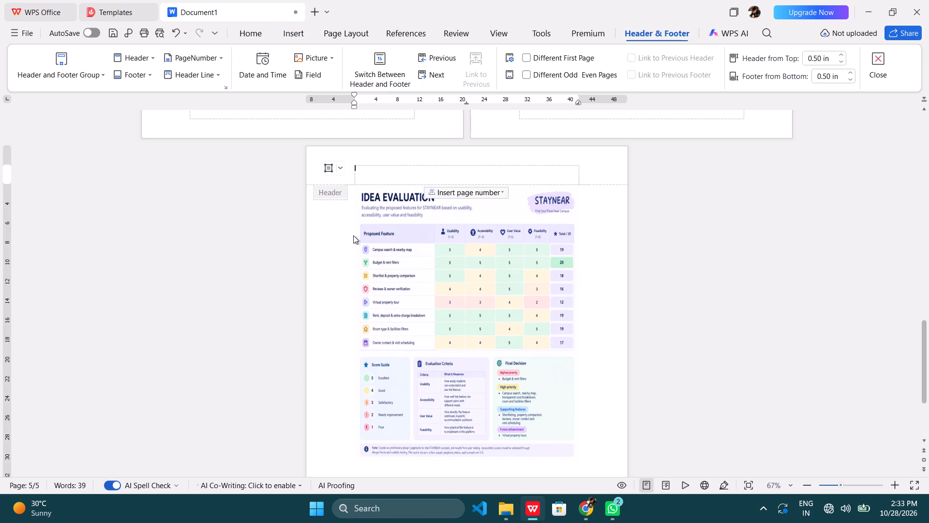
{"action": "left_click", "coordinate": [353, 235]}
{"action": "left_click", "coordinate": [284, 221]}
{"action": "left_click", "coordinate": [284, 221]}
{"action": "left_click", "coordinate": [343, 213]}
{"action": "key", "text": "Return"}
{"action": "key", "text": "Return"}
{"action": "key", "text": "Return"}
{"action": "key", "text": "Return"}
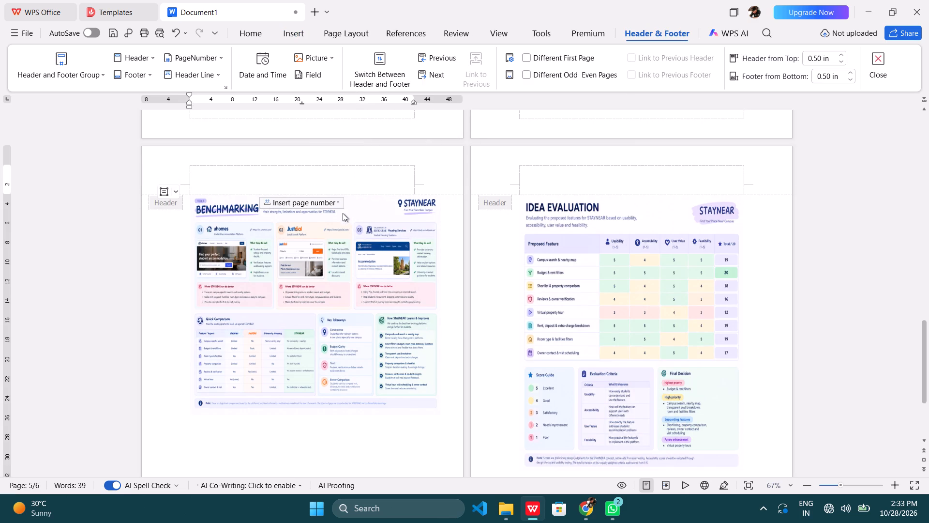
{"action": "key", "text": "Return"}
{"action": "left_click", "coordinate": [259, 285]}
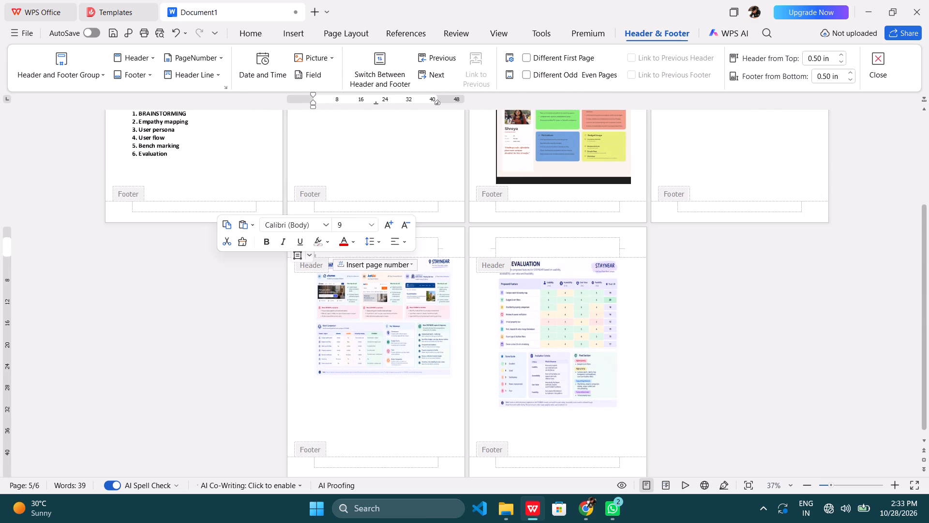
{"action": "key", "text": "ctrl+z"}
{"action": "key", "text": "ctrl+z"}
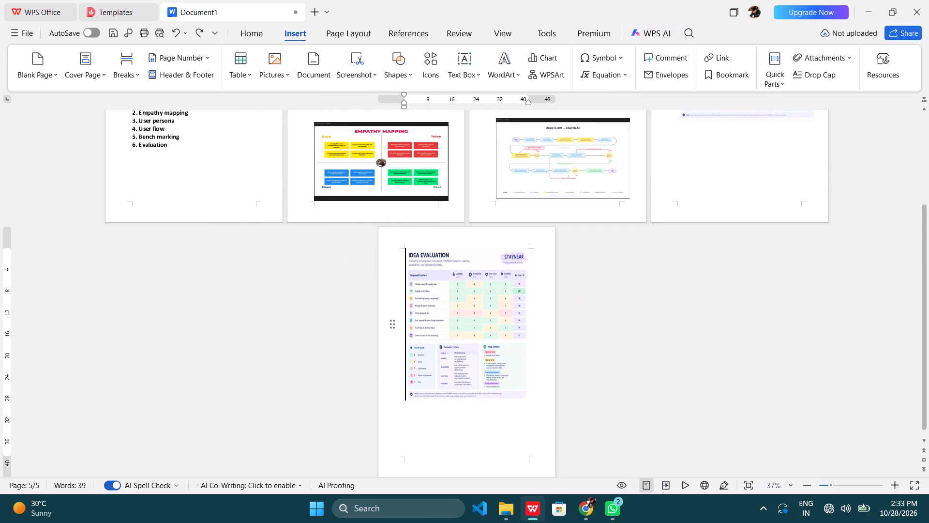
Add blank lines after the user flow picture and enter the heading BENCHMARKING above the benchmarking picture on page 4.
{"action": "scroll", "coordinate": [473, 208], "scroll_direction": "up", "scroll_amount": 1}
{"action": "scroll", "coordinate": [740, 226], "scroll_direction": "up", "scroll_amount": 1}
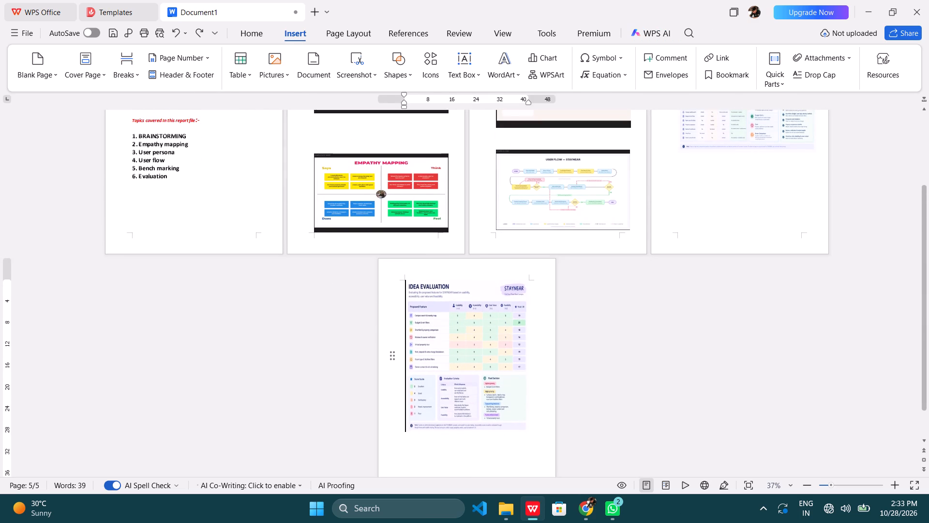
{"action": "scroll", "coordinate": [740, 226], "scroll_direction": "up", "scroll_amount": 1}
{"action": "left_click", "coordinate": [632, 296]}
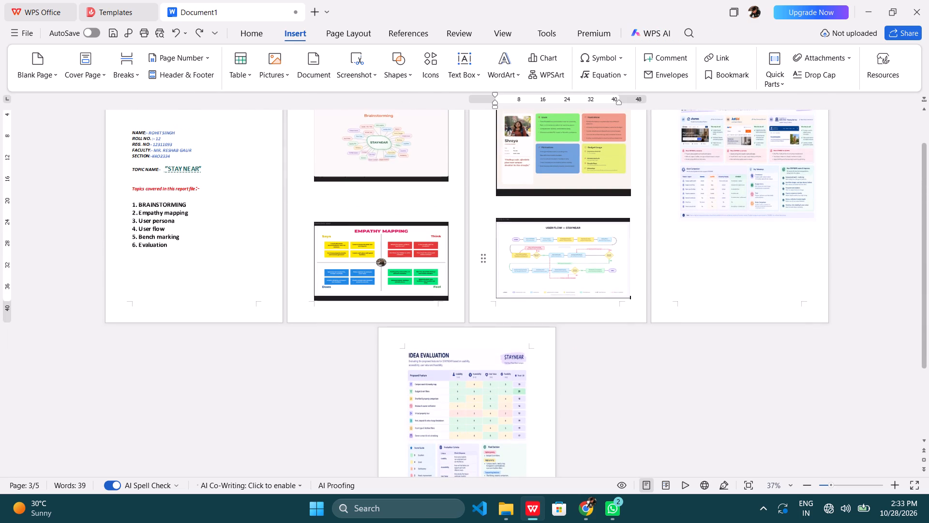
{"action": "key", "text": "Return"}
{"action": "key", "text": "Return"}
{"action": "key", "text": "Return"}
{"action": "key", "text": "Return"}
{"action": "key", "text": "Return"}
{"action": "key", "text": "Return"}
{"action": "key", "text": "Return"}
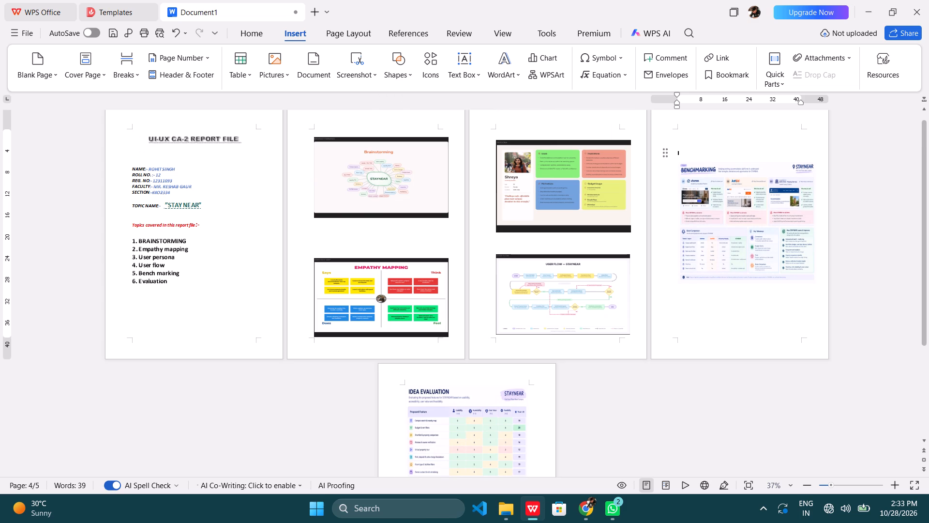
{"action": "type", "text": "BENCHMARKING"}
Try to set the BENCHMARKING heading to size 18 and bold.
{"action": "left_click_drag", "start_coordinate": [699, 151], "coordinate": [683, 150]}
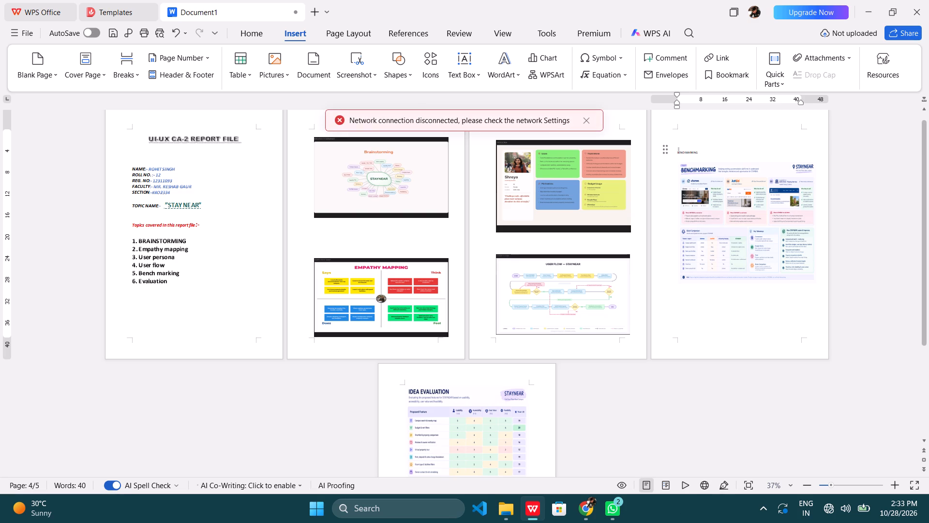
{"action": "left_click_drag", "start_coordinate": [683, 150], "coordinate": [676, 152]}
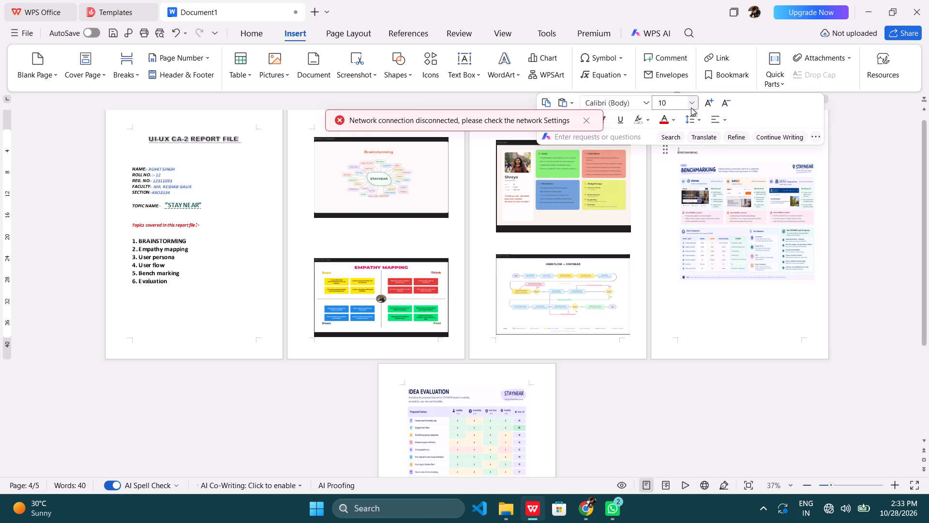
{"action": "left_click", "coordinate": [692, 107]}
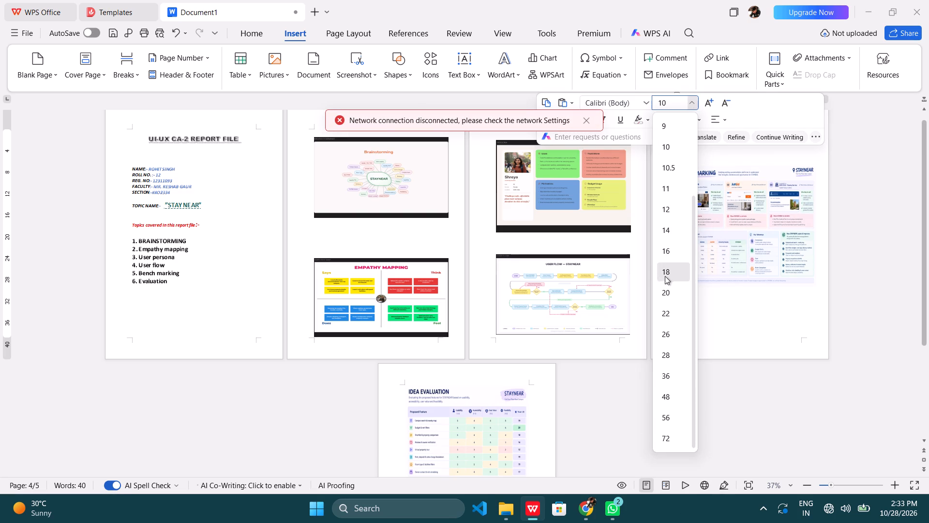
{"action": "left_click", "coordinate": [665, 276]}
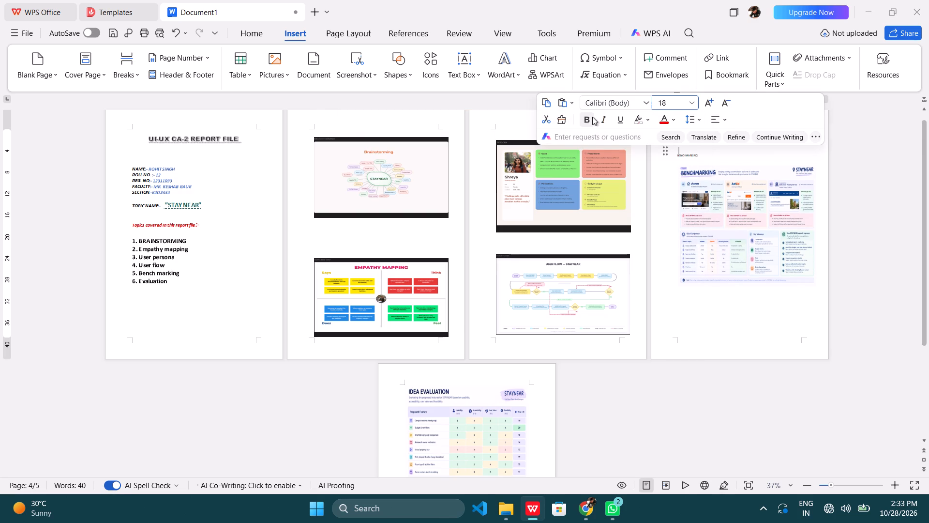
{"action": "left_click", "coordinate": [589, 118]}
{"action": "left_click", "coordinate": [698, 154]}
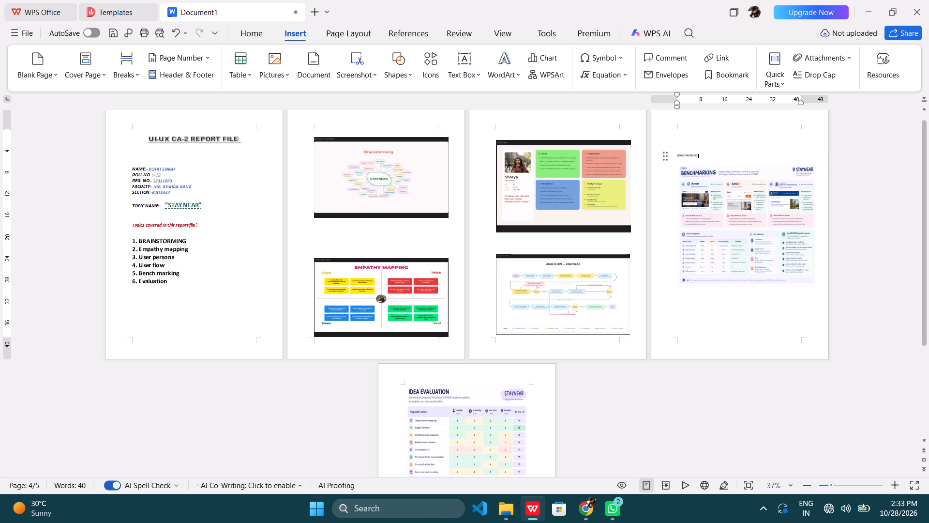
Format the BENCHMARKING heading on page 4 as size 18, bold, italic and underlined, with the automatic font colour.
{"action": "left_click_drag", "start_coordinate": [700, 157], "coordinate": [675, 156]}
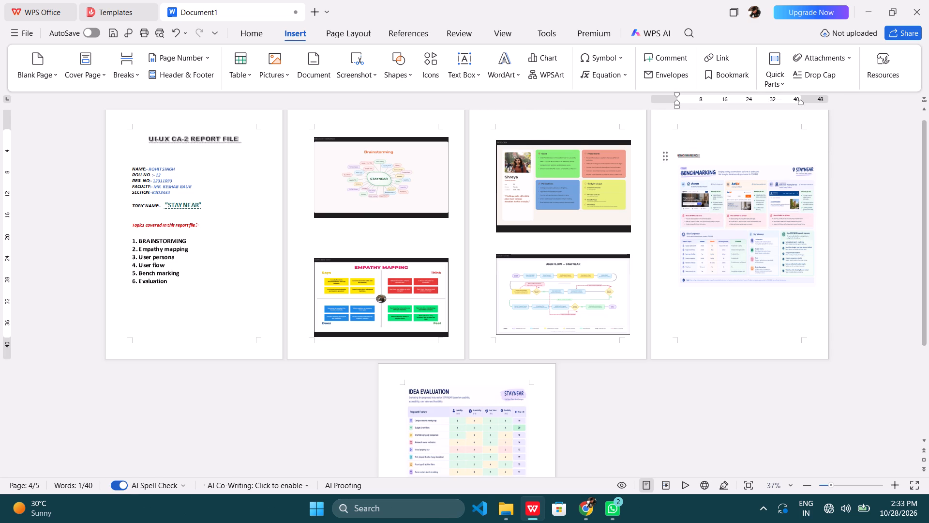
{"action": "left_click", "coordinate": [689, 108]}
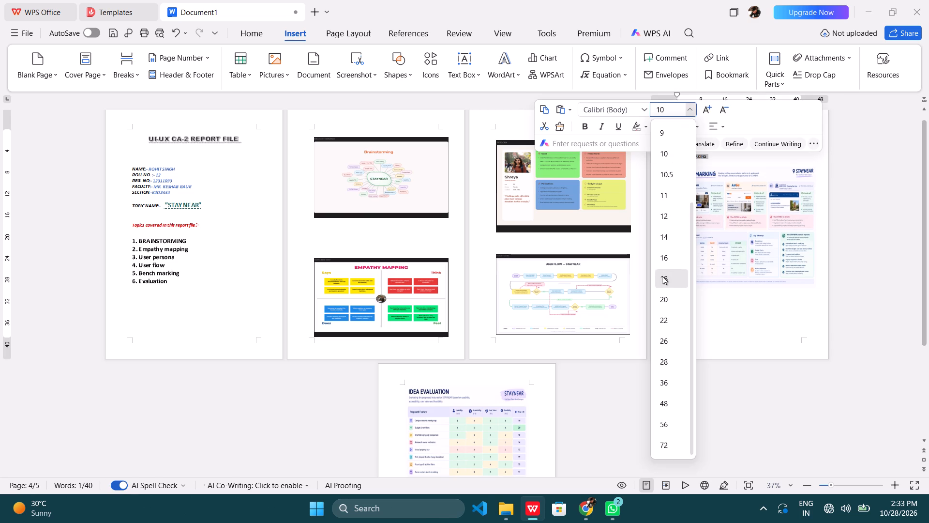
{"action": "left_click", "coordinate": [662, 276]}
{"action": "left_click", "coordinate": [585, 126]}
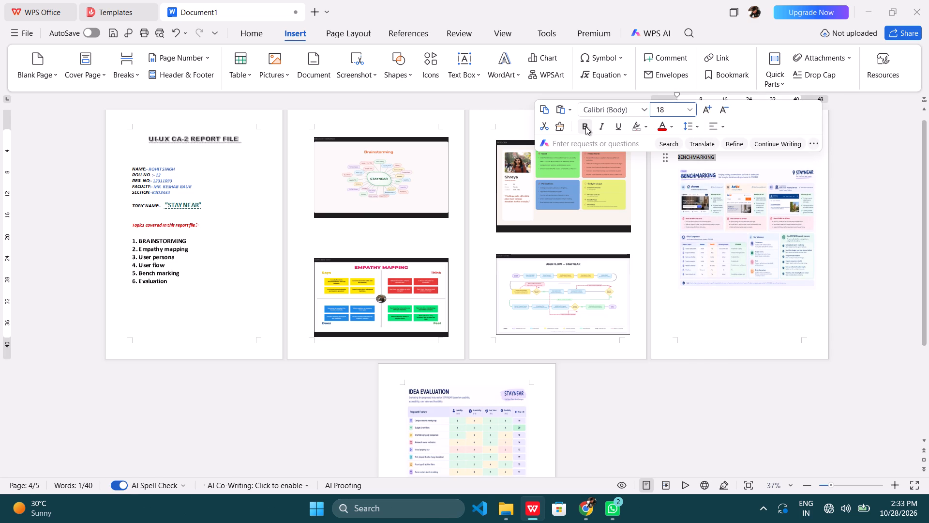
{"action": "left_click", "coordinate": [585, 126]}
{"action": "left_click", "coordinate": [585, 126]}
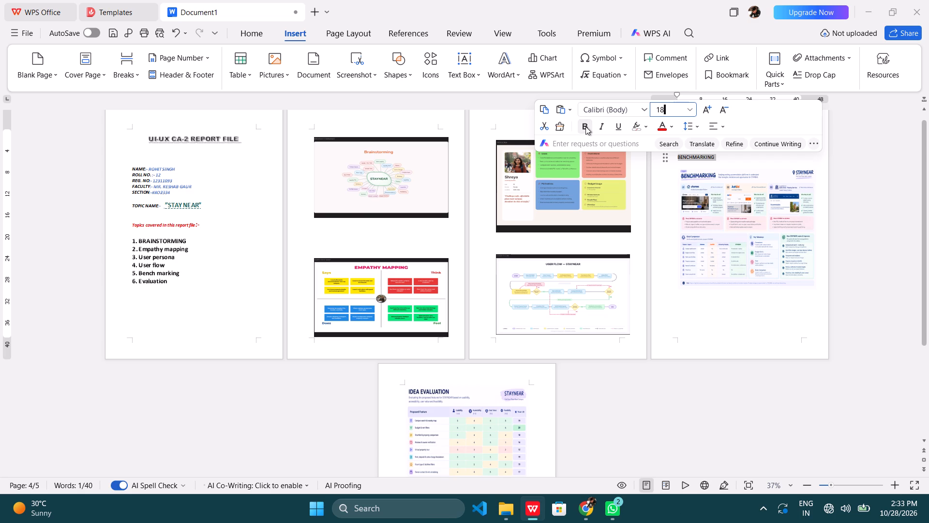
{"action": "left_click", "coordinate": [585, 126]}
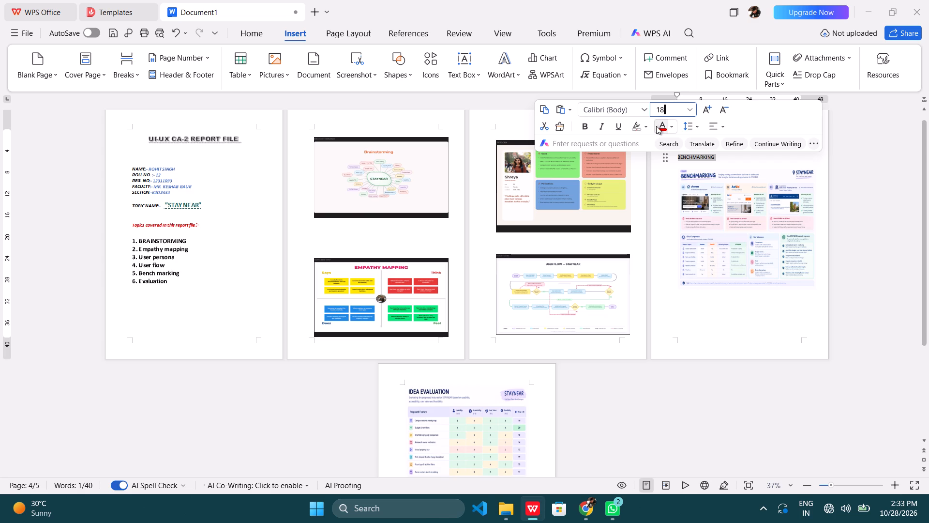
{"action": "left_click", "coordinate": [659, 125]}
{"action": "left_click", "coordinate": [677, 125]}
{"action": "left_click", "coordinate": [621, 126]}
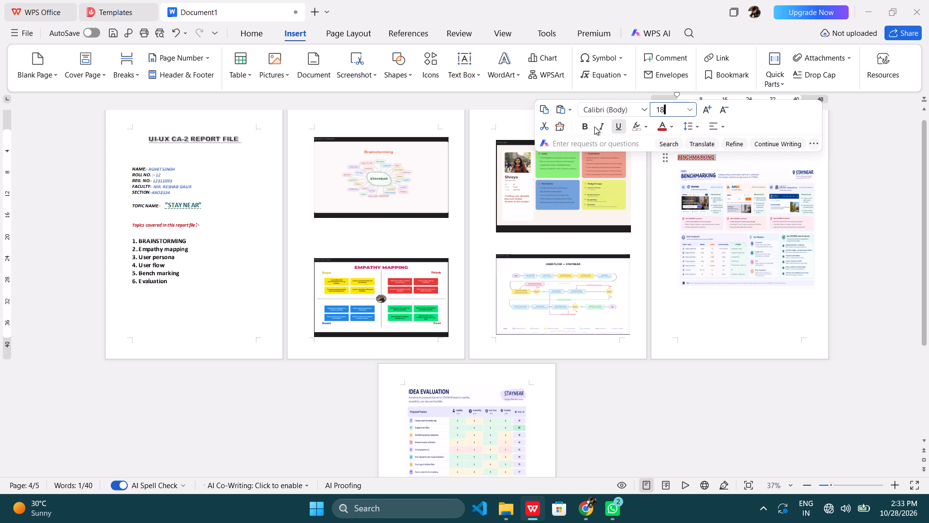
{"action": "left_click", "coordinate": [594, 126]}
{"action": "left_click", "coordinate": [599, 127]}
{"action": "left_click", "coordinate": [585, 125]}
{"action": "left_click", "coordinate": [661, 126]}
{"action": "left_click", "coordinate": [670, 127]}
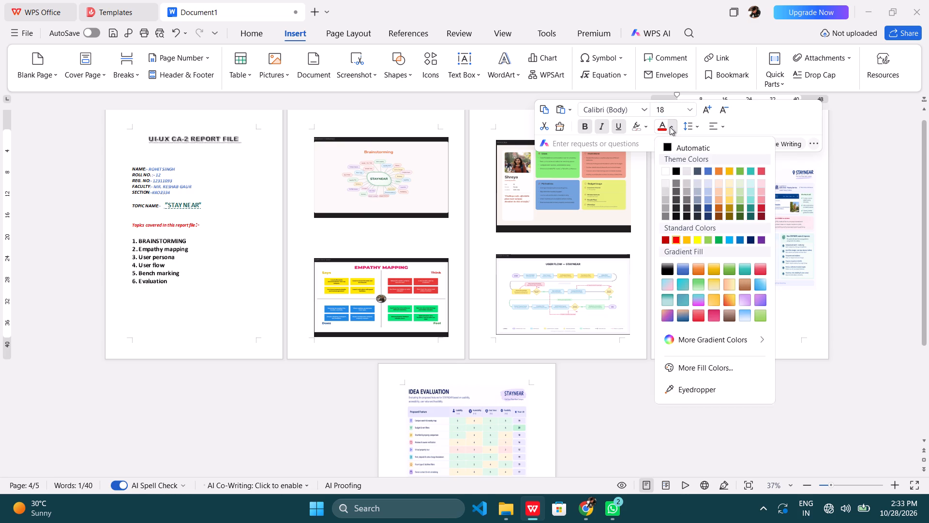
{"action": "left_click", "coordinate": [669, 149]}
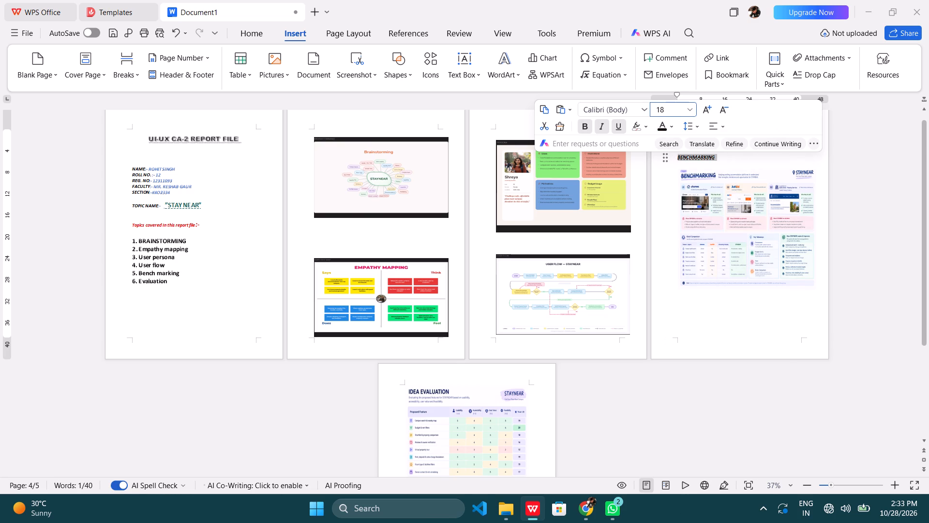
{"action": "left_click", "coordinate": [683, 301]}
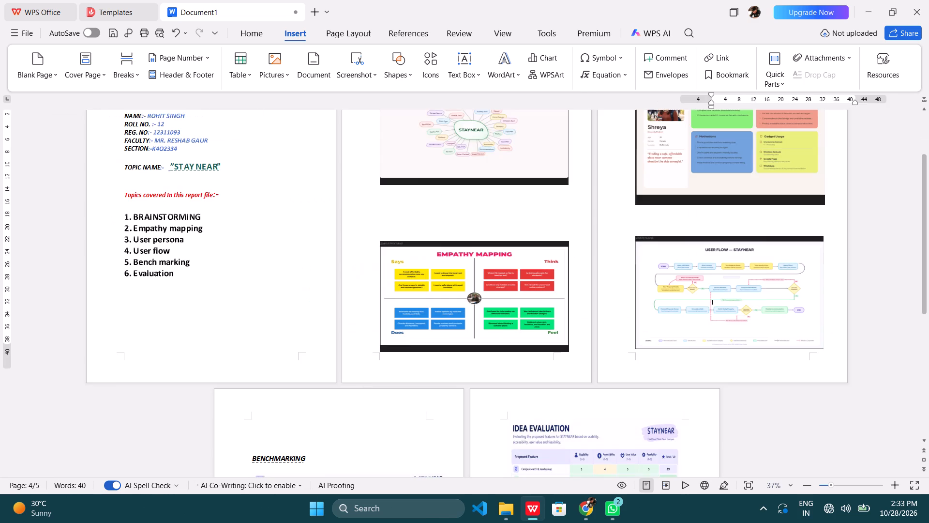
Enter the heading BRAINSTORMING:- on the blank line above the brainstorming picture on page 2.
{"action": "scroll", "coordinate": [683, 301], "scroll_direction": "up", "scroll_amount": 6}
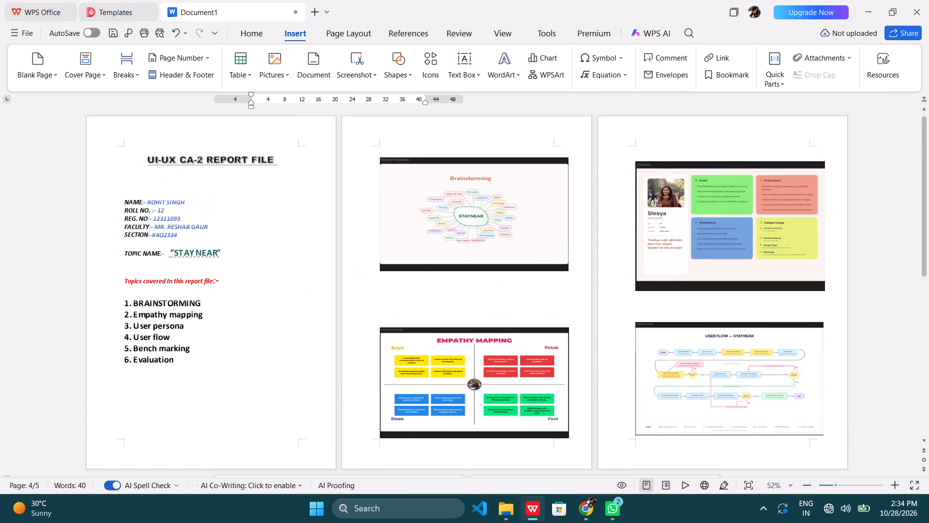
{"action": "scroll", "coordinate": [683, 301], "scroll_direction": "up", "scroll_amount": 1}
{"action": "left_click", "coordinate": [388, 152]}
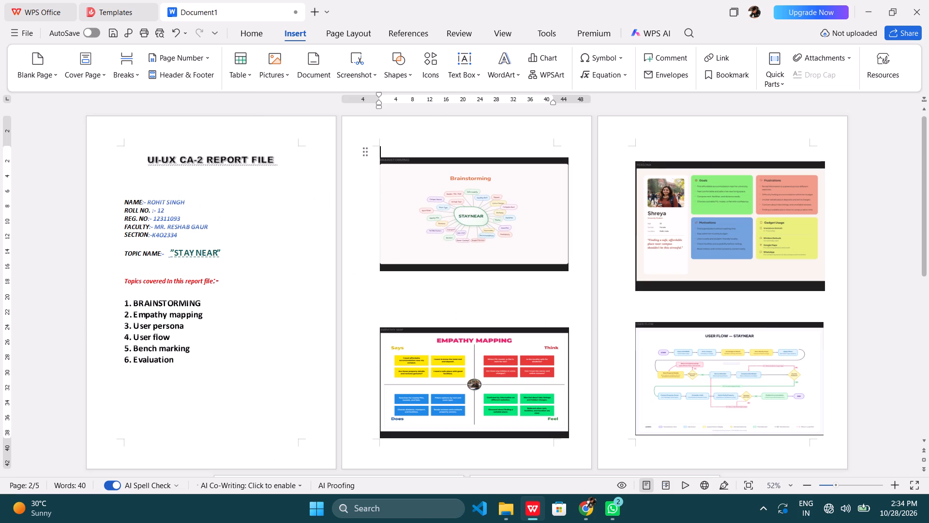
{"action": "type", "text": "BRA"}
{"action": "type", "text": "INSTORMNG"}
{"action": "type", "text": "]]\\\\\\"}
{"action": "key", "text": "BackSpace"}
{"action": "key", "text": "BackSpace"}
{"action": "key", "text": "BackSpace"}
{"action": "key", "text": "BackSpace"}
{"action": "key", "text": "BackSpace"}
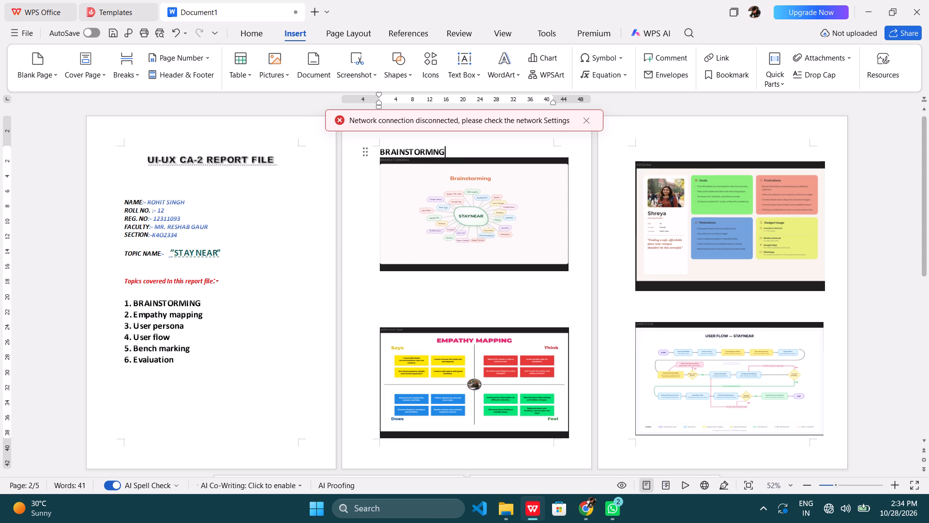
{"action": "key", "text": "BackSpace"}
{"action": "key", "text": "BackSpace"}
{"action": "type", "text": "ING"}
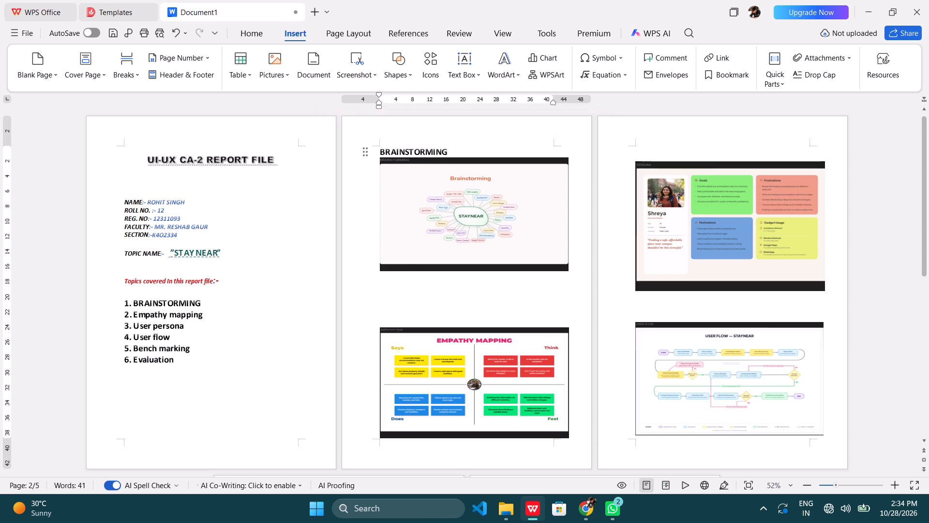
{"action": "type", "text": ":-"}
Enter the heading Empathy mapping:- on the blank line above the empathy mapping picture on page 2.
{"action": "left_click", "coordinate": [404, 316]}
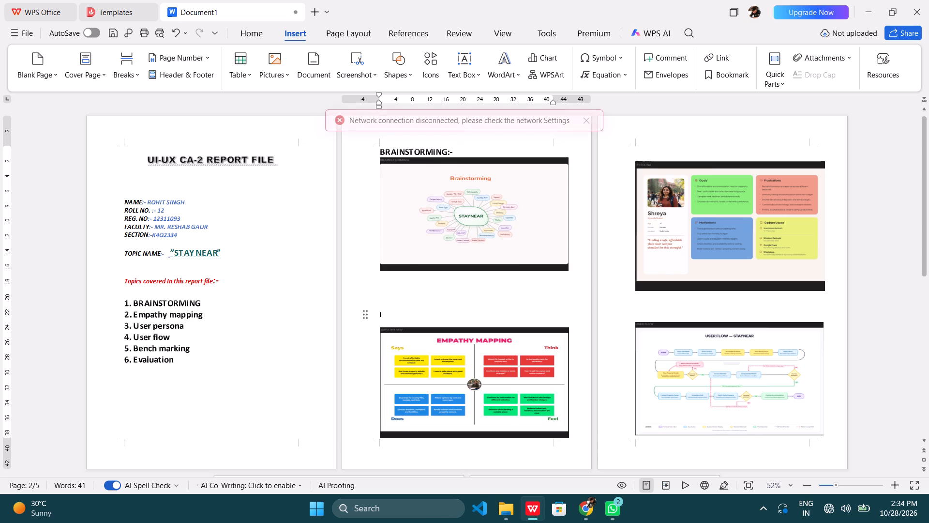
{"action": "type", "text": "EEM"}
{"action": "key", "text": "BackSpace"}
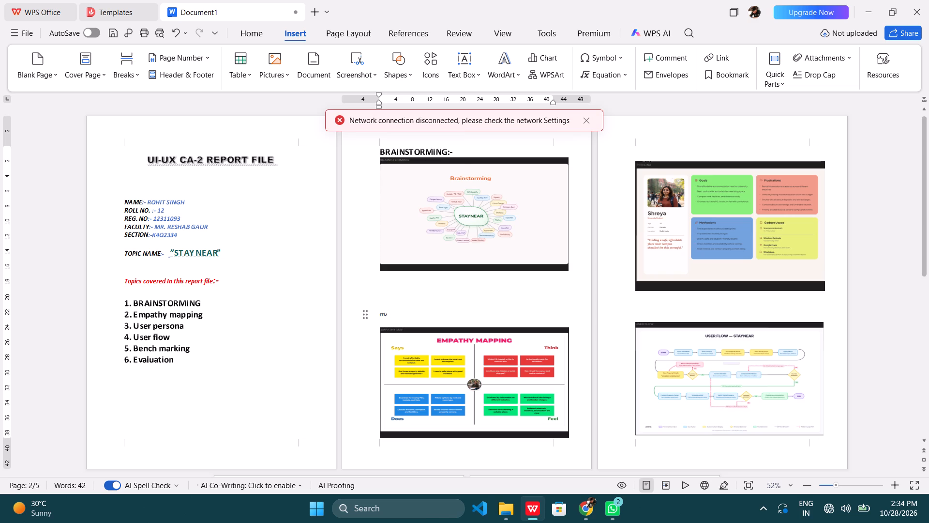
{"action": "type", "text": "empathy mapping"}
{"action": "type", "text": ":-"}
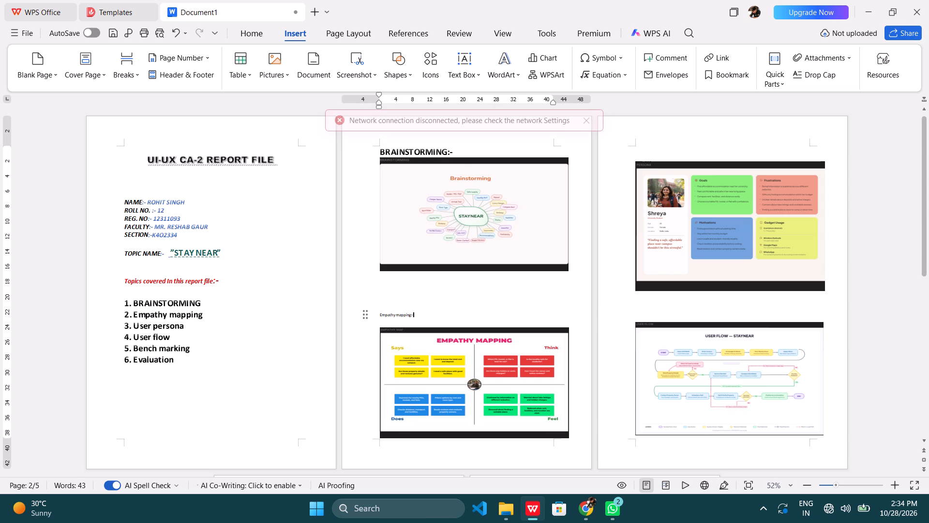
Set the Empathy mapping:- heading on page 2 to font size 22.
{"action": "left_click_drag", "start_coordinate": [455, 151], "coordinate": [380, 149]}
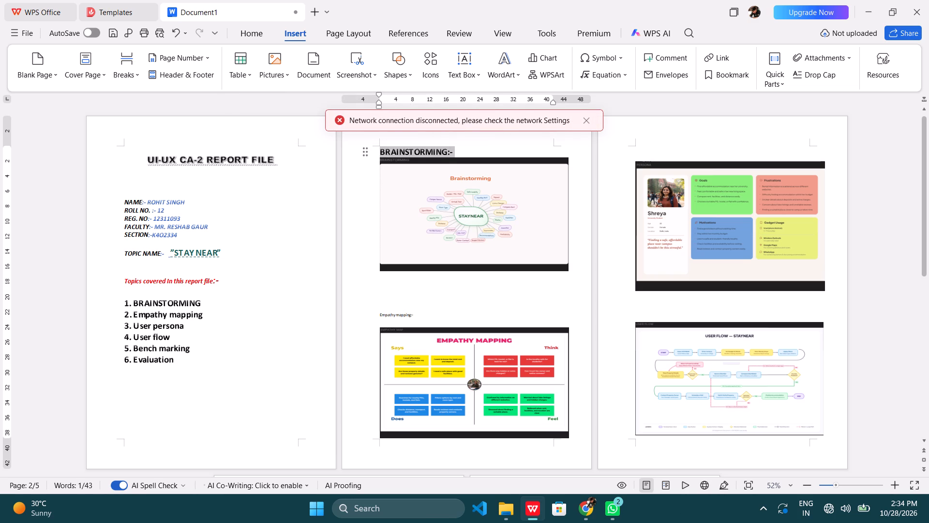
{"action": "left_click_drag", "start_coordinate": [416, 314], "coordinate": [378, 317]}
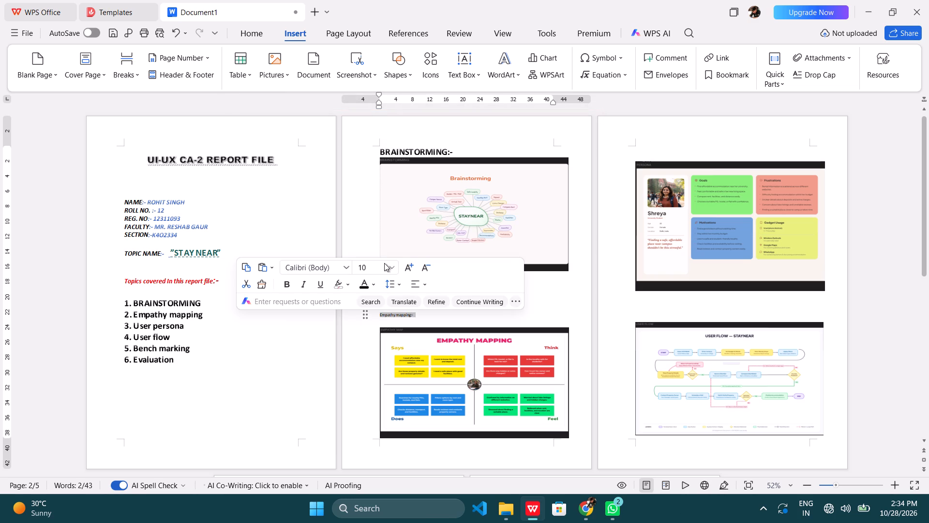
{"action": "left_click", "coordinate": [383, 263]}
{"action": "left_click", "coordinate": [389, 265]}
{"action": "left_click", "coordinate": [372, 205]}
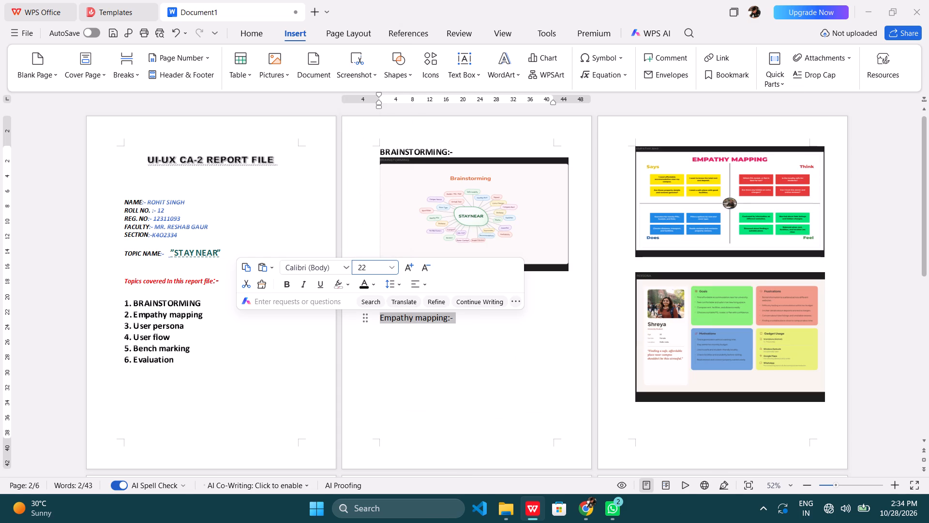
Delete surplus blank lines between the brainstorming picture and the "Empathy mapping:-" heading on page 2.
{"action": "left_click", "coordinate": [445, 371]}
{"action": "left_click", "coordinate": [400, 306]}
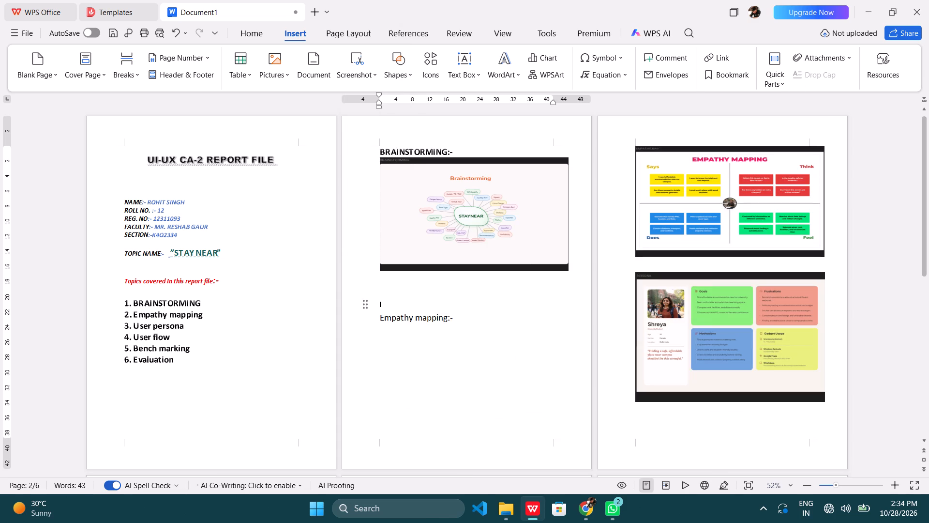
{"action": "left_click", "coordinate": [390, 311]}
{"action": "key", "text": "BackSpace"}
{"action": "key", "text": "BackSpace"}
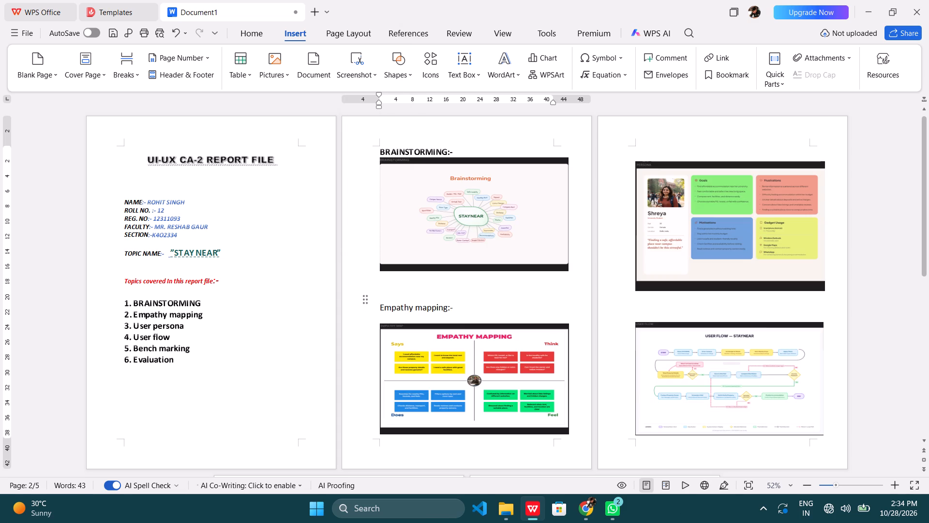
Make the "Empathy mapping:-" heading on page 2 bold.
{"action": "left_click_drag", "start_coordinate": [454, 309], "coordinate": [380, 308]}
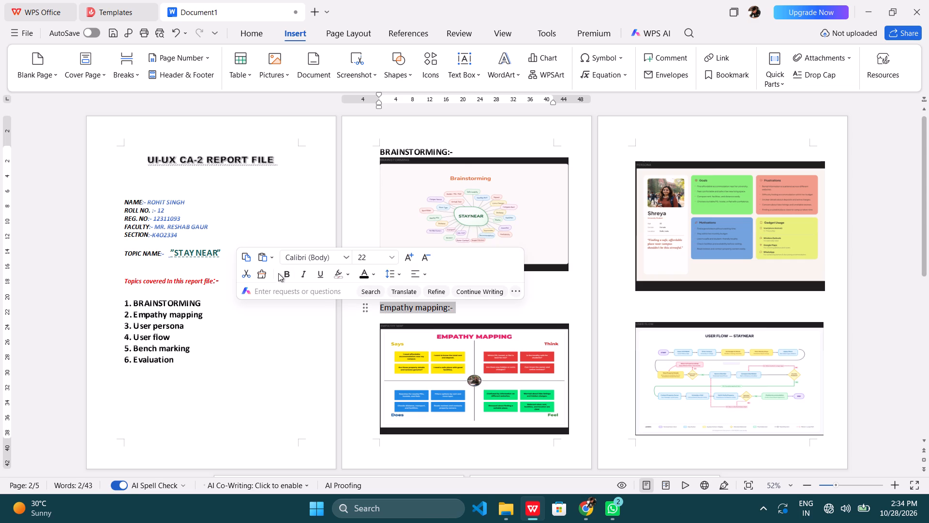
{"action": "left_click", "coordinate": [288, 275]}
{"action": "left_click", "coordinate": [471, 324]}
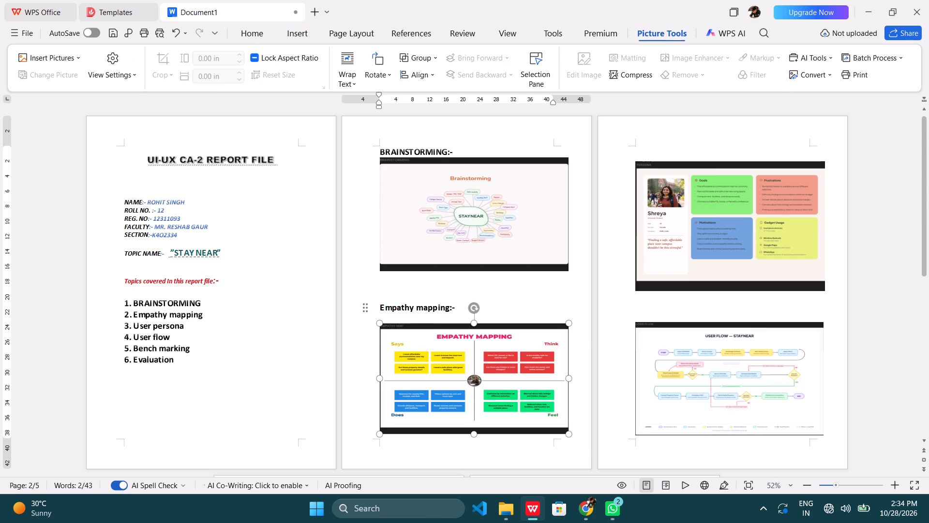
Insert a blank line above the "BRAINSTORMING:-" heading on page 2.
{"action": "left_click", "coordinate": [408, 139]}
{"action": "left_click", "coordinate": [379, 150]}
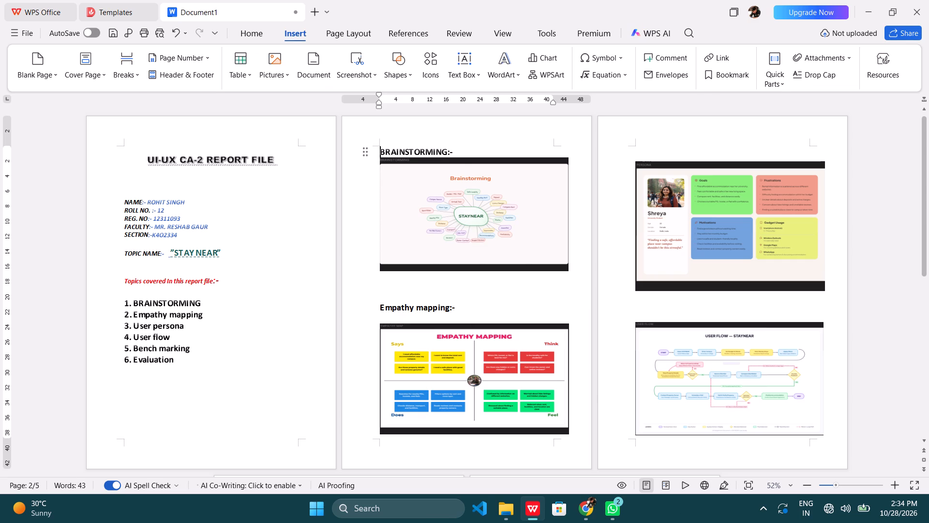
{"action": "key", "text": "Return"}
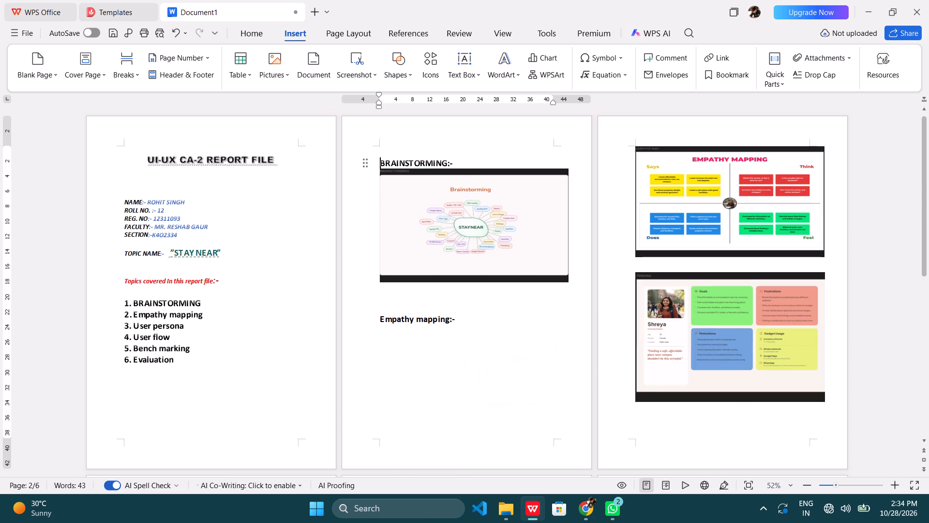
Delete more blank lines above the "Empathy mapping:-" heading to bring the empathy mapping picture back onto page 2.
{"action": "left_click", "coordinate": [384, 312]}
{"action": "key", "text": "BackSpace"}
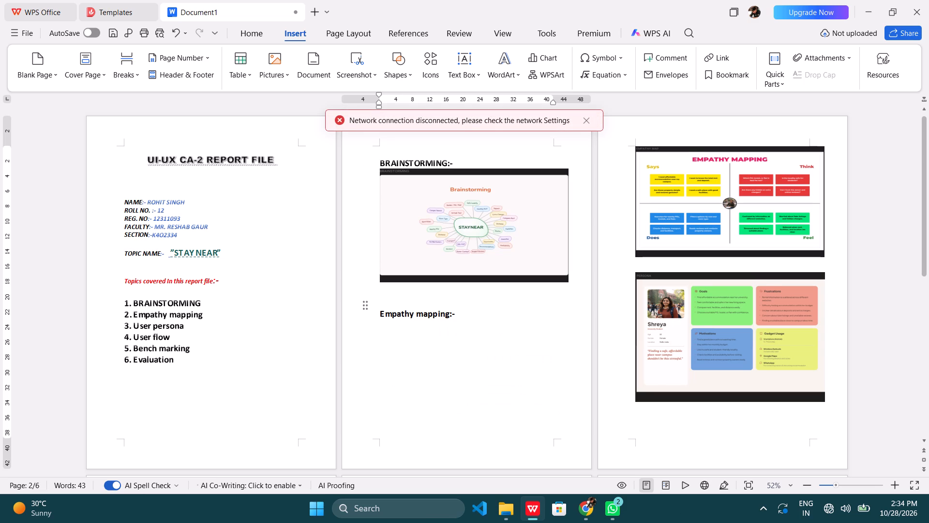
{"action": "key", "text": "BackSpace"}
{"action": "key", "text": "BackSpace"}
{"action": "key", "text": "BackSpace"}
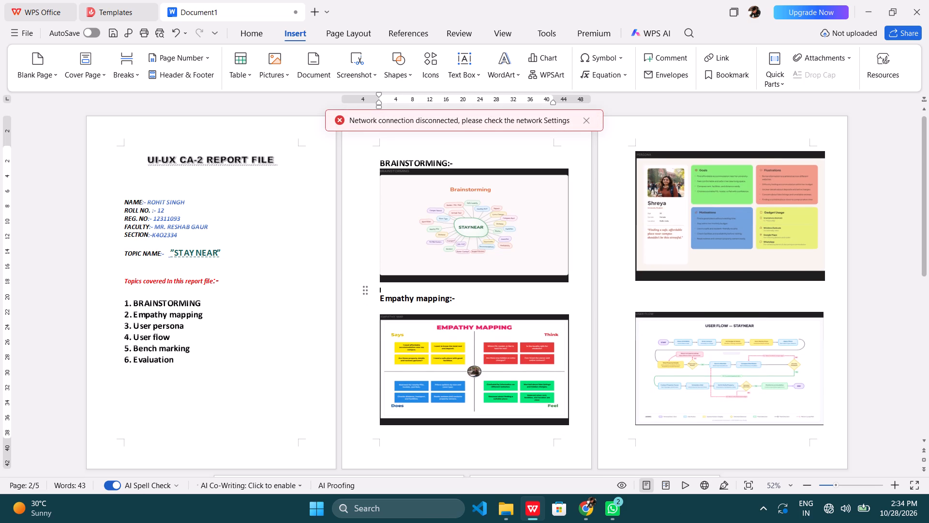
Delete the blank line between the "Empathy mapping:-" heading and its picture on page 2.
{"action": "left_click", "coordinate": [384, 308]}
{"action": "key", "text": "BackSpace"}
{"action": "scroll", "coordinate": [400, 270], "scroll_direction": "up", "scroll_amount": 1}
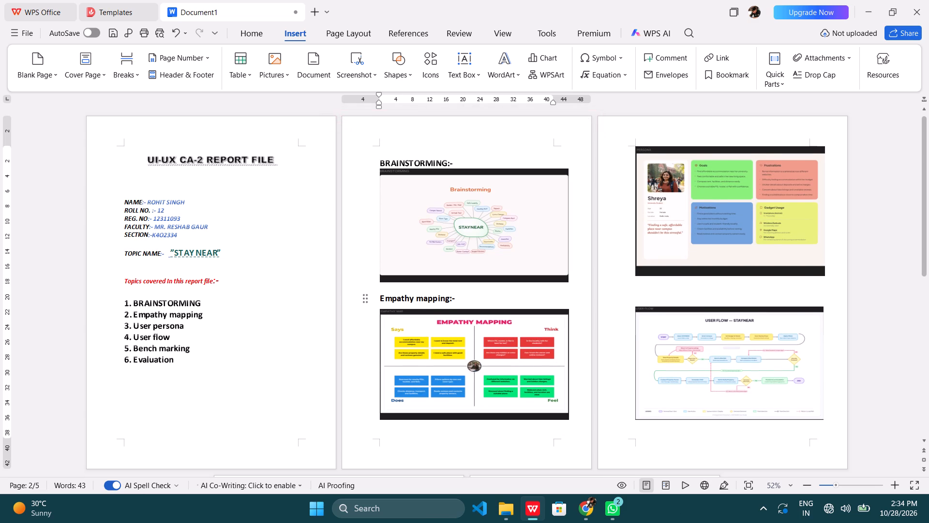
{"action": "scroll", "coordinate": [400, 270], "scroll_direction": "up", "scroll_amount": 1}
{"action": "left_click", "coordinate": [458, 160]}
Delete two blank lines between the user persona and user flow pictures on page 3.
{"action": "left_click", "coordinate": [656, 298]}
{"action": "left_click", "coordinate": [644, 301]}
{"action": "key", "text": "BackSpace"}
{"action": "key", "text": "BackSpace"}
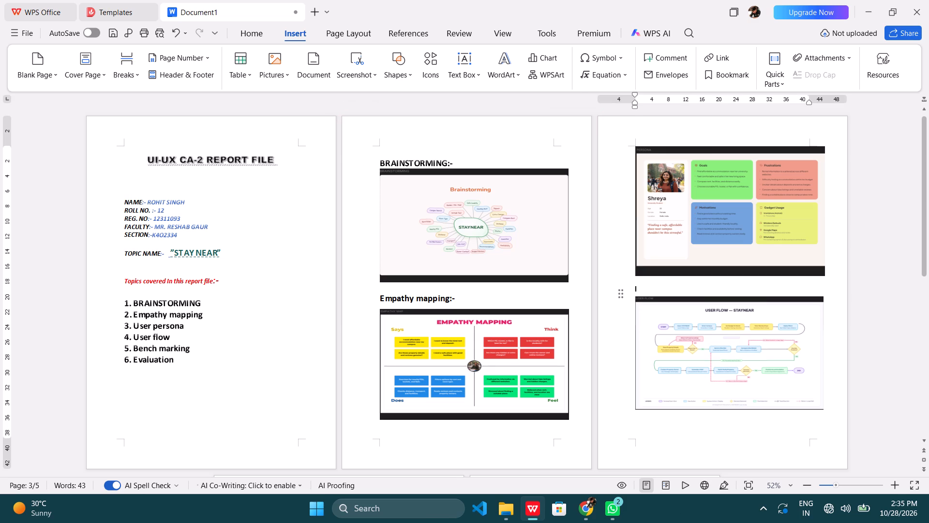
Add blank lines after the empathy mapping picture and enter the heading "USER PERSONA:-" at the top of page 3.
{"action": "left_click", "coordinate": [646, 138]}
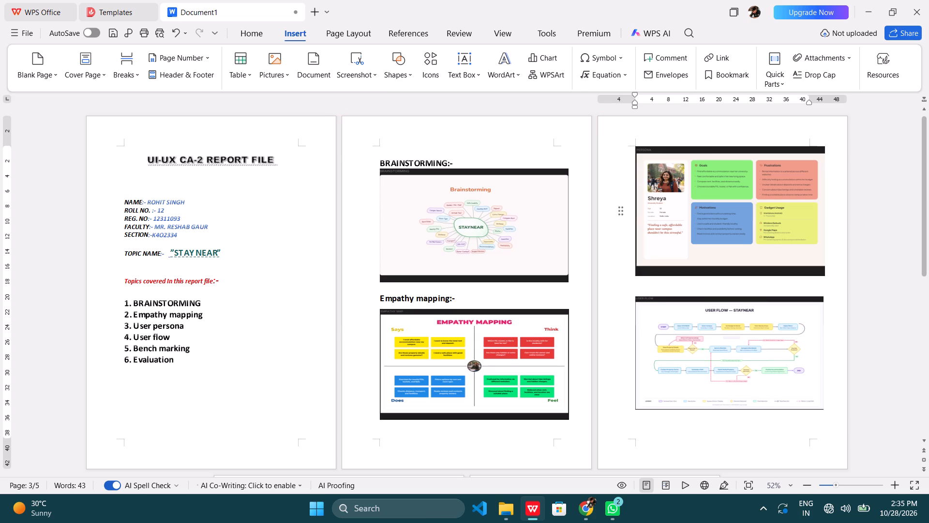
{"action": "left_click", "coordinate": [646, 138]}
{"action": "left_click", "coordinate": [646, 138]}
{"action": "left_click", "coordinate": [569, 417]}
{"action": "key", "text": "Return"}
{"action": "key", "text": "Return"}
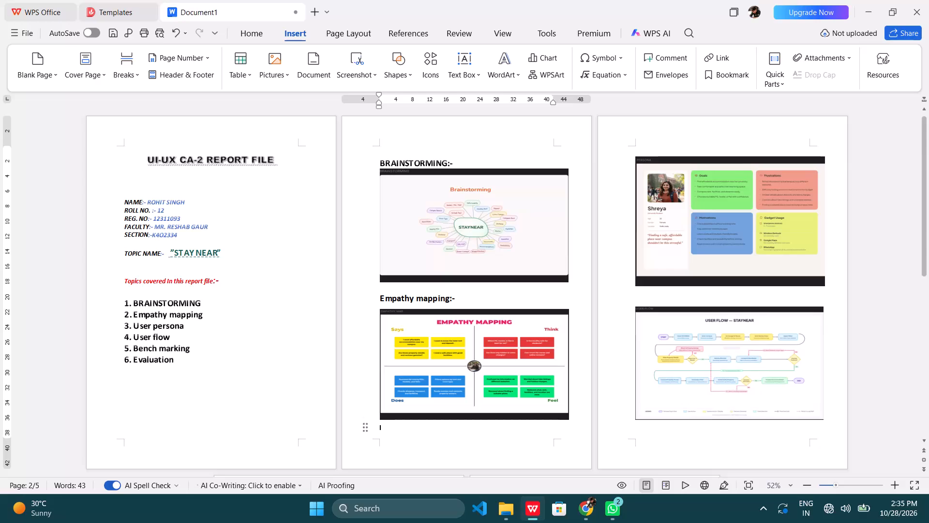
{"action": "key", "text": "Return"}
{"action": "key", "text": "Return"}
{"action": "key", "text": "Return"}
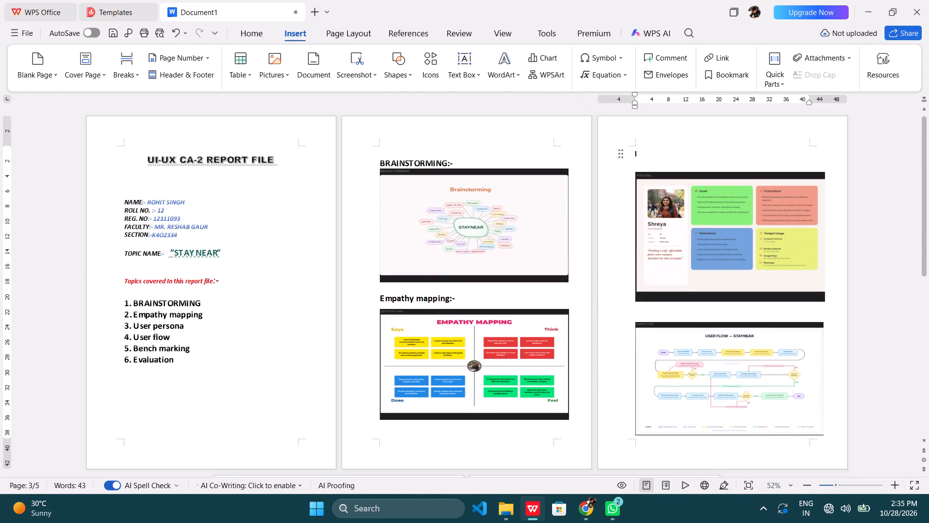
{"action": "type", "text": "USER PERSONA"}
{"action": "type", "text": ":-"}
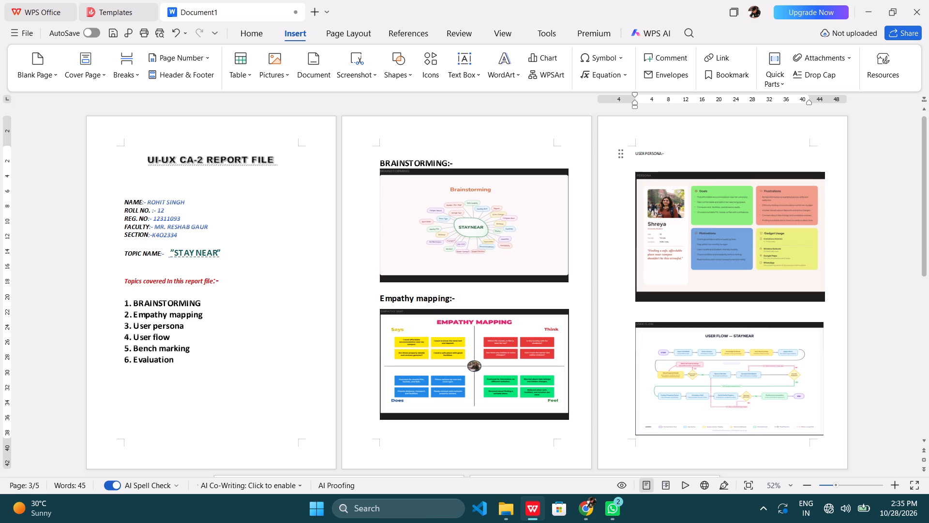
Format the "USER PERSONA:-" heading on page 3 as bold, size 22.
{"action": "left_click_drag", "start_coordinate": [666, 157], "coordinate": [634, 155]}
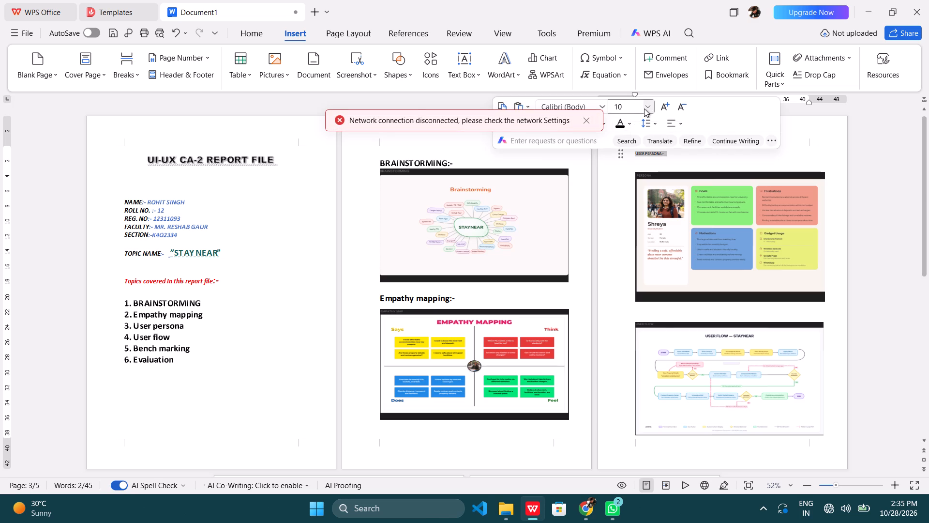
{"action": "left_click", "coordinate": [645, 109]}
{"action": "left_click", "coordinate": [625, 316]}
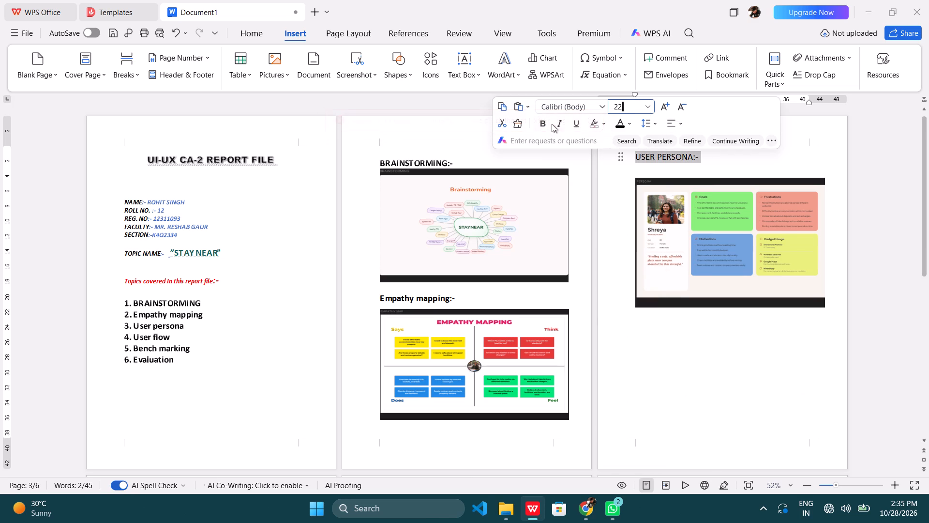
{"action": "left_click", "coordinate": [543, 123]}
Delete the blank lines between the "USER PERSONA:-" heading and its picture to bring the user flow picture back onto page 3.
{"action": "left_click", "coordinate": [666, 177]}
{"action": "double_click", "coordinate": [651, 169]}
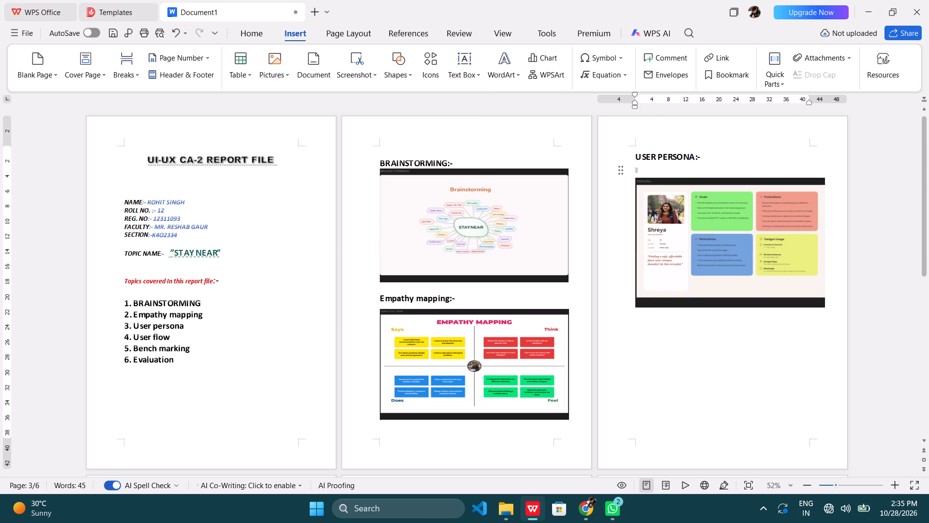
{"action": "key", "text": "BackSpace"}
{"action": "key", "text": "BackSpace"}
{"action": "key", "text": "BackSpace"}
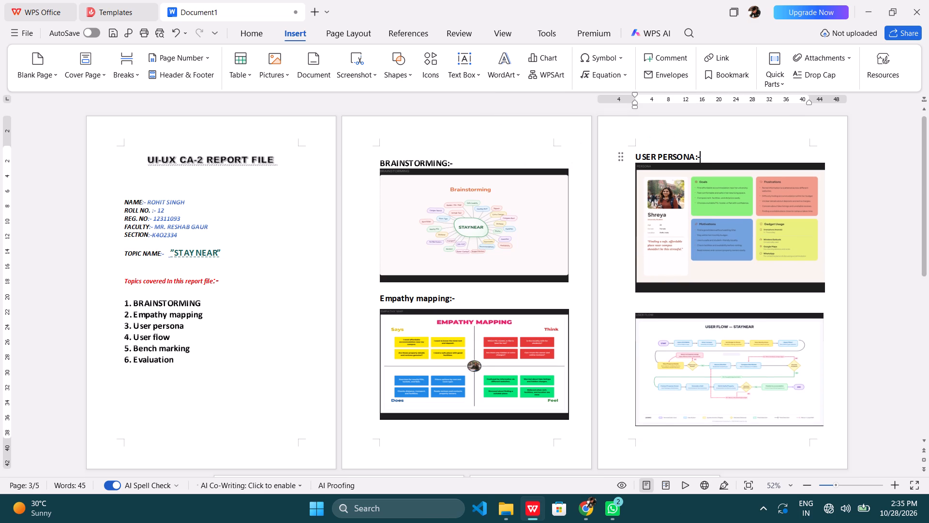
Enter the heading "USER FLOW:-" on the blank line above the user flow picture on page 3.
{"action": "left_click", "coordinate": [647, 304]}
{"action": "type", "text": "USER FLOW:-"}
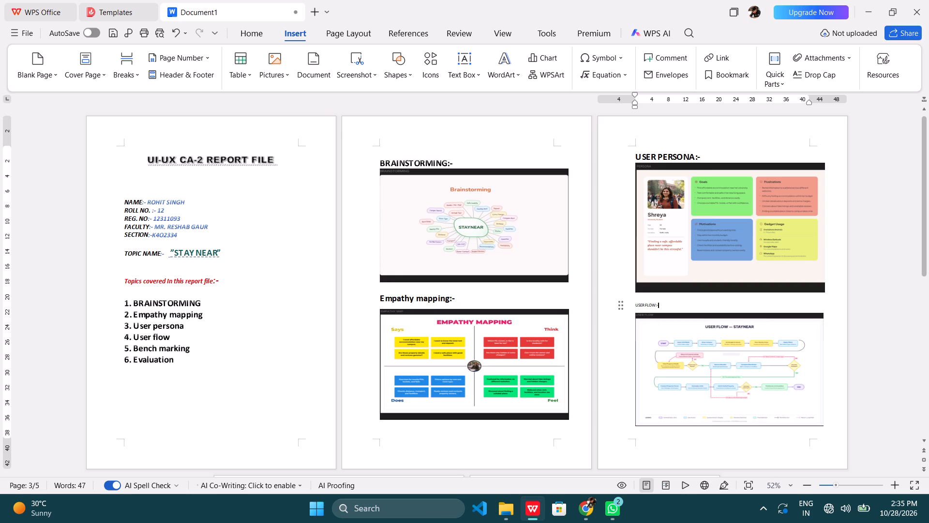
Format the "USER FLOW:-" heading on page 3 as bold, size 22.
{"action": "left_click_drag", "start_coordinate": [659, 302], "coordinate": [635, 304]}
{"action": "left_click", "coordinate": [671, 308]}
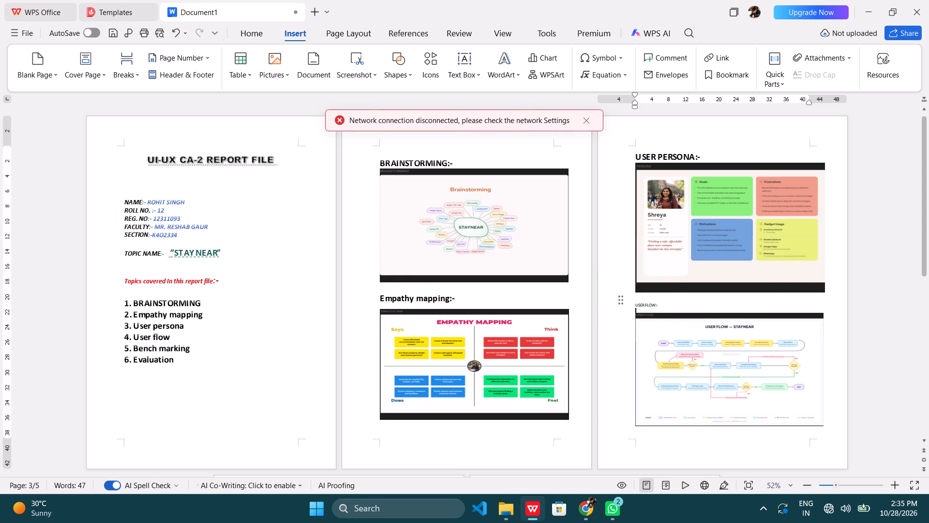
{"action": "left_click", "coordinate": [657, 305]}
{"action": "left_click_drag", "start_coordinate": [658, 305], "coordinate": [638, 307]}
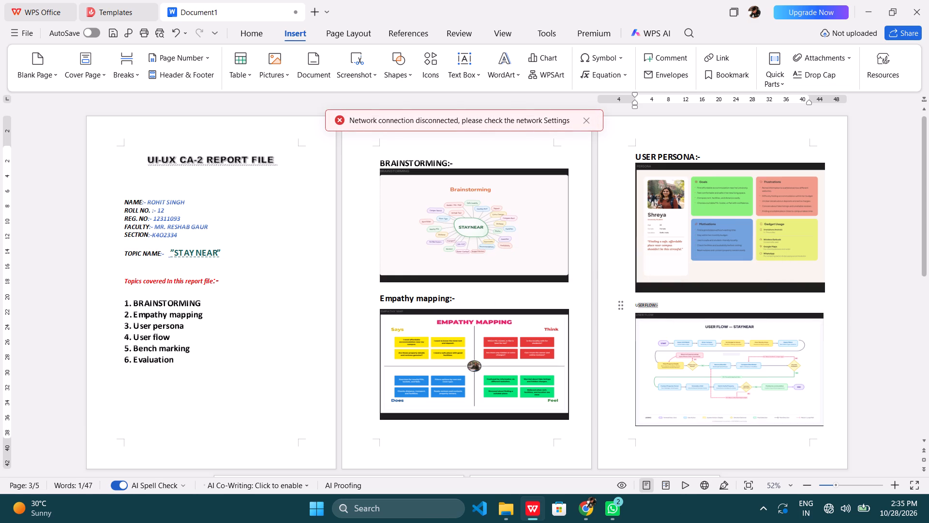
{"action": "left_click_drag", "start_coordinate": [638, 307], "coordinate": [634, 306]}
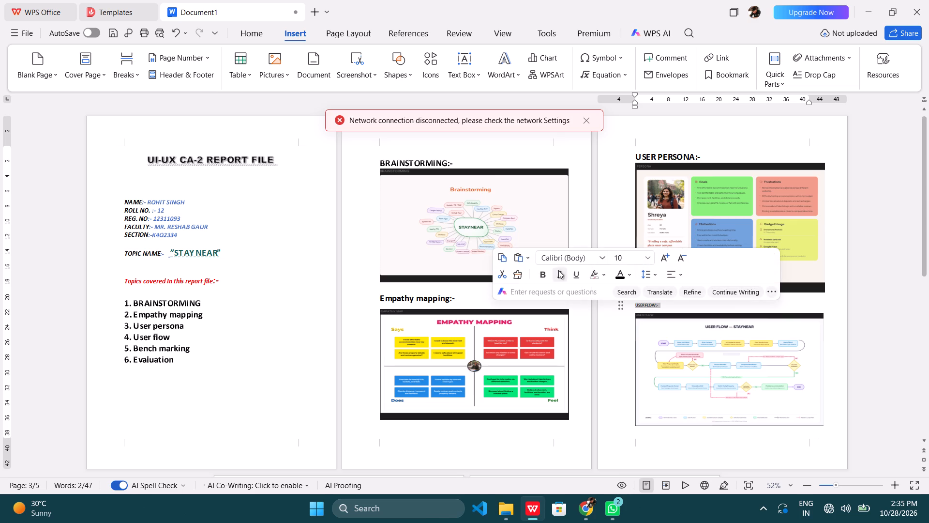
{"action": "left_click", "coordinate": [544, 272]}
{"action": "key", "text": "BackSpace"}
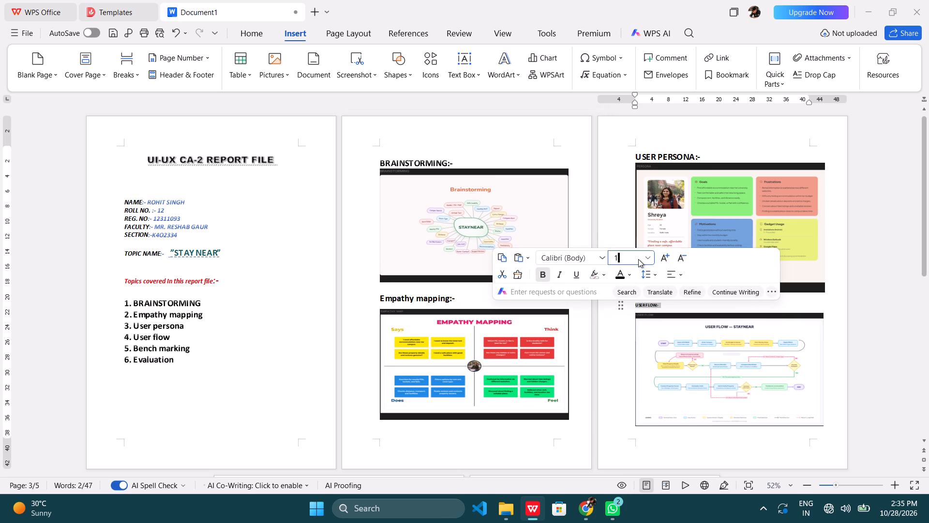
{"action": "key", "text": "BackSpace"}
{"action": "type", "text": "22"}
{"action": "key", "text": "Return"}
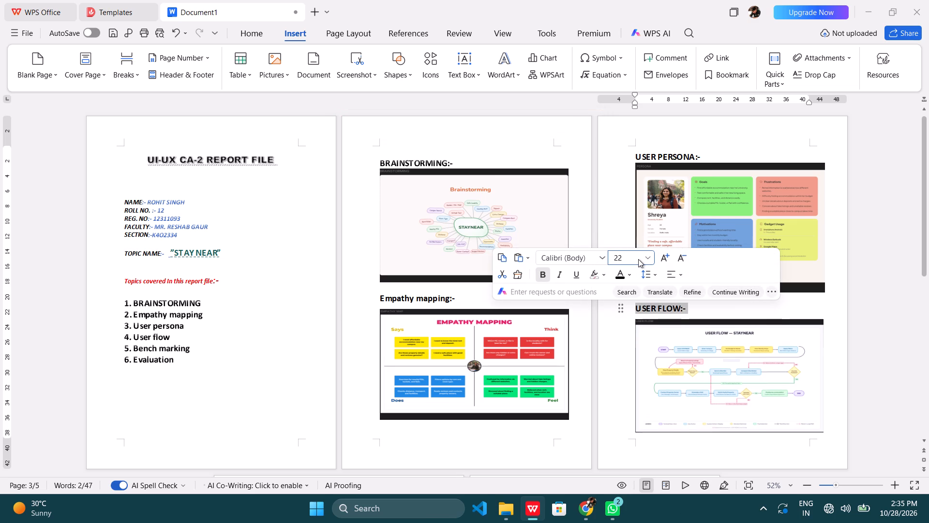
{"action": "left_click", "coordinate": [717, 310]}
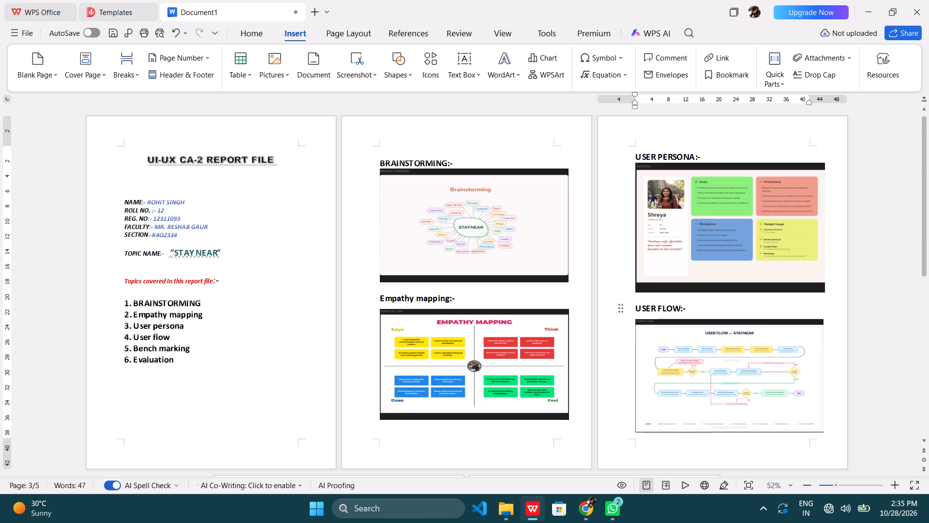
Insert one blank line above the "USER PERSONA:-" heading on page 3, keeping the user flow picture on that page.
{"action": "left_click", "coordinate": [646, 140]}
{"action": "key", "text": "Return"}
{"action": "key", "text": "Return"}
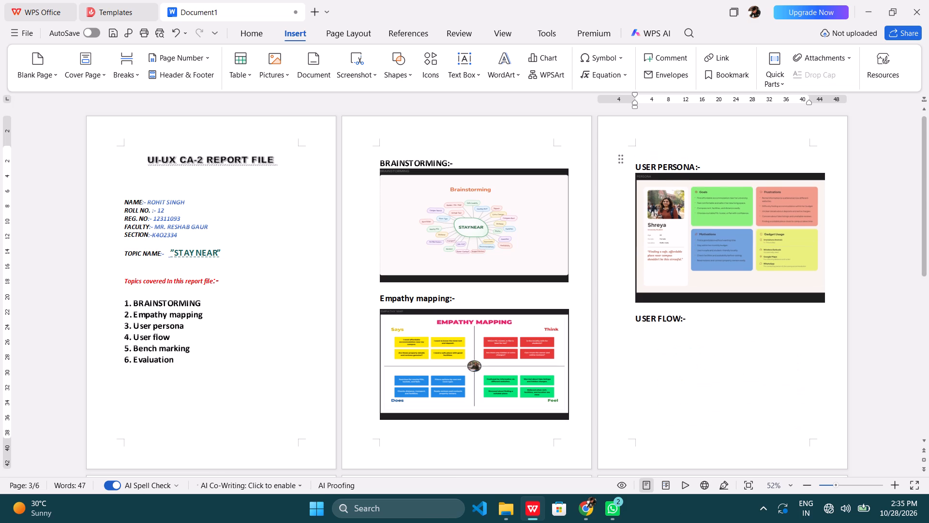
{"action": "key", "text": "BackSpace"}
Insert blank lines after the benchmarking picture on page 4 to push the idea evaluation picture down page 5.
{"action": "scroll", "coordinate": [646, 140], "scroll_direction": "down", "scroll_amount": 1}
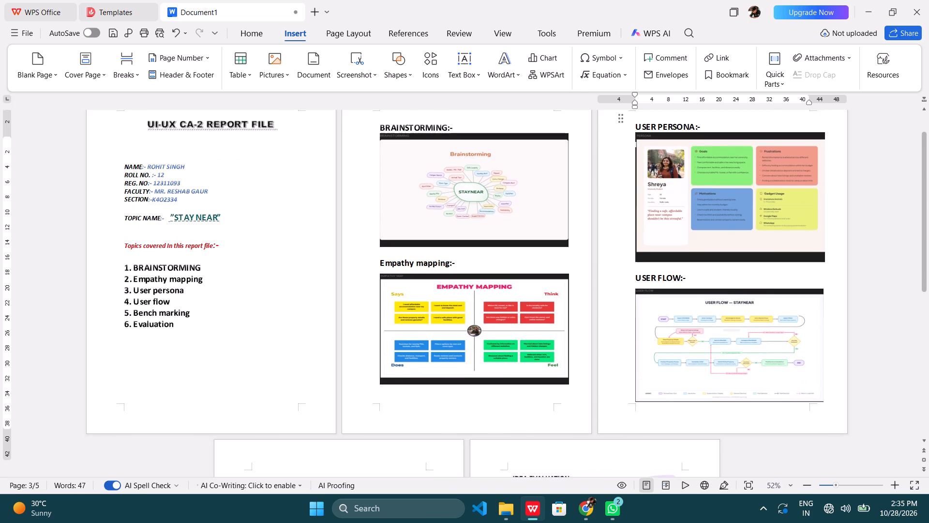
{"action": "scroll", "coordinate": [646, 140], "scroll_direction": "down", "scroll_amount": 6}
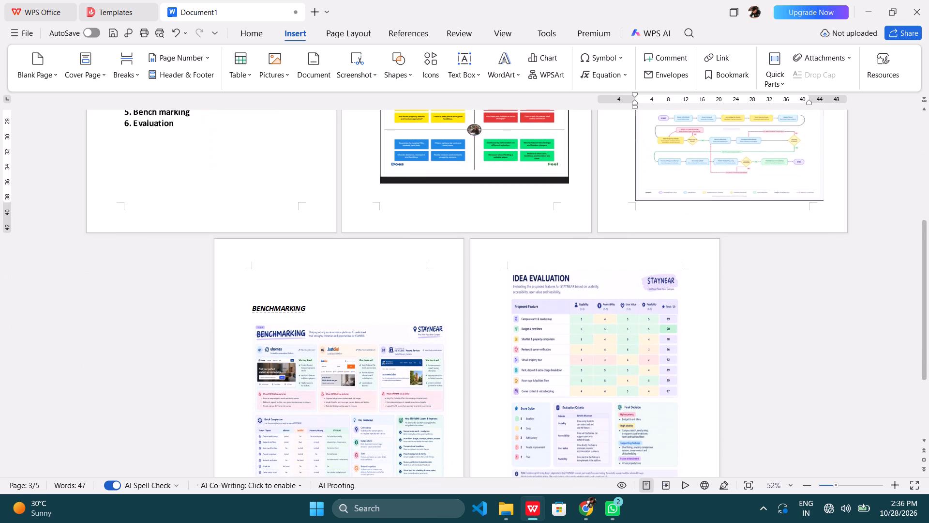
{"action": "left_click", "coordinate": [316, 306]}
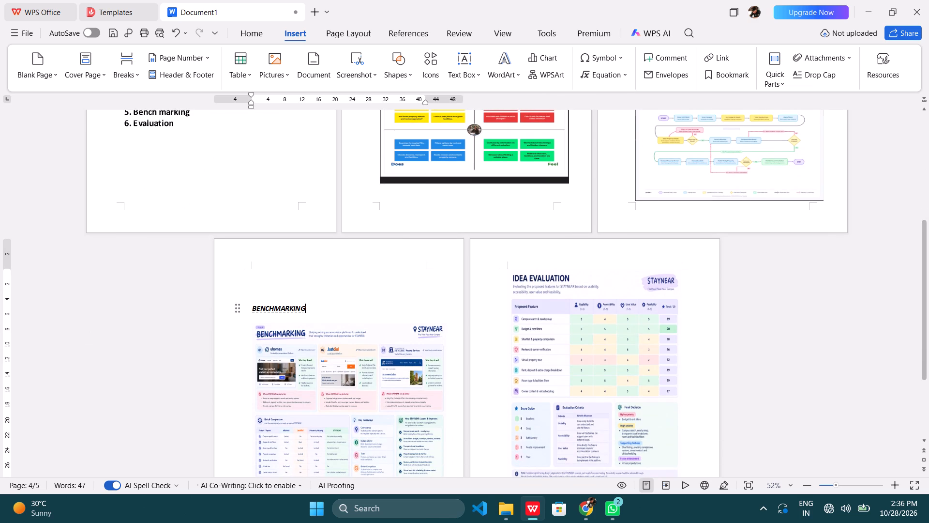
{"action": "left_click", "coordinate": [527, 261]}
{"action": "scroll", "coordinate": [351, 373], "scroll_direction": "down", "scroll_amount": 3}
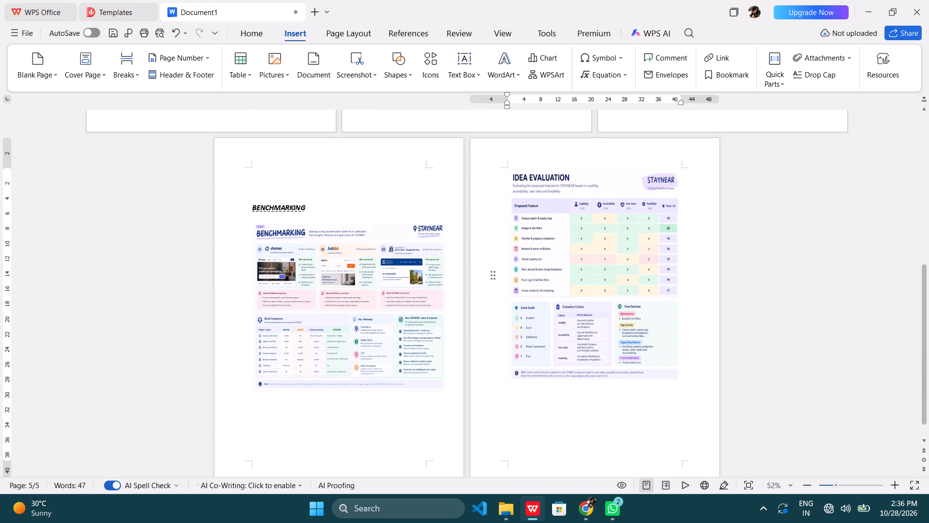
{"action": "left_click", "coordinate": [445, 392]}
{"action": "left_click", "coordinate": [456, 392]}
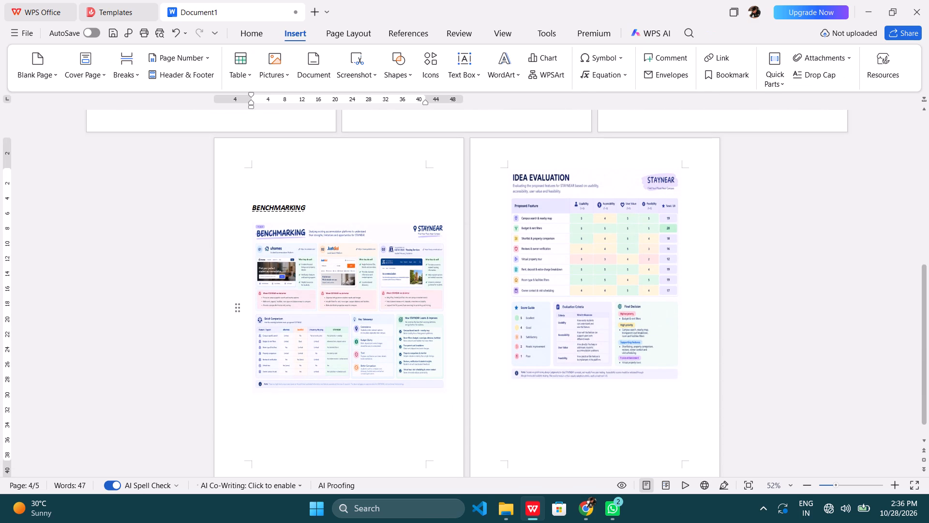
{"action": "key", "text": "Return"}
{"action": "key", "text": "Return"}
{"action": "key", "text": "Return"}
{"action": "key", "text": "Return"}
{"action": "key", "text": "Return"}
{"action": "key", "text": "Return"}
{"action": "key", "text": "Return"}
{"action": "key", "text": "Return"}
{"action": "key", "text": "Return"}
{"action": "key", "text": "Return"}
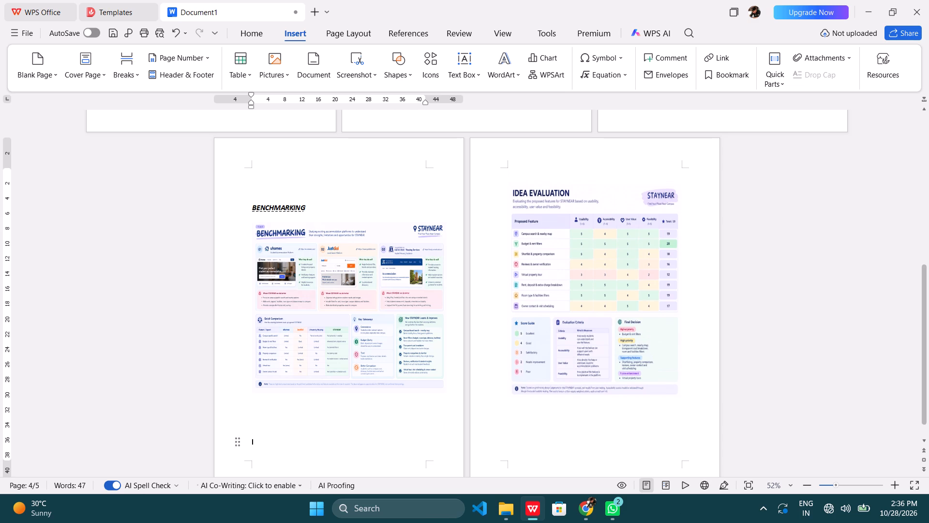
{"action": "key", "text": "Return"}
{"action": "key", "text": "Return"}
{"action": "key", "text": "Return"}
{"action": "key", "text": "Return"}
{"action": "key", "text": "Return"}
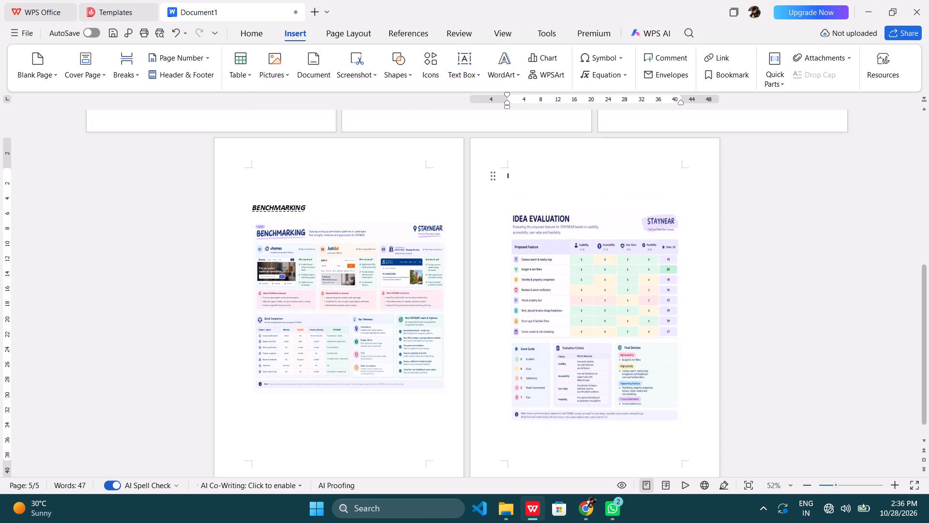
{"action": "key", "text": "Return"}
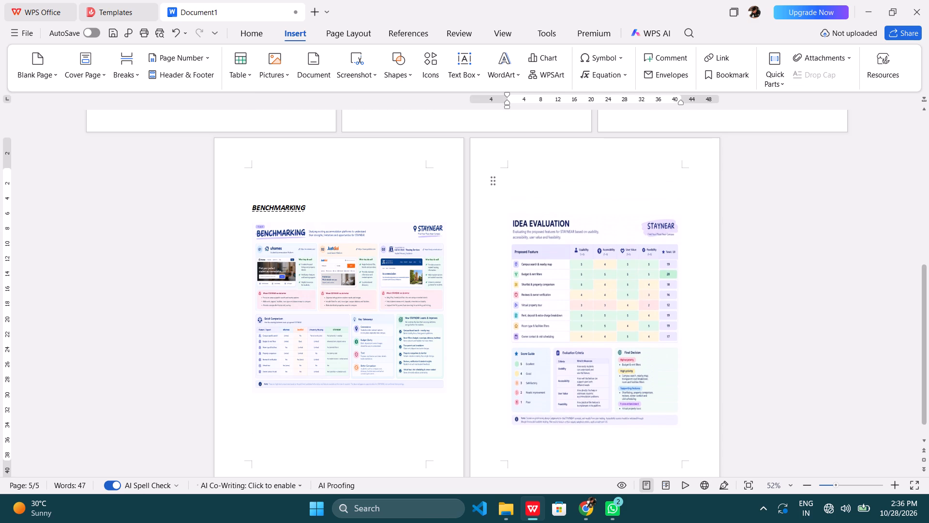
Remove one blank line above the idea evaluation picture on page 5 and enter the heading "IDEA EVALUATION:-" there.
{"action": "left_click", "coordinate": [520, 206]}
{"action": "key", "text": "BackSpace"}
{"action": "type", "text": "IDEA EVA"}
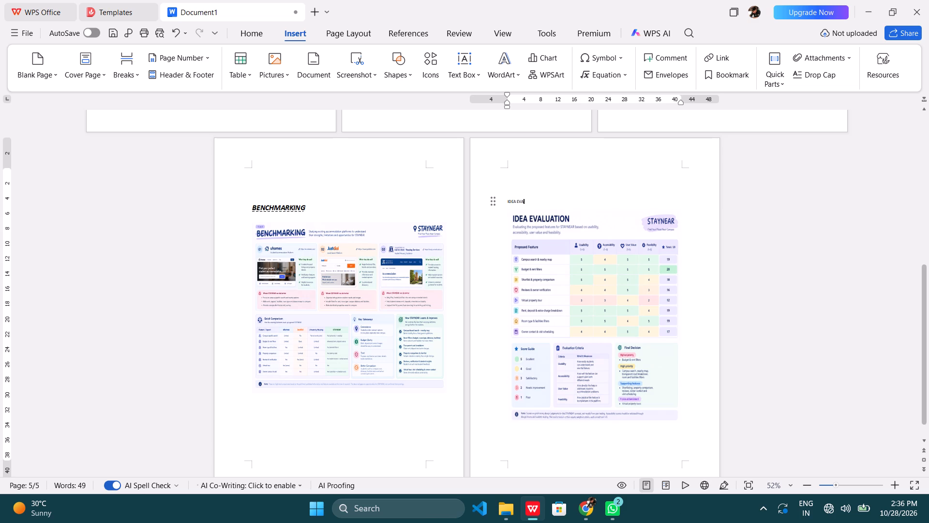
{"action": "type", "text": "LUATION"}
{"action": "type", "text": ":-"}
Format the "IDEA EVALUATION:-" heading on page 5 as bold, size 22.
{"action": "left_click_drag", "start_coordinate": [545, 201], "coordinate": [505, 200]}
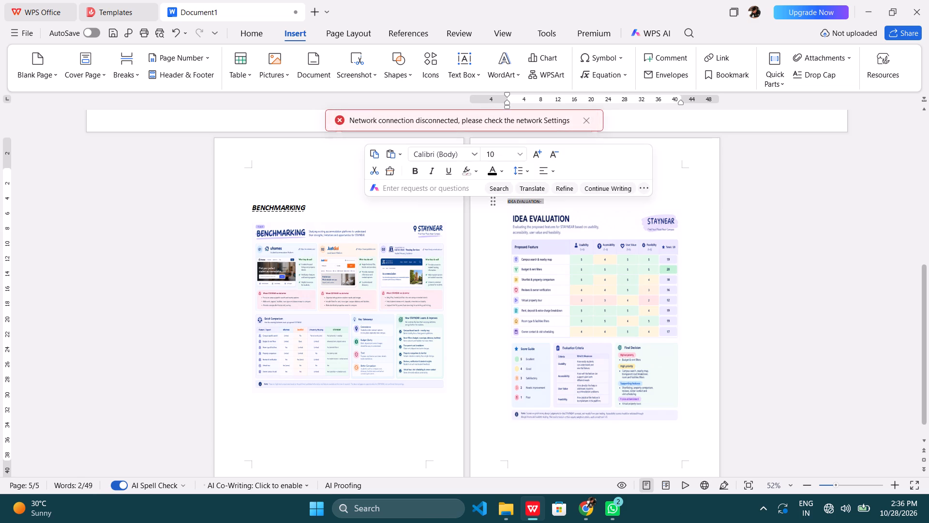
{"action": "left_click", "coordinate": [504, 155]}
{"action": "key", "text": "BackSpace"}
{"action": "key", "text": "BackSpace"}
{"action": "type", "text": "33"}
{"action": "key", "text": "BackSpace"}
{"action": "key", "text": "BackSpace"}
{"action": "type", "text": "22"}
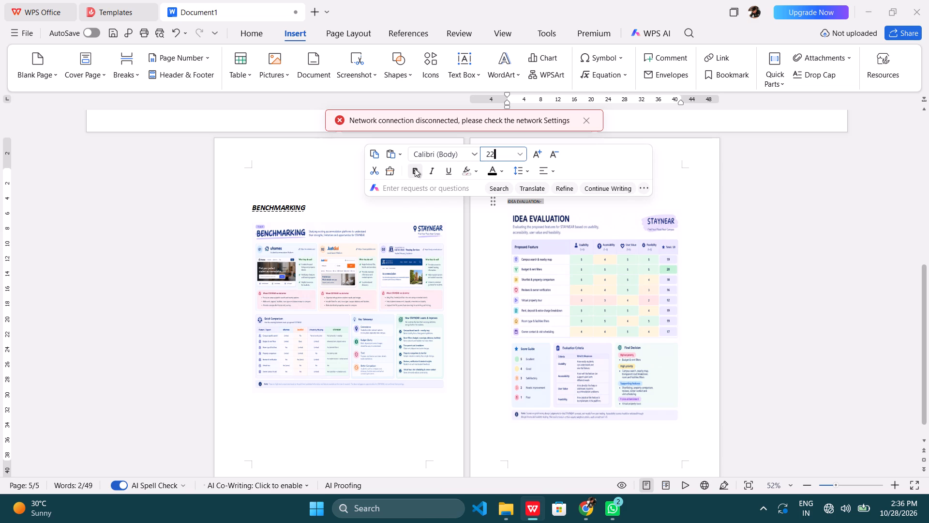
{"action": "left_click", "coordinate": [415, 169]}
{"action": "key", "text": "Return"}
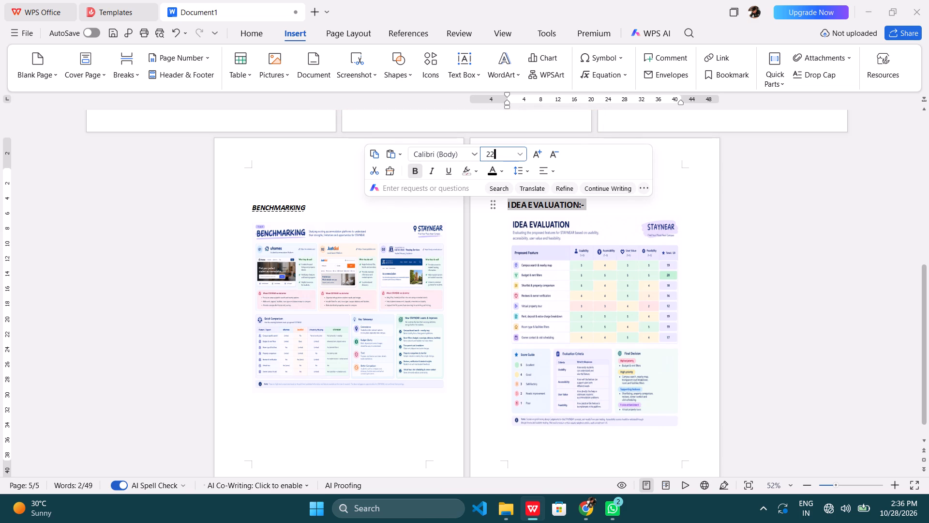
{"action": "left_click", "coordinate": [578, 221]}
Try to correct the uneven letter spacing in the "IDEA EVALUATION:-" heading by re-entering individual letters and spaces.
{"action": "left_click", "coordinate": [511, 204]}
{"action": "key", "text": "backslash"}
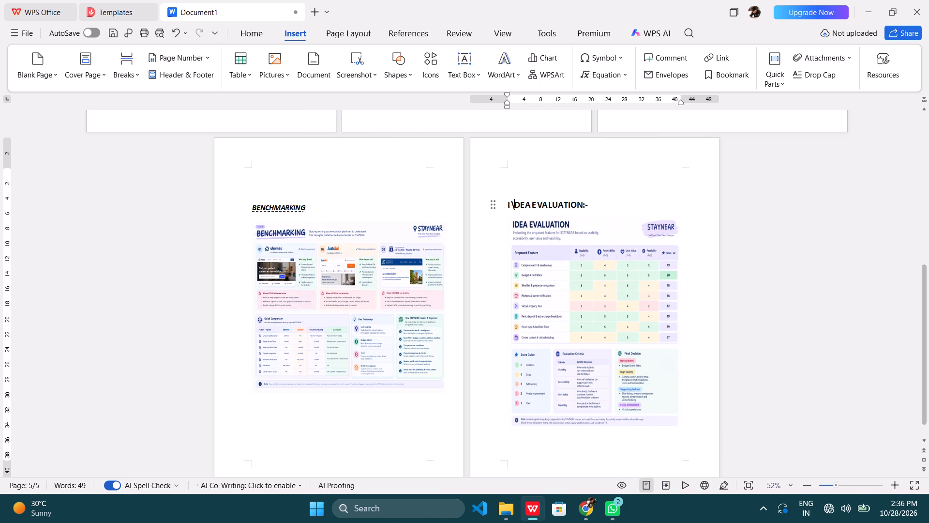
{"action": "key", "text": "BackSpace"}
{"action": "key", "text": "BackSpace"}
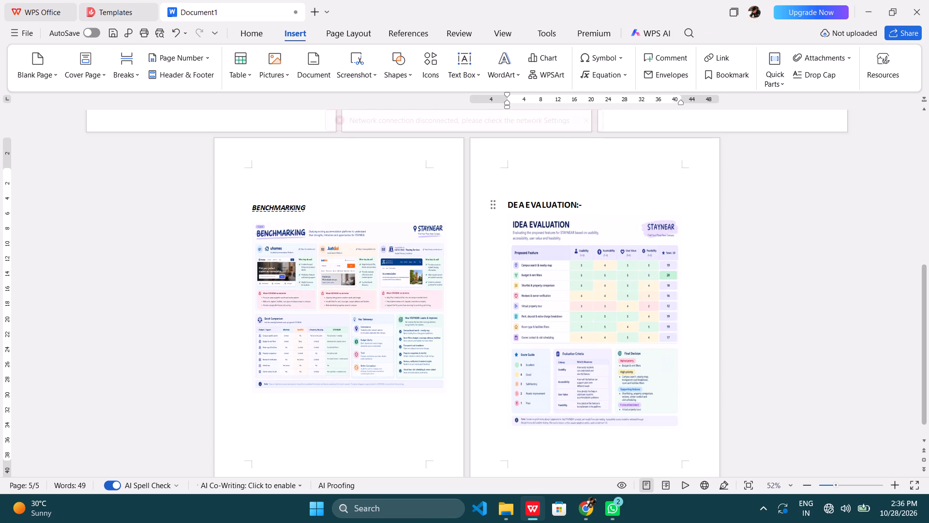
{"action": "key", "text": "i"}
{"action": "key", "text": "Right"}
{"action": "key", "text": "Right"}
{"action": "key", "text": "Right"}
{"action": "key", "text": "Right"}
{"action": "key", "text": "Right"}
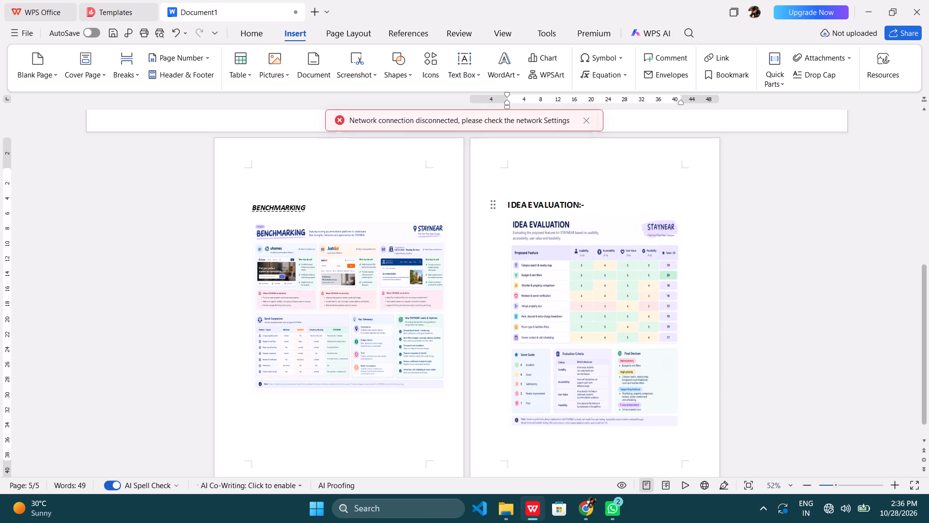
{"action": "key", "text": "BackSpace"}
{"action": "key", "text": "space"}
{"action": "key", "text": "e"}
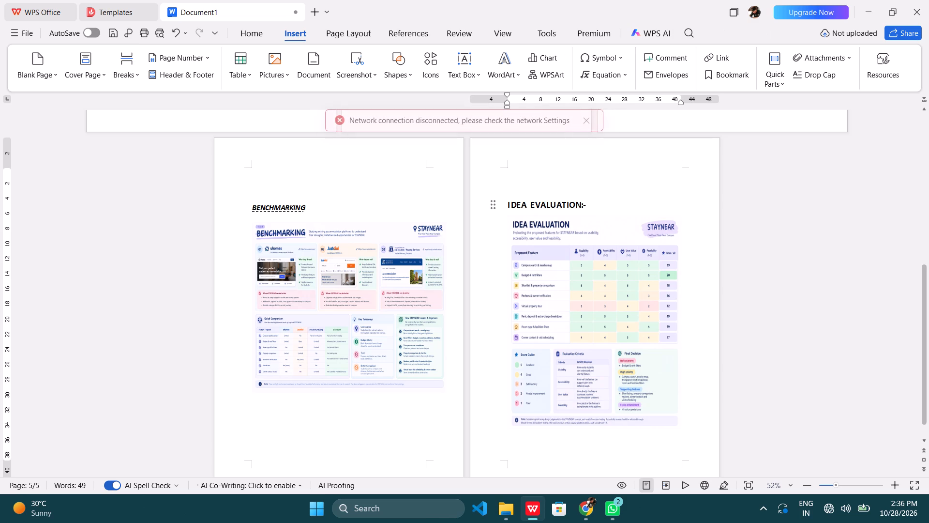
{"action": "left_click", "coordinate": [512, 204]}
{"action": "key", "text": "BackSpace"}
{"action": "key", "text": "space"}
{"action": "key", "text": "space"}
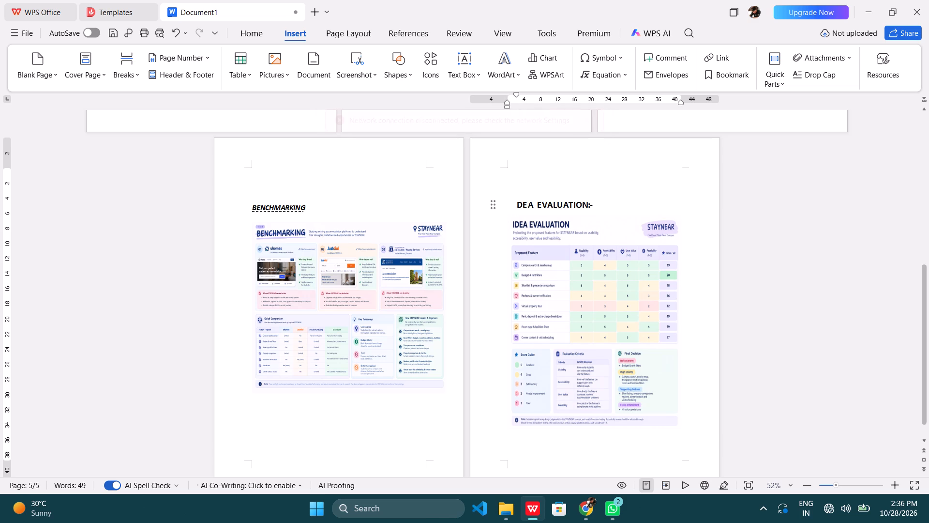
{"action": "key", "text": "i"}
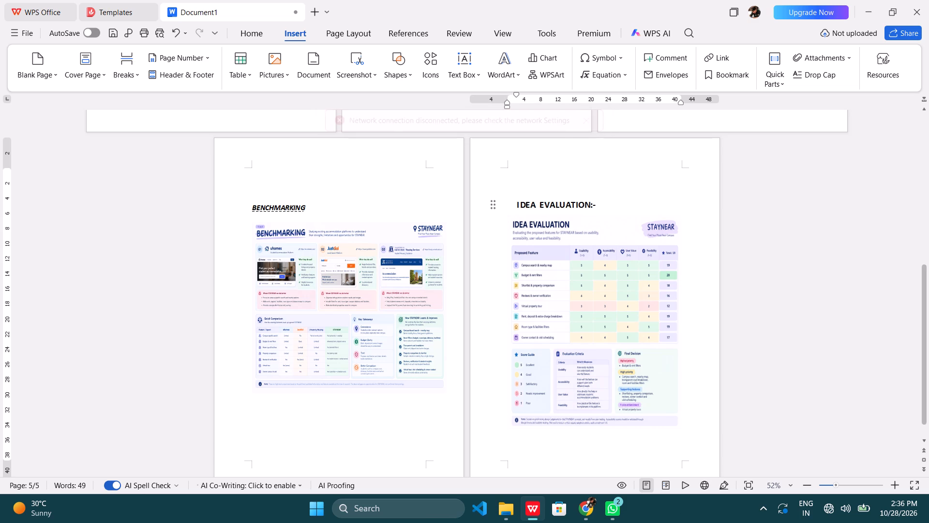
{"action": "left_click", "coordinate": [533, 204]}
Replace the whole page 5 heading with freshly entered text "IDEA EVALUATION:-", preceded by two spaces.
{"action": "left_click_drag", "start_coordinate": [606, 203], "coordinate": [515, 209]}
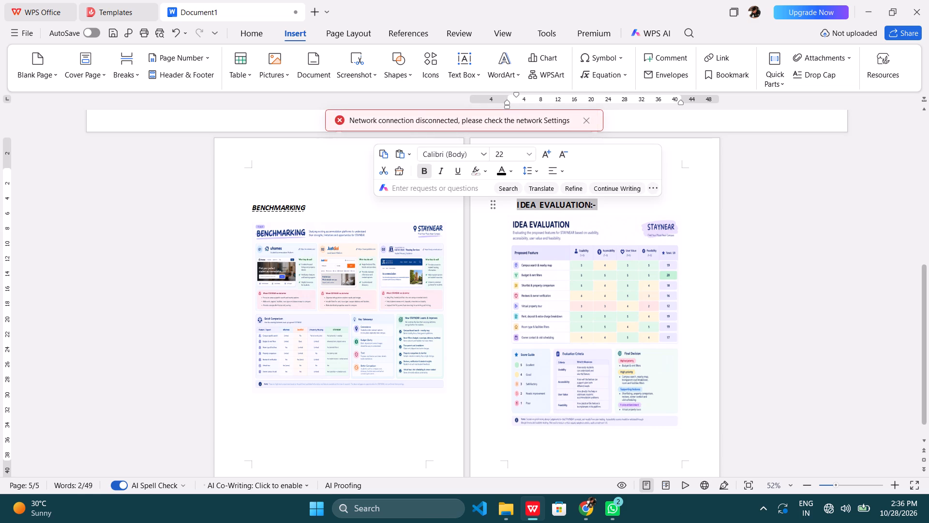
{"action": "key", "text": "BackSpace"}
{"action": "type", "text": "IDEA EVALUATION"}
{"action": "type", "text": ":-"}
{"action": "left_click", "coordinate": [507, 201]}
{"action": "key", "text": "space"}
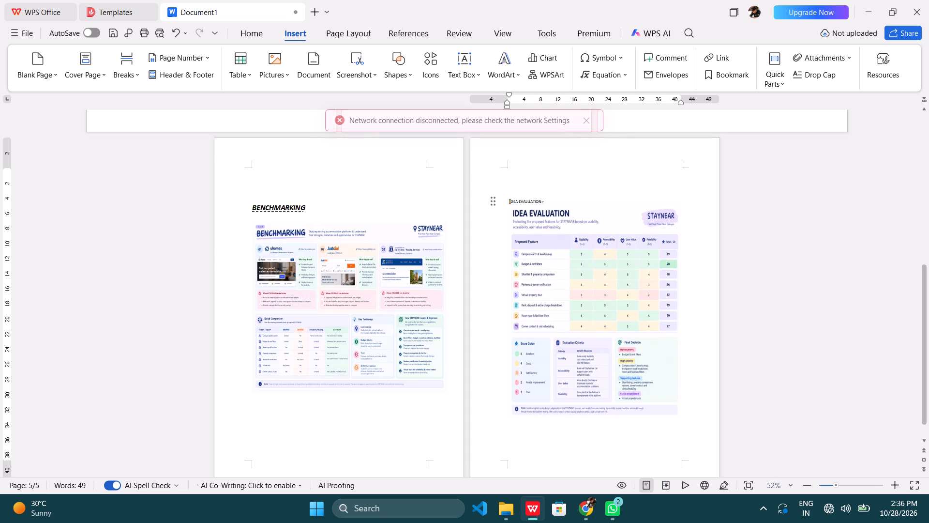
{"action": "key", "text": "space"}
Format the re-entered "IDEA EVALUATION:-" heading on page 5 as bold, size 21.
{"action": "left_click_drag", "start_coordinate": [548, 200], "coordinate": [520, 200]}
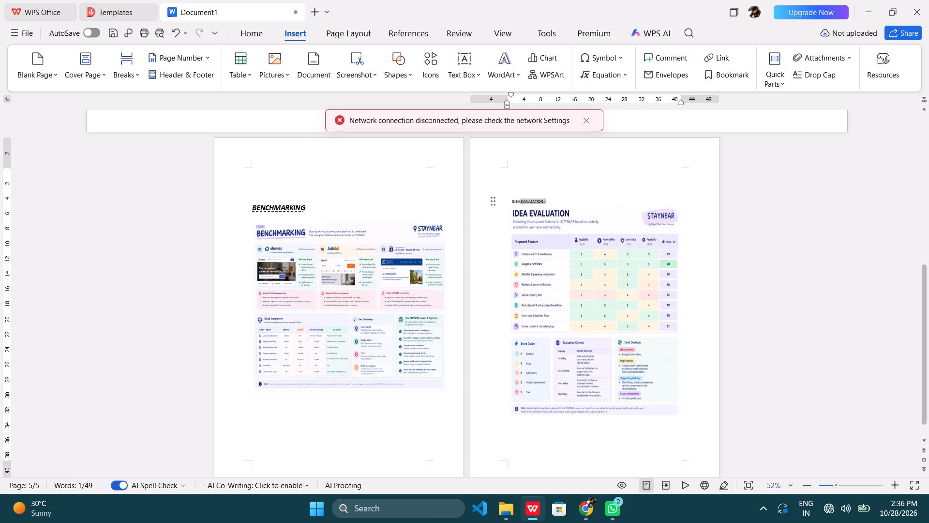
{"action": "left_click_drag", "start_coordinate": [520, 200], "coordinate": [509, 202]}
{"action": "left_click", "coordinate": [499, 158]}
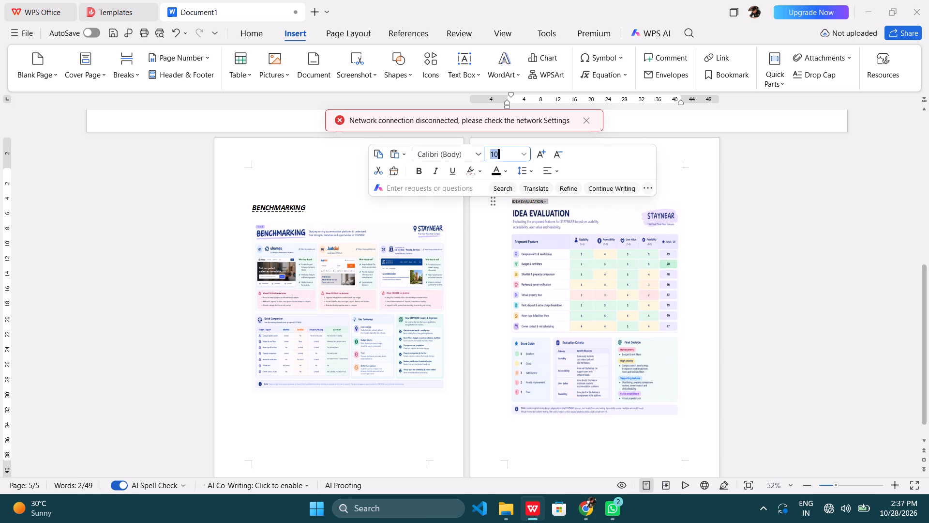
{"action": "key", "text": "BackSpace"}
{"action": "key", "text": "BackSpace"}
{"action": "type", "text": "21"}
{"action": "key", "text": "Return"}
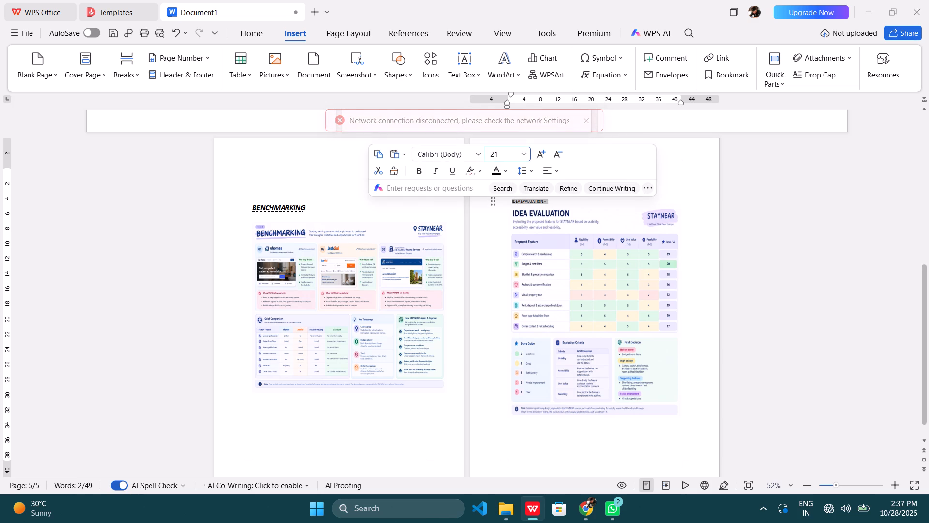
{"action": "left_click", "coordinate": [420, 169]}
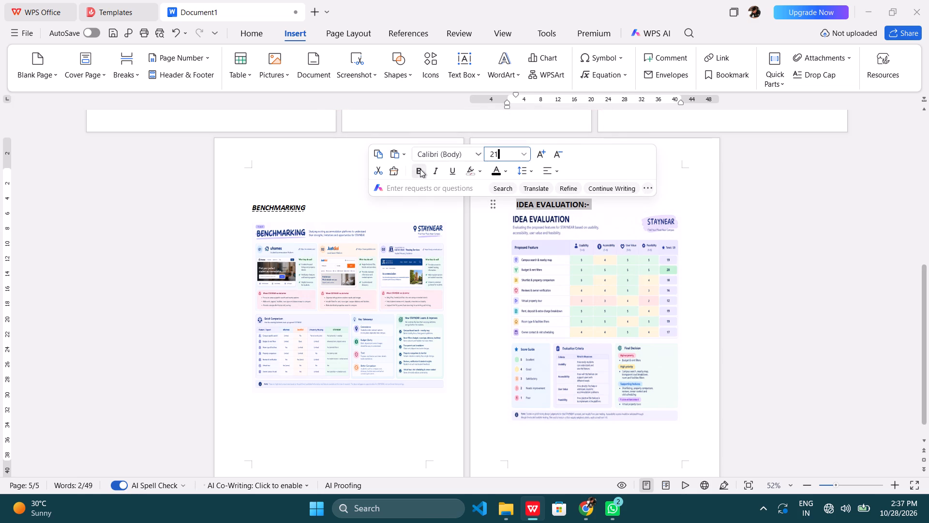
{"action": "left_click", "coordinate": [593, 201]}
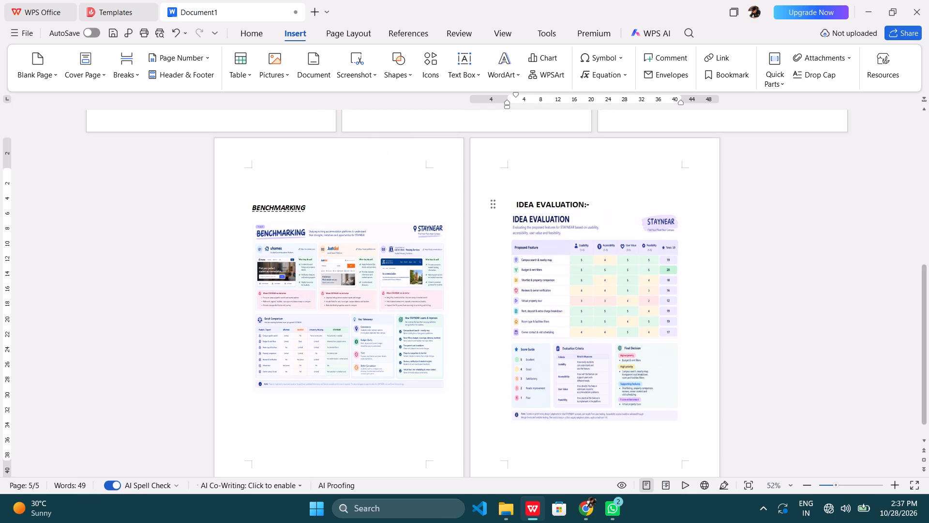
Remove the indent before the "IDEA EVALUATION:-" heading and insert one blank line between it and the picture.
{"action": "left_click", "coordinate": [514, 203]}
{"action": "key", "text": "BackSpace"}
{"action": "left_click", "coordinate": [591, 202]}
{"action": "key", "text": "Return"}
Start a new line below the idea evaluation picture on page 5 and enter "THANK YOUUUUUUUU".
{"action": "scroll", "coordinate": [591, 202], "scroll_direction": "down", "scroll_amount": 1}
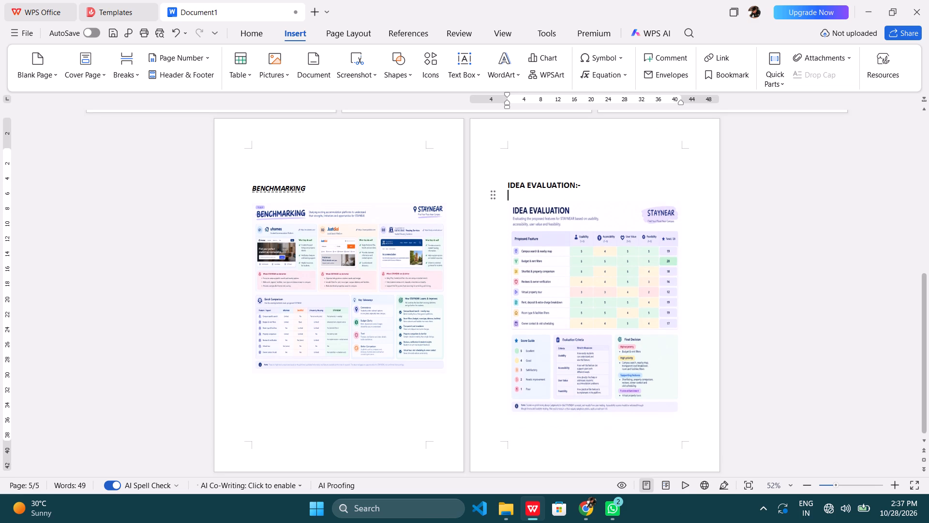
{"action": "left_click", "coordinate": [672, 412]}
{"action": "left_click", "coordinate": [685, 411]}
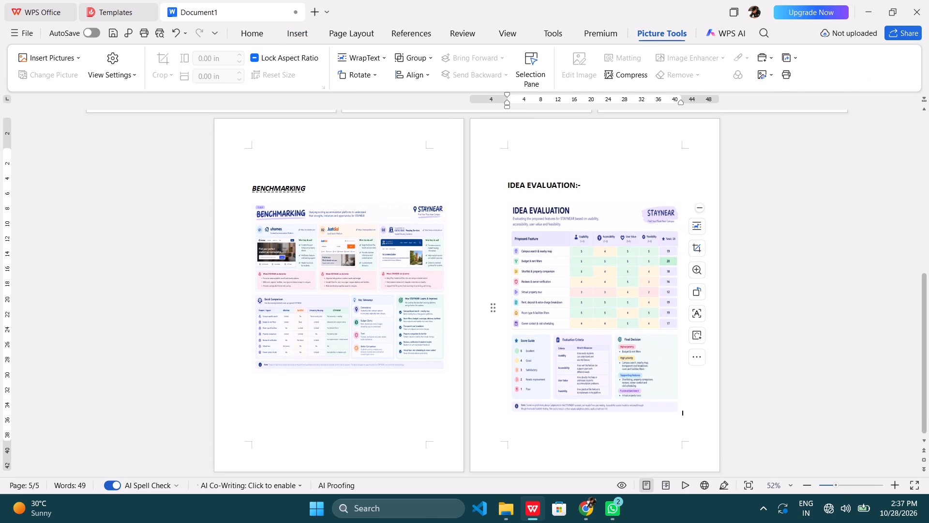
{"action": "key", "text": "shift+Return"}
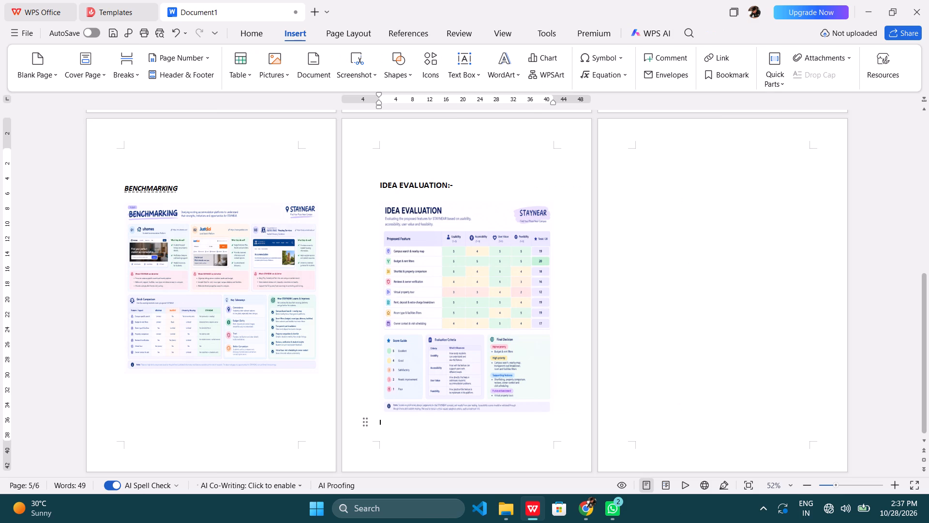
{"action": "type", "text": "THANKY"}
{"action": "key", "text": "space"}
{"action": "key", "text": "BackSpace"}
{"action": "key", "text": "BackSpace"}
{"action": "key", "text": "space"}
{"action": "type", "text": "YOUUUUUUUU"}
Indent the thank-you line below the idea evaluation picture with leading spaces, moving it toward the page centre.
{"action": "left_click", "coordinate": [380, 424]}
{"action": "key", "text": "space"}
{"action": "key", "text": "space"}
{"action": "key", "text": "space"}
{"action": "key", "text": "space"}
{"action": "key", "text": "space"}
{"action": "key", "text": "space"}
{"action": "key", "text": "space"}
{"action": "key", "text": "space"}
{"action": "key", "text": "space"}
{"action": "key", "text": "space"}
{"action": "key", "text": "space"}
{"action": "key", "text": "space"}
{"action": "key", "text": "space"}
{"action": "key", "text": "space"}
{"action": "key", "text": "space"}
{"action": "key", "text": "space"}
{"action": "key", "text": "space"}
{"action": "key", "text": "space"}
{"action": "key", "text": "space"}
{"action": "key", "text": "space"}
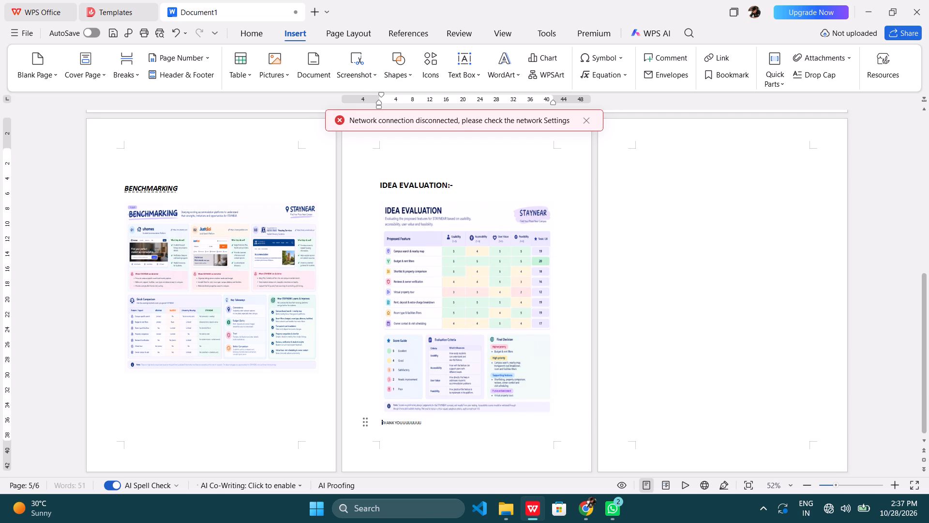
{"action": "key", "text": "space"}
{"action": "key", "text": "space"}
{"action": "key", "text": "space"}
Shorten the closing line below the idea evaluation picture to "THANK YOUUU", followed by one space.
{"action": "left_click", "coordinate": [484, 424]}
{"action": "key", "text": "backslash"}
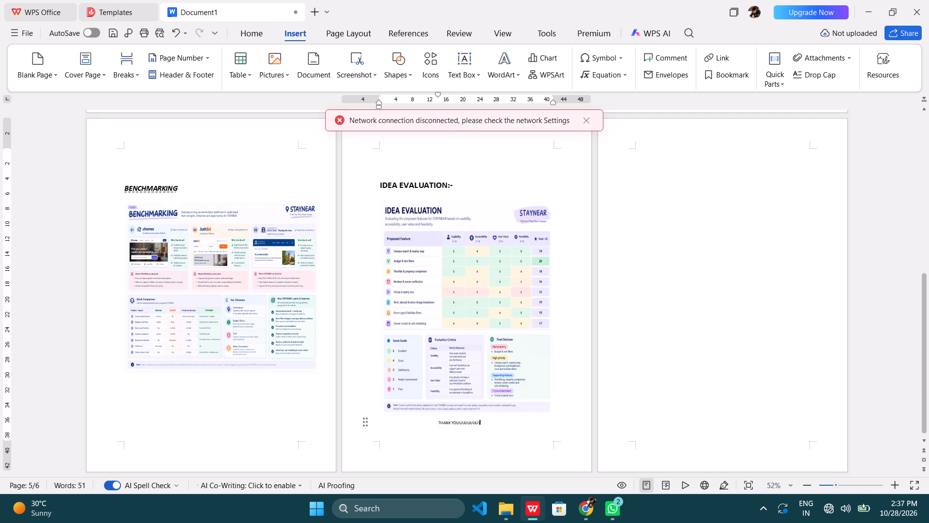
{"action": "key", "text": "BackSpace"}
{"action": "key", "text": "BackSpace"}
{"action": "key", "text": "BackSpace"}
{"action": "key", "text": "BackSpace"}
{"action": "key", "text": "BackSpace"}
{"action": "key", "text": "BackSpace"}
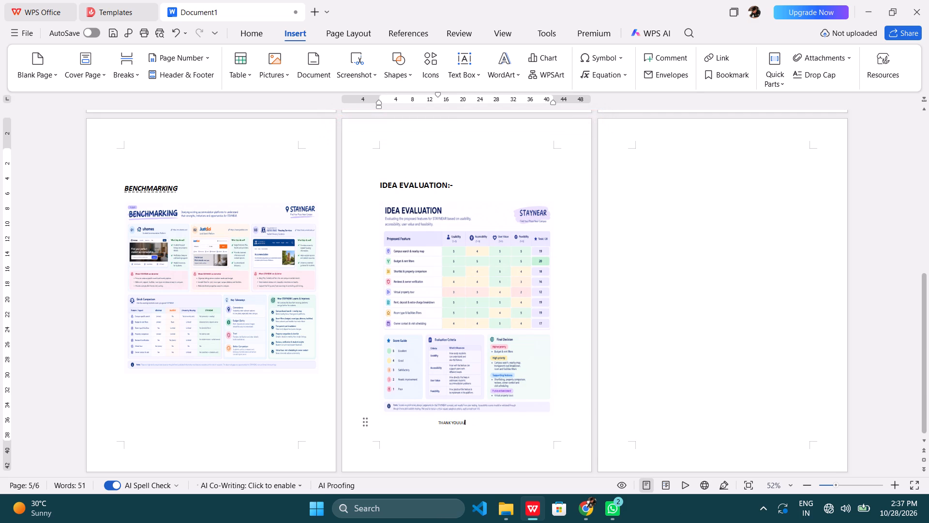
{"action": "key", "text": "space"}
Format the "THANK YOUUU" line as bold, size 30.
{"action": "left_click_drag", "start_coordinate": [466, 423], "coordinate": [436, 421]}
{"action": "left_click", "coordinate": [426, 378]}
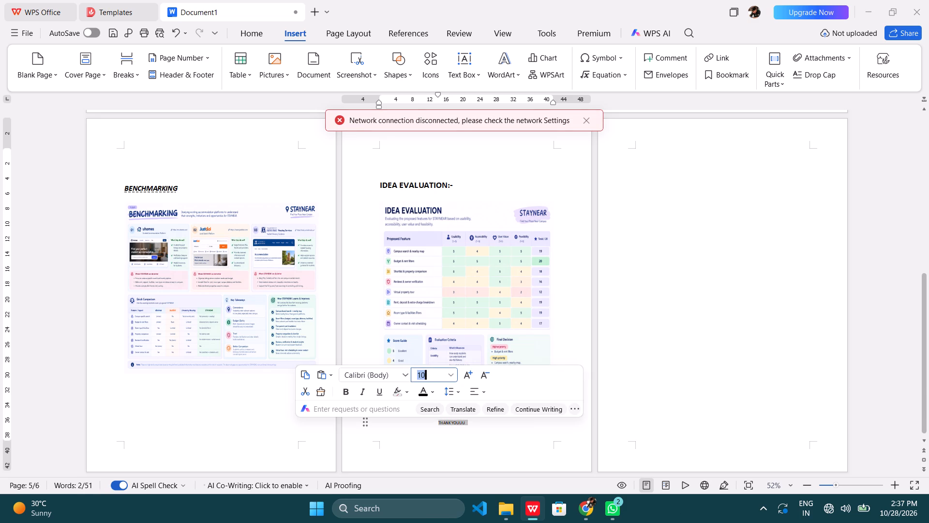
{"action": "key", "text": "BackSpace"}
{"action": "key", "text": "BackSpace"}
{"action": "type", "text": "30"}
{"action": "left_click", "coordinate": [345, 393]}
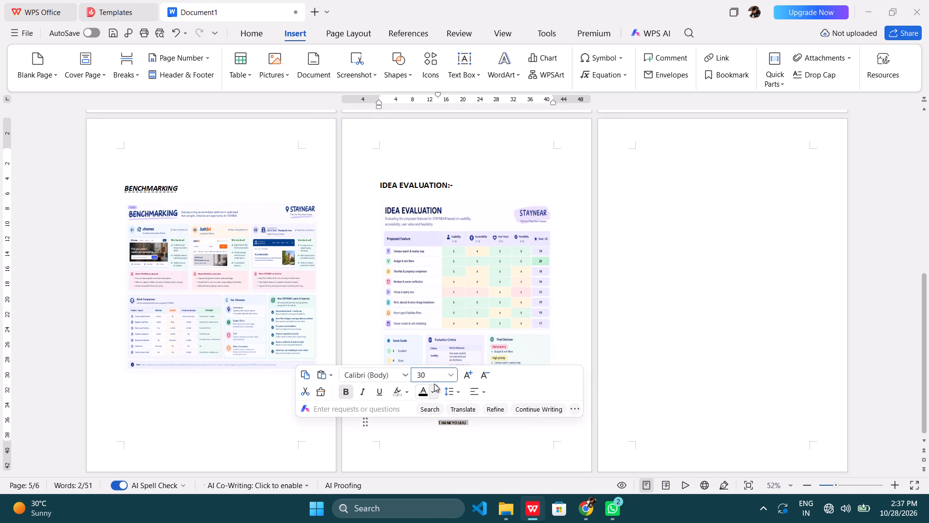
{"action": "key", "text": "Return"}
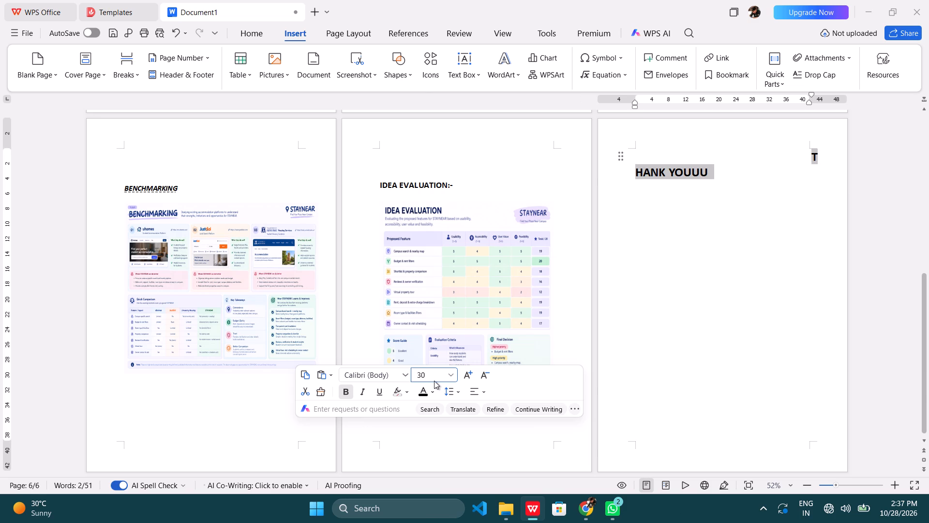
{"action": "left_click", "coordinate": [644, 338]}
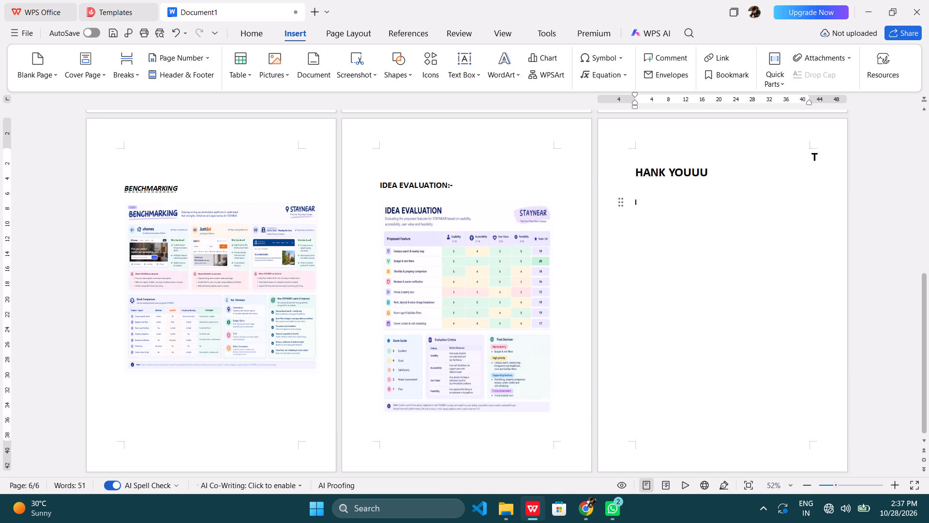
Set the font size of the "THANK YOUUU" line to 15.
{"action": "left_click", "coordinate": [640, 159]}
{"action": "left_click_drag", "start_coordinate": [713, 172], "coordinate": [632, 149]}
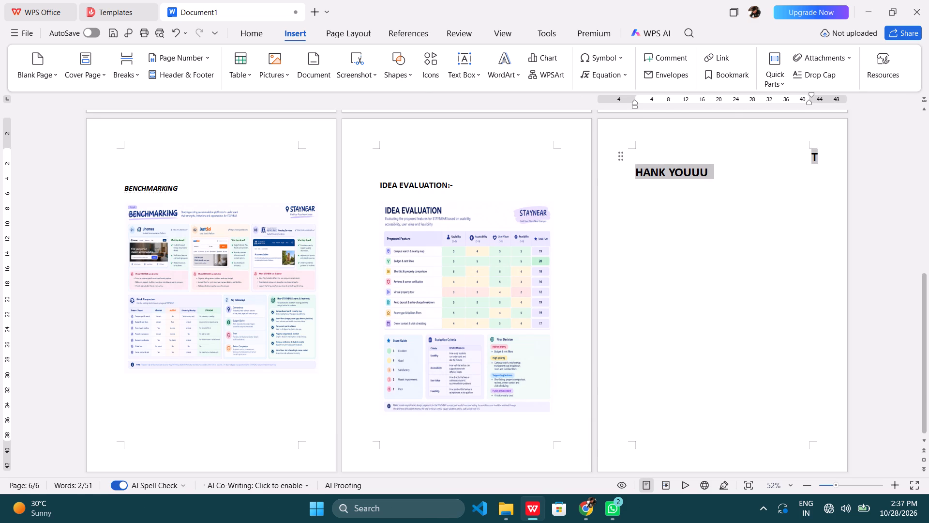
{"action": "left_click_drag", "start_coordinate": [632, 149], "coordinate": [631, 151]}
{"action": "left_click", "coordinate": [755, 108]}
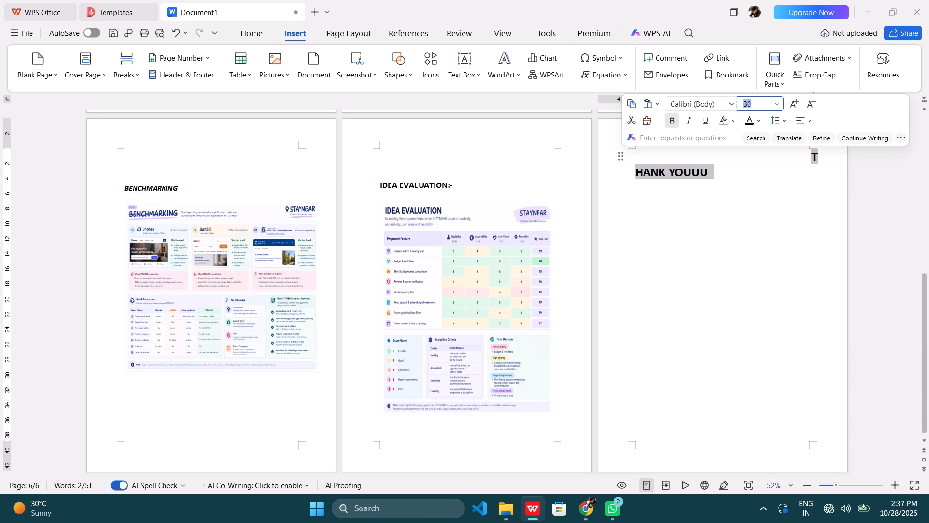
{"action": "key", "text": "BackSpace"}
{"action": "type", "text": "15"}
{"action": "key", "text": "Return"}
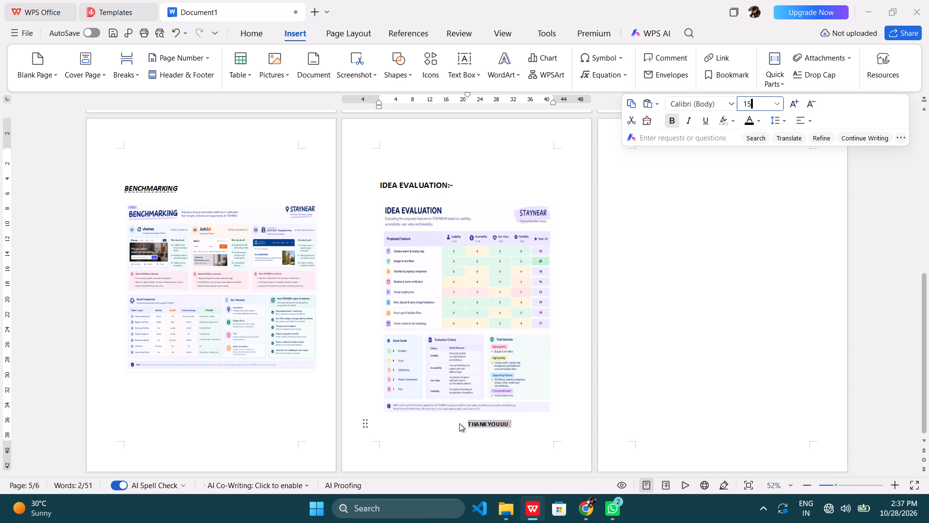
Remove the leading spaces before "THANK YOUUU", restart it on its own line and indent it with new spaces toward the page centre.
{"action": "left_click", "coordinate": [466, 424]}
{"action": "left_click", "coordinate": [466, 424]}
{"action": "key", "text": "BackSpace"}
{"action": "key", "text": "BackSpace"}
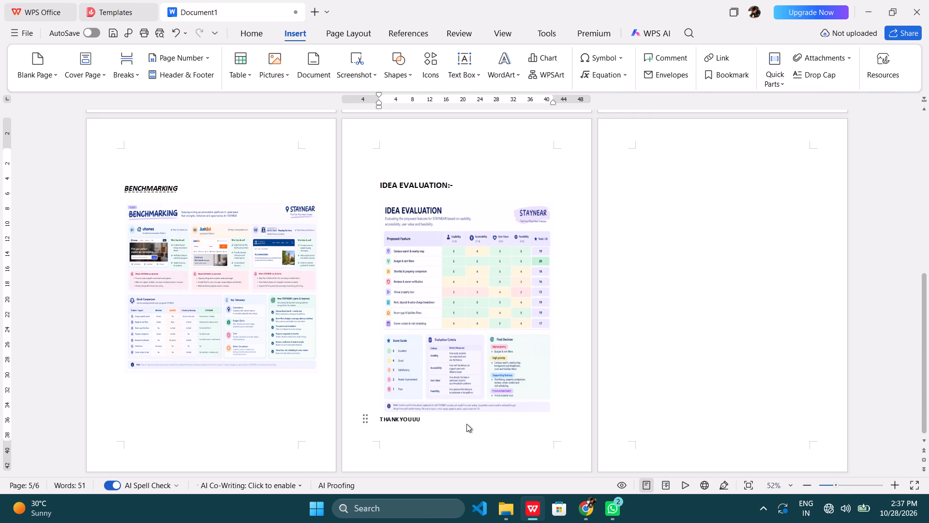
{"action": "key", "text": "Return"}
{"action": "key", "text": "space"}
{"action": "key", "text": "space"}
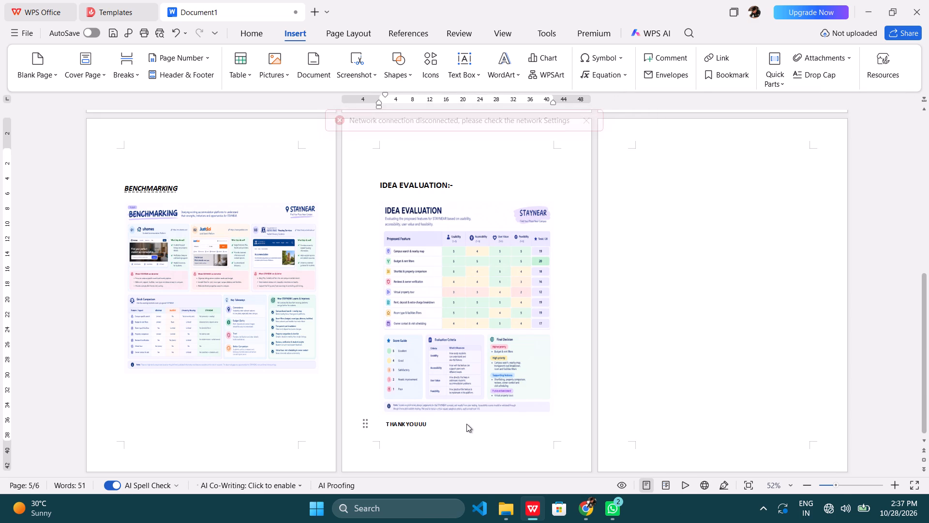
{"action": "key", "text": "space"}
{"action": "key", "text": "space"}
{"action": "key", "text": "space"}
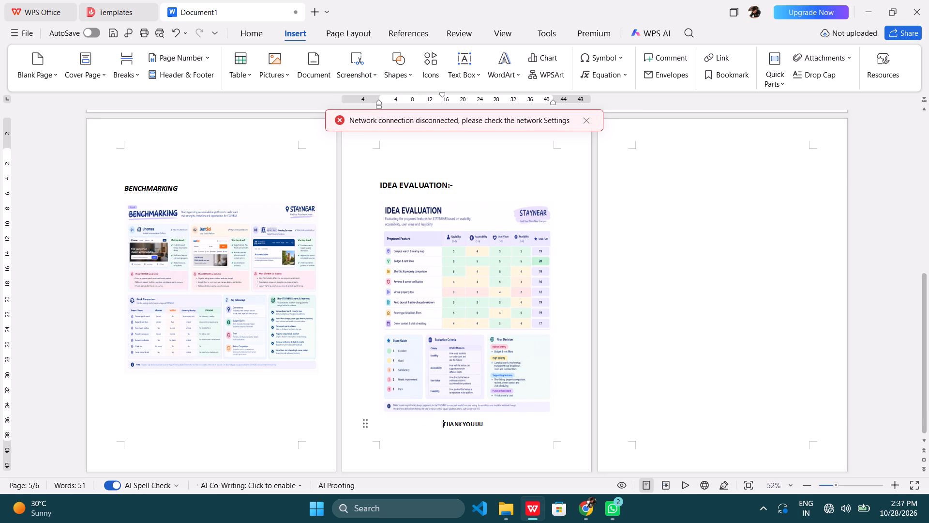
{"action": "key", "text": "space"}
Set the font size of the "THANK YOUUU" line to 22.
{"action": "left_click_drag", "start_coordinate": [484, 424], "coordinate": [447, 424]}
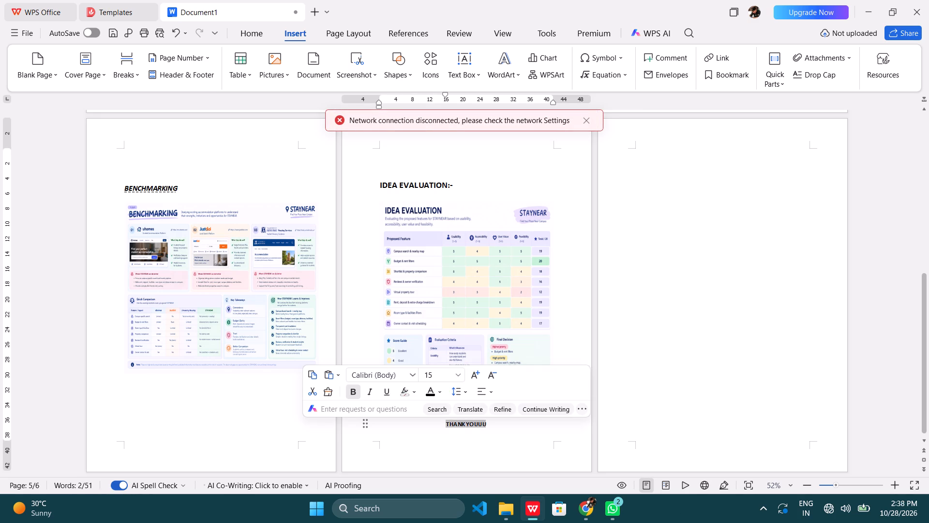
{"action": "left_click", "coordinate": [458, 374]}
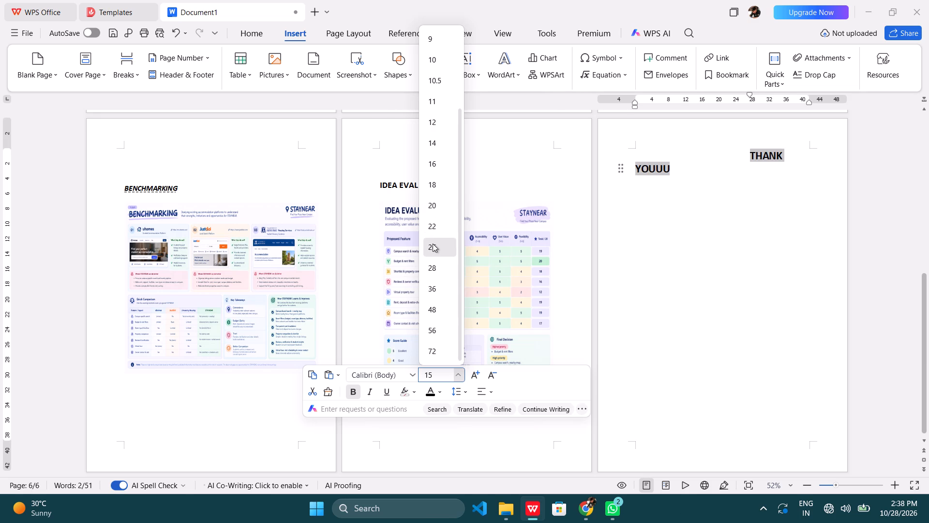
{"action": "left_click", "coordinate": [432, 225]}
Replace the leading spaces before "THANK YOUUU" so the line sits roughly centred below the idea evaluation picture.
{"action": "left_click", "coordinate": [457, 427]}
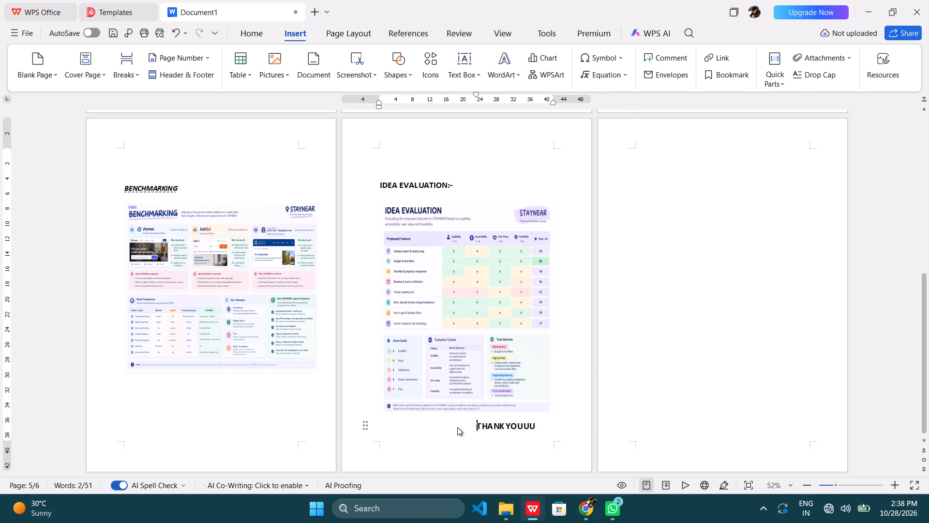
{"action": "key", "text": "BackSpace"}
{"action": "key", "text": "space"}
{"action": "key", "text": "space"}
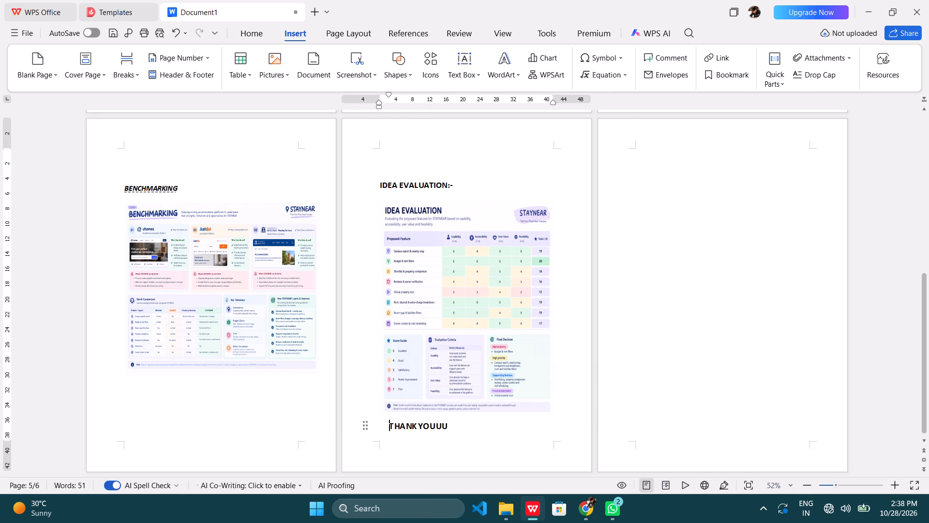
{"action": "key", "text": "space"}
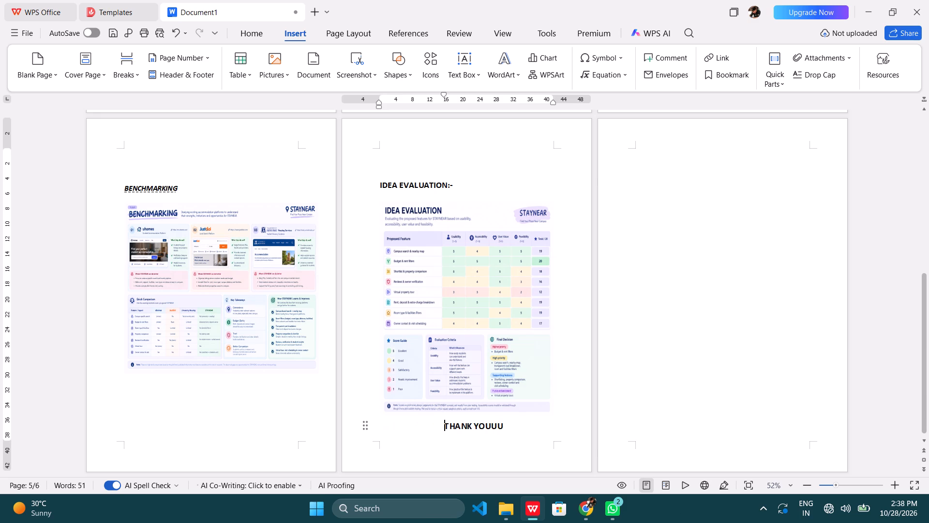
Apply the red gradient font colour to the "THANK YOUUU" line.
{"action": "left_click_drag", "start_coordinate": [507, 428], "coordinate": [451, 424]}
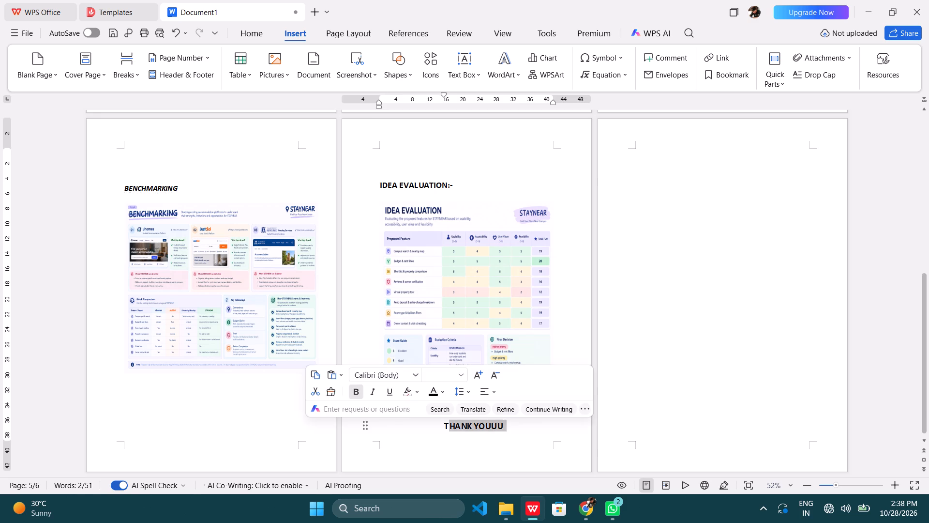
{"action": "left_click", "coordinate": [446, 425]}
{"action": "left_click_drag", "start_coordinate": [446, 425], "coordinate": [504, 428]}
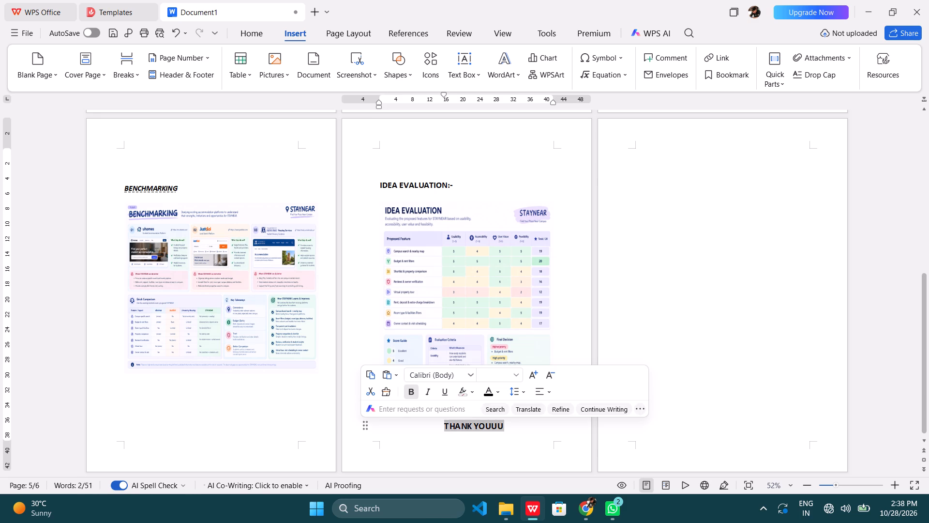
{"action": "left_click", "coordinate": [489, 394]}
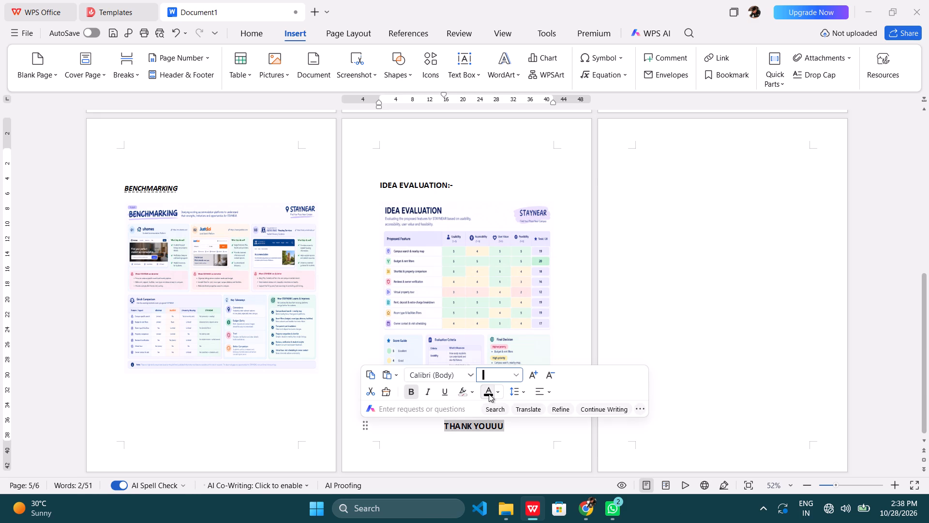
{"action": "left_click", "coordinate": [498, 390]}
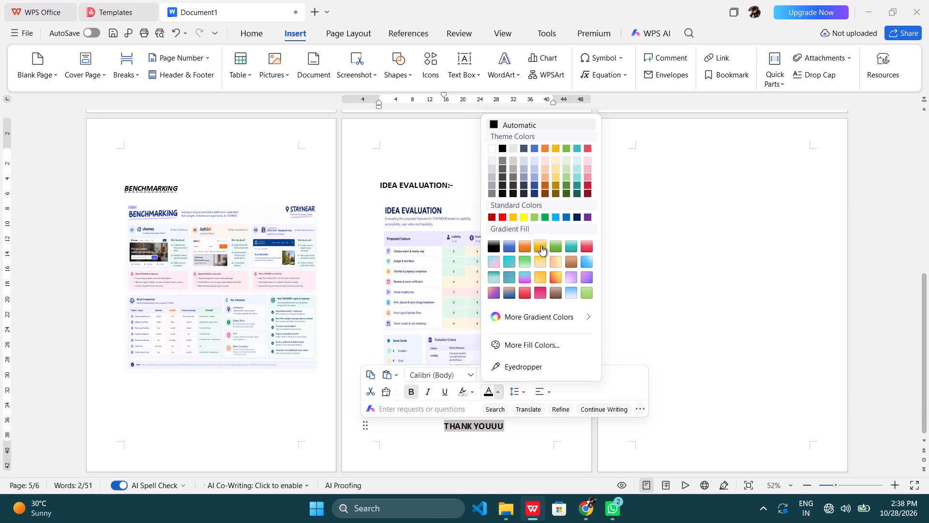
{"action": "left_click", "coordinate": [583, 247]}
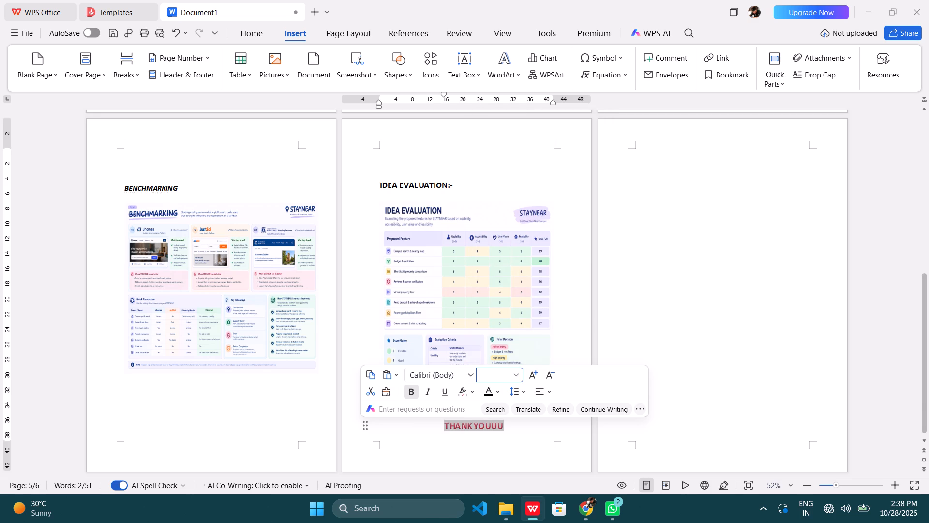
Highlight the "THANK YOUUU" line in bright green, trying yellow before returning to bright green.
{"action": "left_click", "coordinate": [462, 394]}
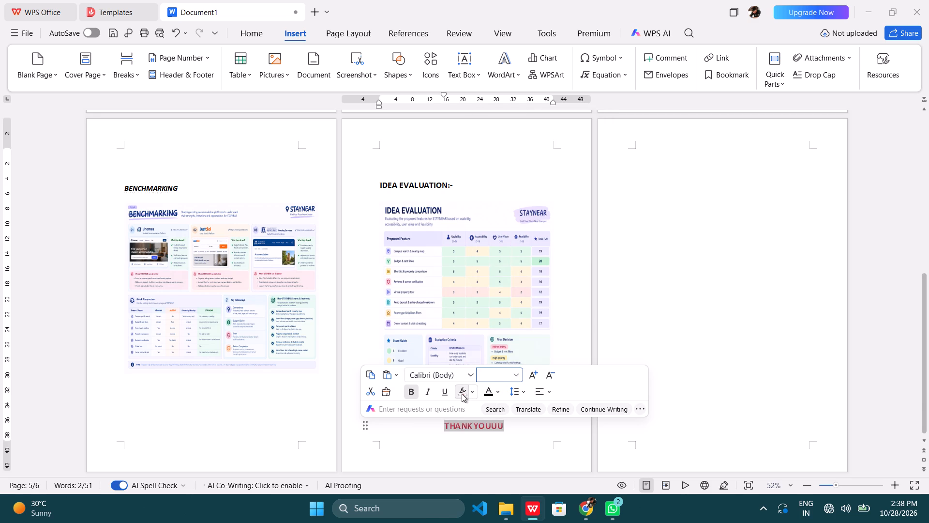
{"action": "left_click", "coordinate": [464, 393]}
{"action": "left_click", "coordinate": [466, 393]}
{"action": "left_click", "coordinate": [473, 393]}
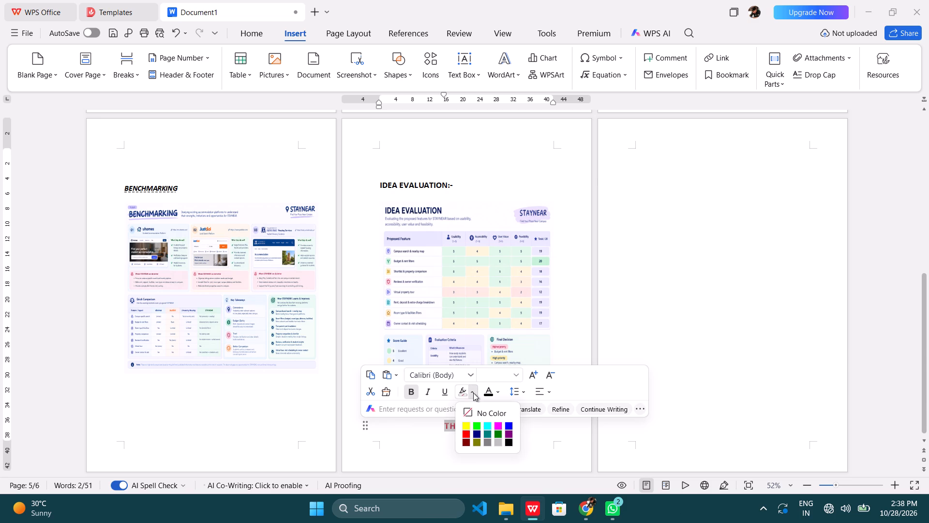
{"action": "left_click", "coordinate": [477, 426]}
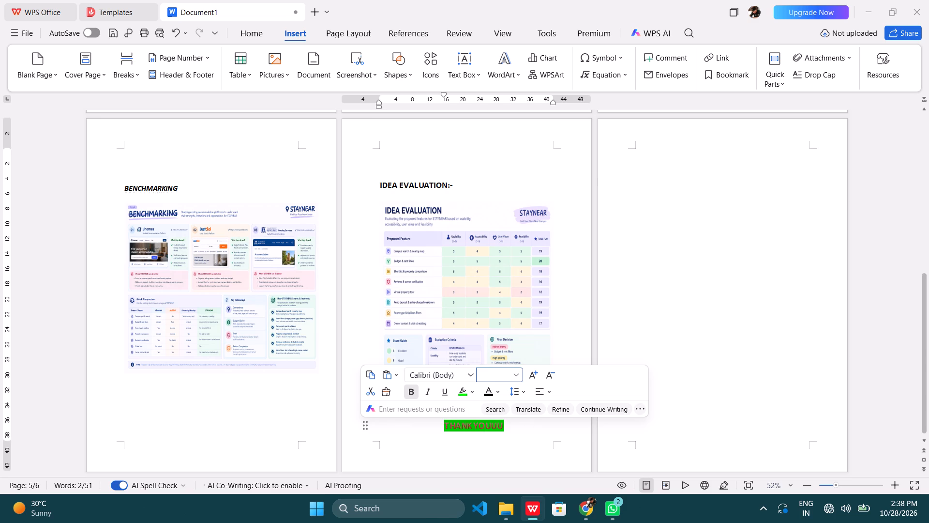
{"action": "left_click", "coordinate": [474, 392]}
{"action": "left_click", "coordinate": [468, 424]}
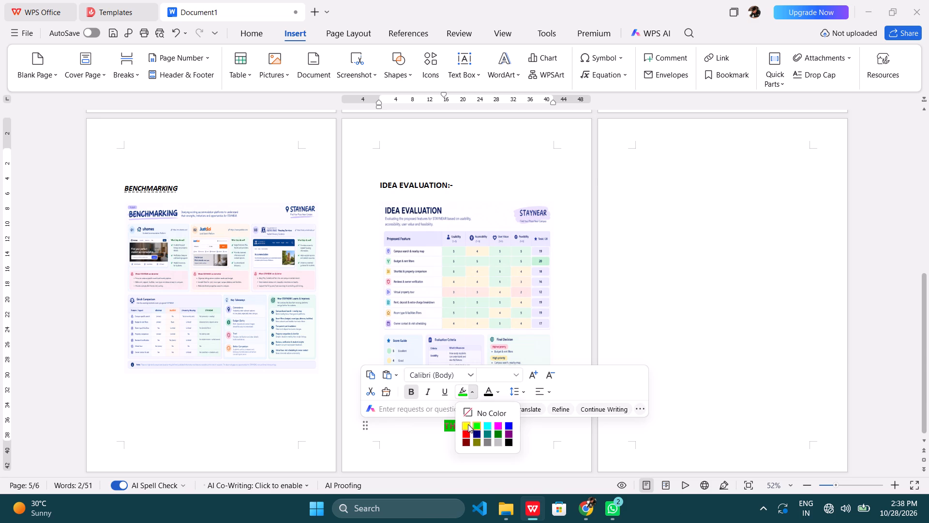
{"action": "left_click", "coordinate": [471, 390]}
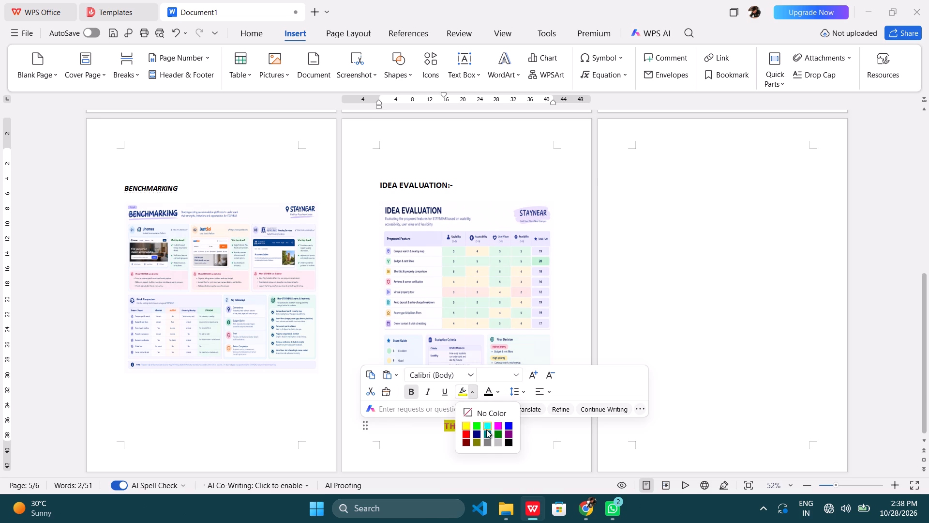
{"action": "left_click", "coordinate": [479, 425]}
{"action": "left_click", "coordinate": [498, 426]}
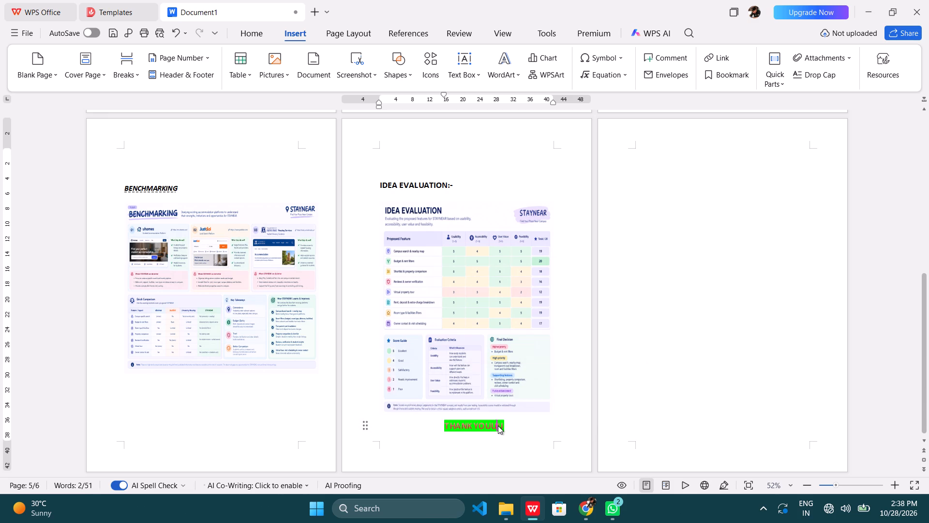
{"action": "left_click", "coordinate": [505, 428]}
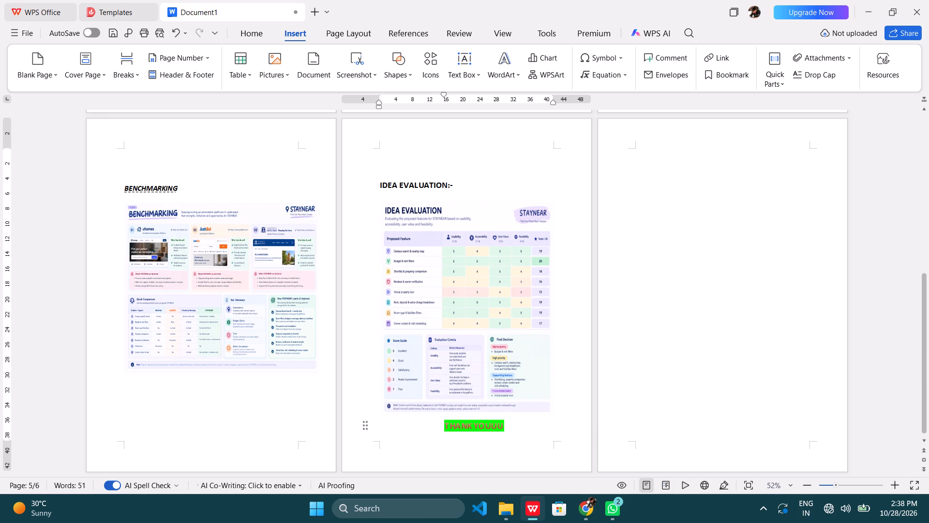
{"action": "left_click", "coordinate": [500, 425]}
Switch to Chrome and search the web for "emoji shortcut keys" in a new tab.
{"action": "left_click", "coordinate": [593, 510]}
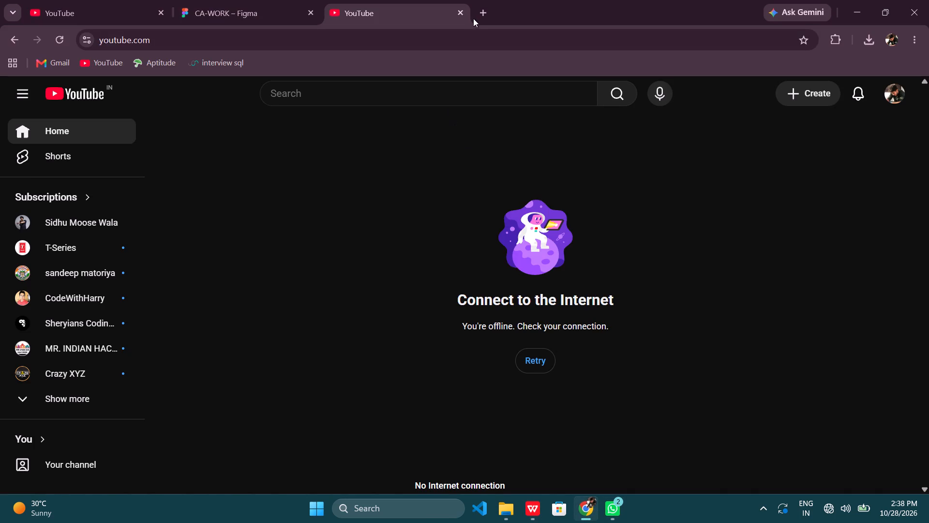
{"action": "left_click", "coordinate": [482, 16]}
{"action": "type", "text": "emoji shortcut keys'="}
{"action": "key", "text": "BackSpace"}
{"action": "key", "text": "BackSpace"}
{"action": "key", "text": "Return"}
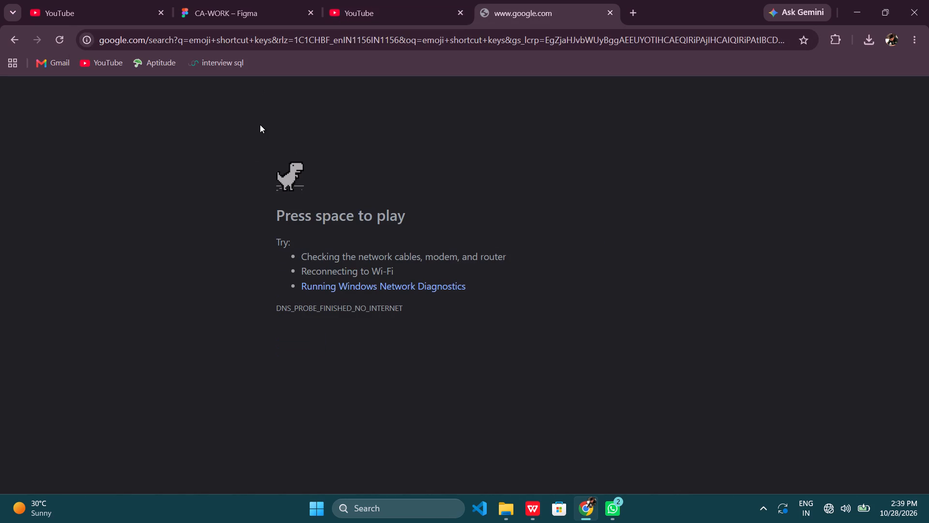
Connect the computer to the LPU Block-37 Wi-Fi network in place of LPU Wireless.
{"action": "left_click", "coordinate": [833, 507]}
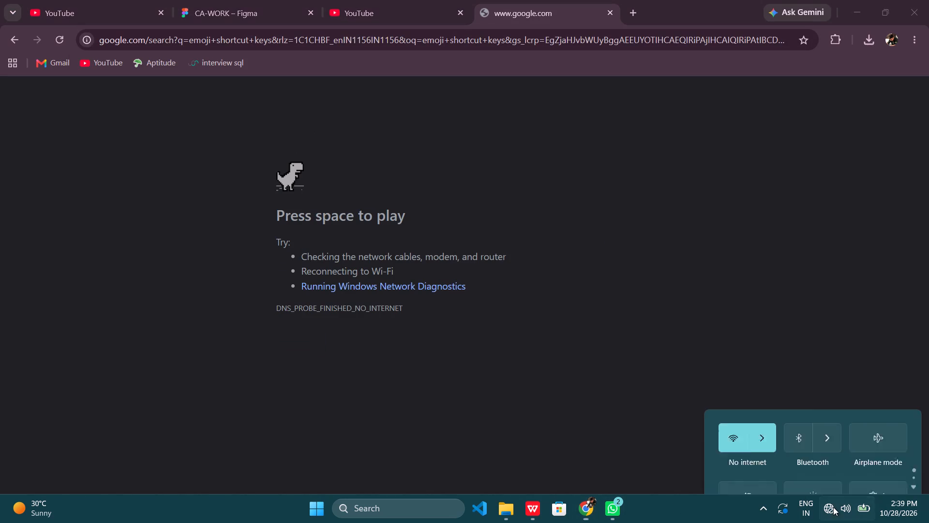
{"action": "left_click", "coordinate": [766, 290]}
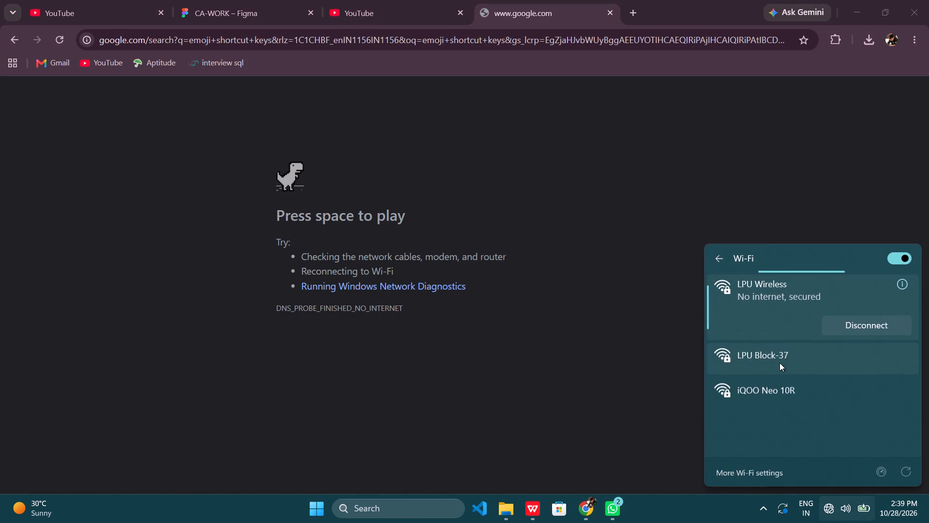
{"action": "left_click", "coordinate": [779, 362]}
{"action": "left_click", "coordinate": [843, 374]}
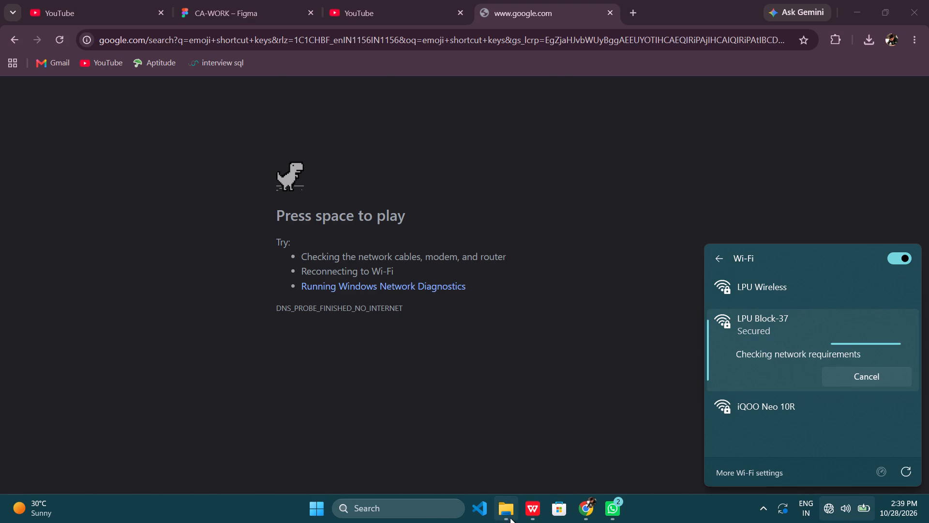
Switch back to the WPS Office document and change the "THANK YOUUU" line's font colour to black.
{"action": "left_click", "coordinate": [509, 516]}
{"action": "left_click", "coordinate": [524, 513]}
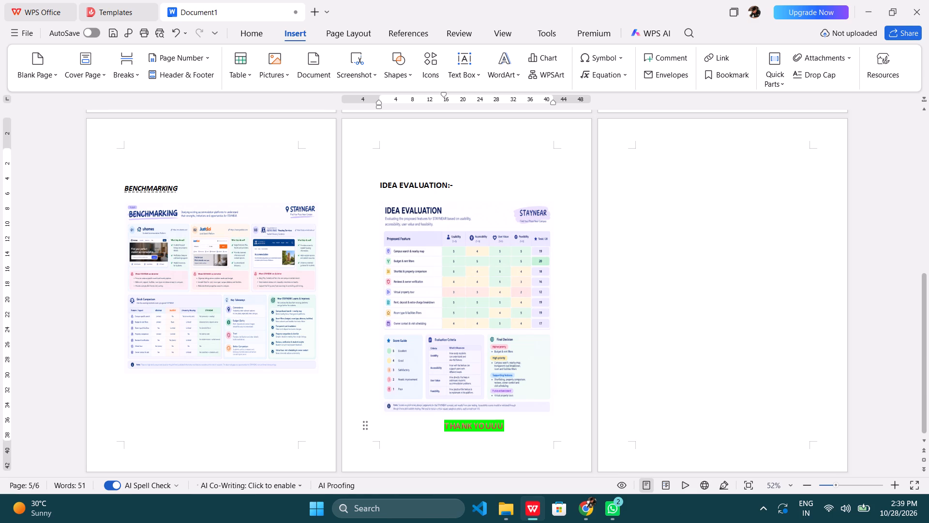
{"action": "left_click", "coordinate": [498, 431]}
{"action": "left_click_drag", "start_coordinate": [507, 424], "coordinate": [448, 427]}
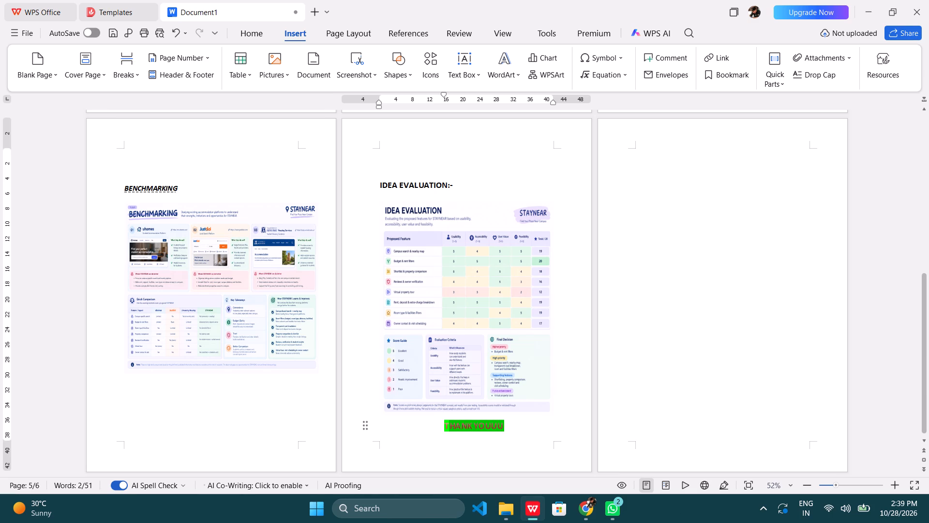
{"action": "left_click_drag", "start_coordinate": [448, 427], "coordinate": [445, 426]}
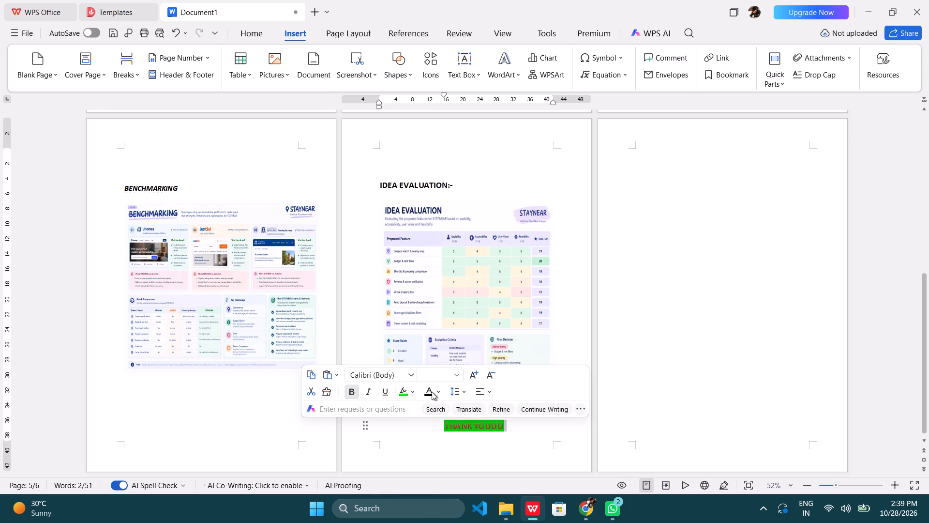
{"action": "left_click", "coordinate": [439, 393]}
{"action": "left_click", "coordinate": [429, 395]}
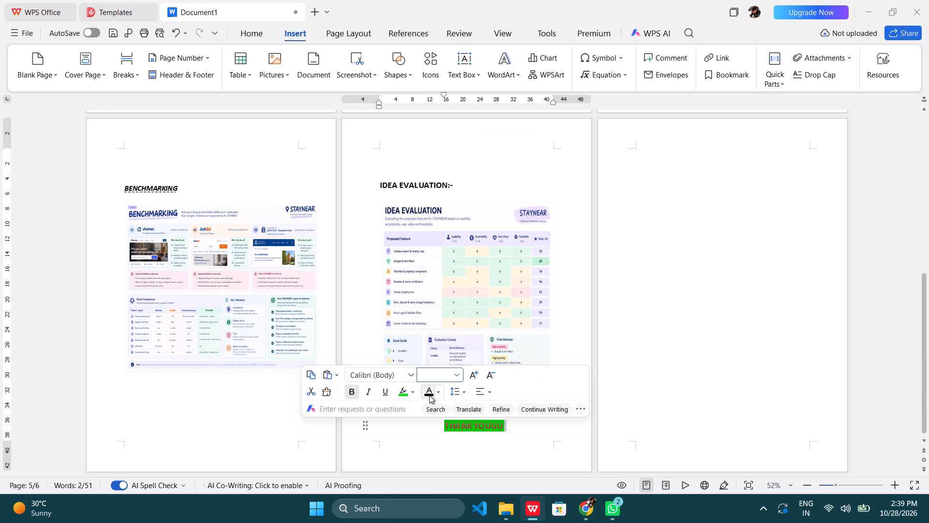
{"action": "left_click", "coordinate": [437, 392]}
{"action": "left_click", "coordinate": [433, 126]}
{"action": "left_click", "coordinate": [469, 457]}
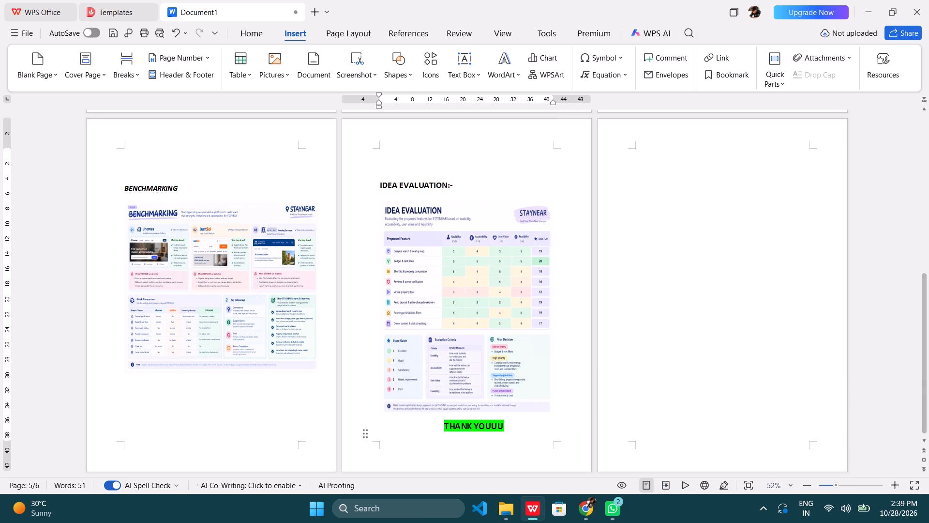
Italicise and underline the "IDEA EVALUATION:-" heading on page 5.
{"action": "left_click_drag", "start_coordinate": [459, 186], "coordinate": [382, 181]}
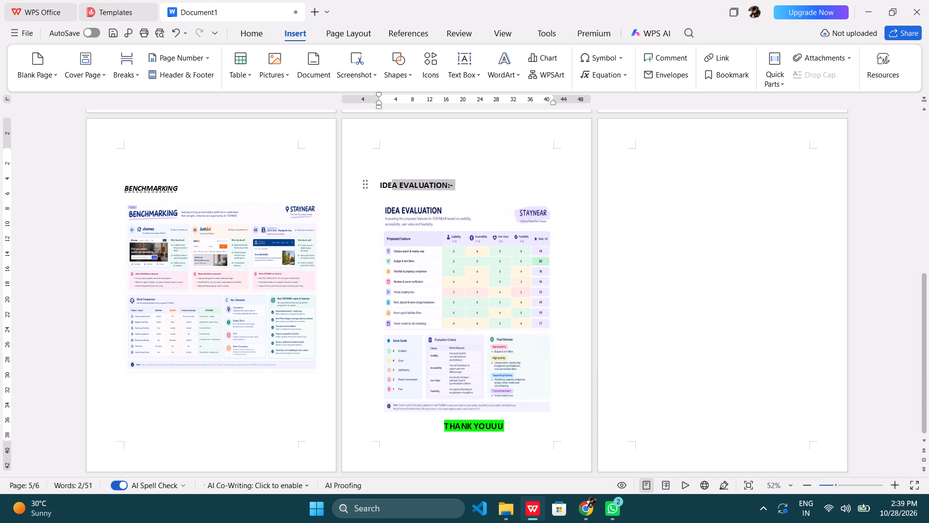
{"action": "left_click_drag", "start_coordinate": [382, 181], "coordinate": [380, 182]}
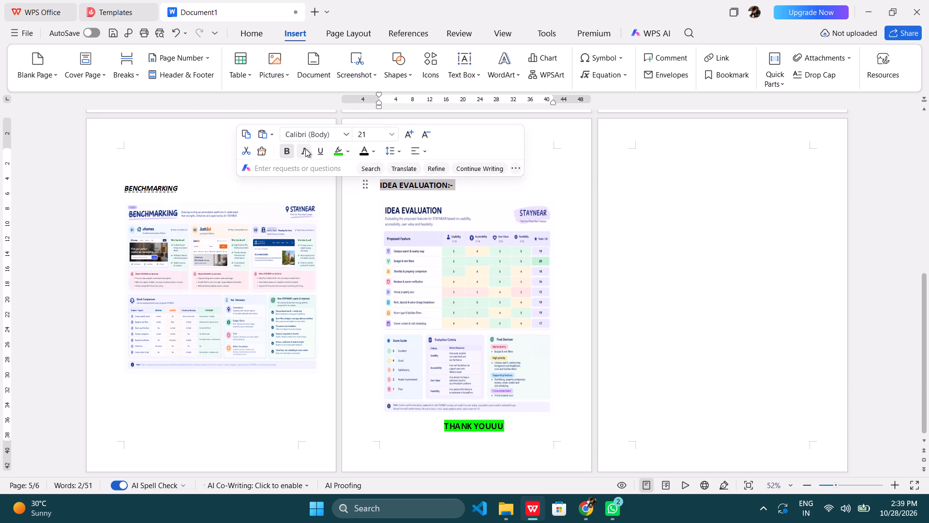
{"action": "left_click", "coordinate": [305, 149]}
{"action": "left_click", "coordinate": [322, 151]}
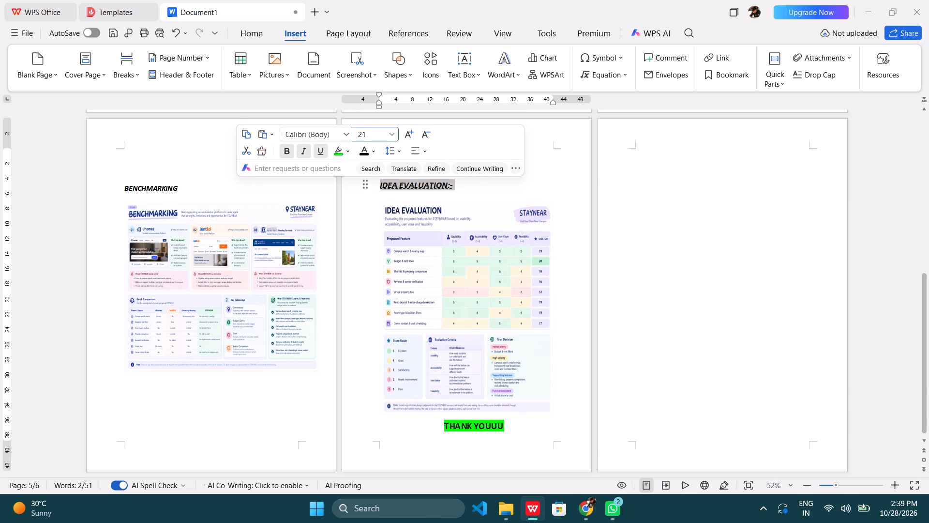
{"action": "left_click", "coordinate": [470, 191]}
Italicise and underline the "Empathy mapping:-" heading on page 2.
{"action": "scroll", "coordinate": [470, 191], "scroll_direction": "up", "scroll_amount": 7}
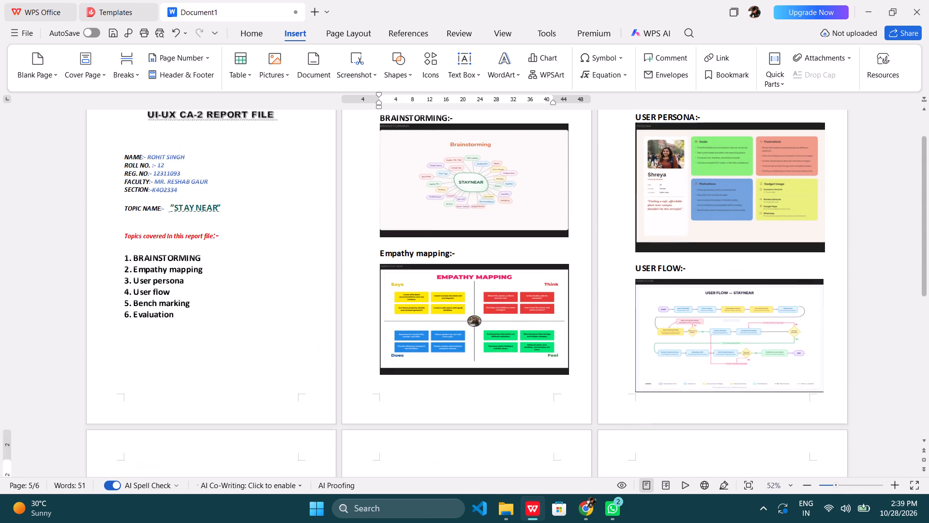
{"action": "left_click_drag", "start_coordinate": [456, 268], "coordinate": [391, 261]}
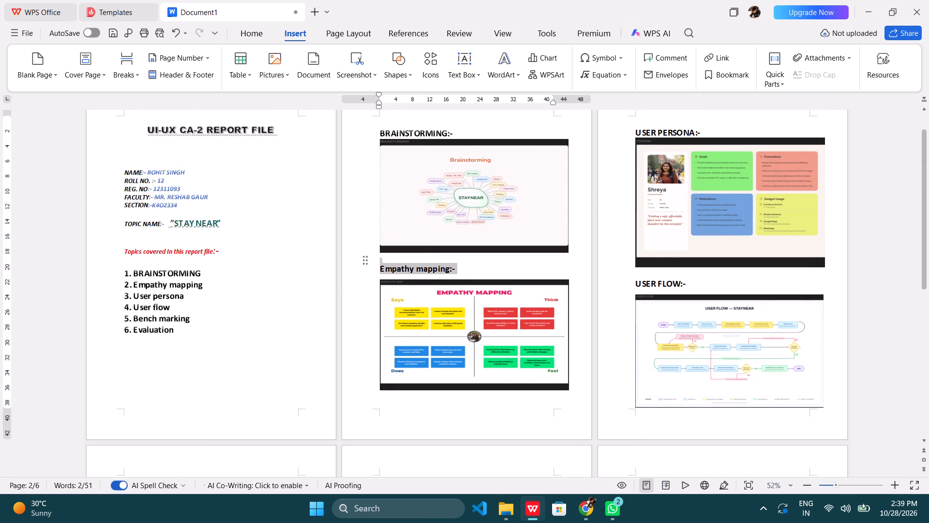
{"action": "left_click_drag", "start_coordinate": [391, 261], "coordinate": [381, 270]}
{"action": "left_click", "coordinate": [304, 230]}
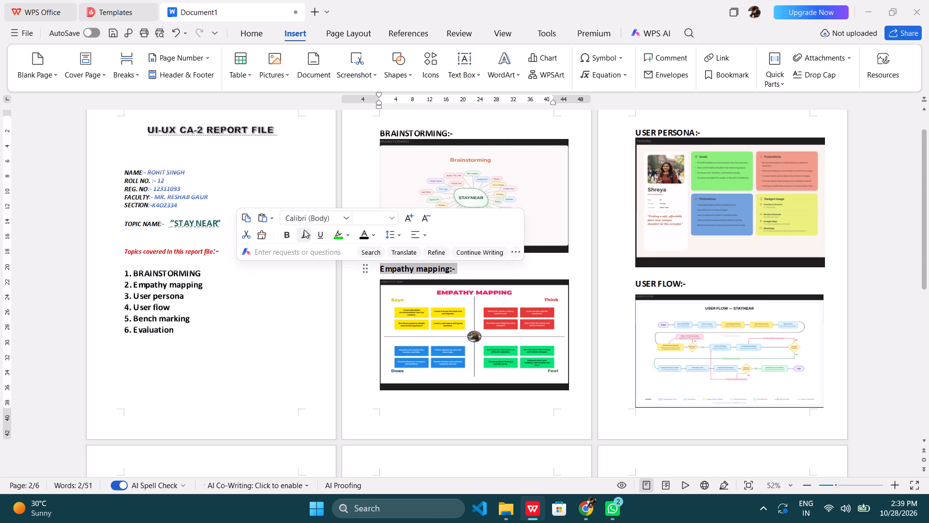
{"action": "left_click", "coordinate": [317, 234]}
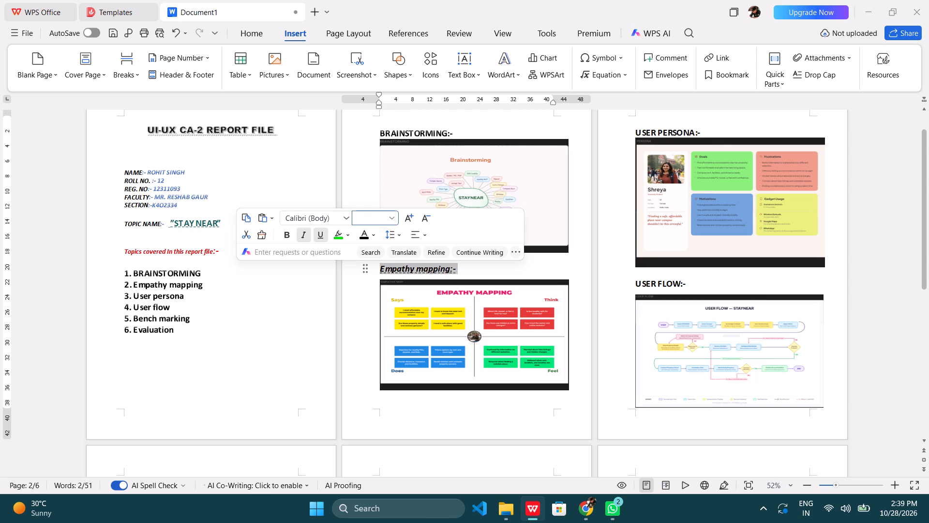
Underline and italicise the "BRAINSTORMING:-" heading at the top of page 2.
{"action": "left_click_drag", "start_coordinate": [452, 135], "coordinate": [379, 132]}
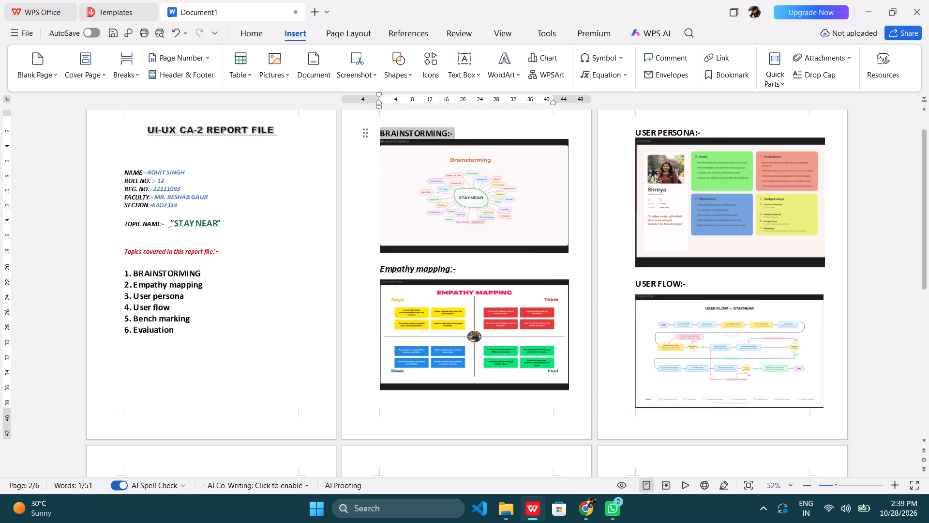
{"action": "left_click_drag", "start_coordinate": [379, 132], "coordinate": [379, 132]}
{"action": "left_click", "coordinate": [320, 99]}
{"action": "left_click", "coordinate": [305, 99]}
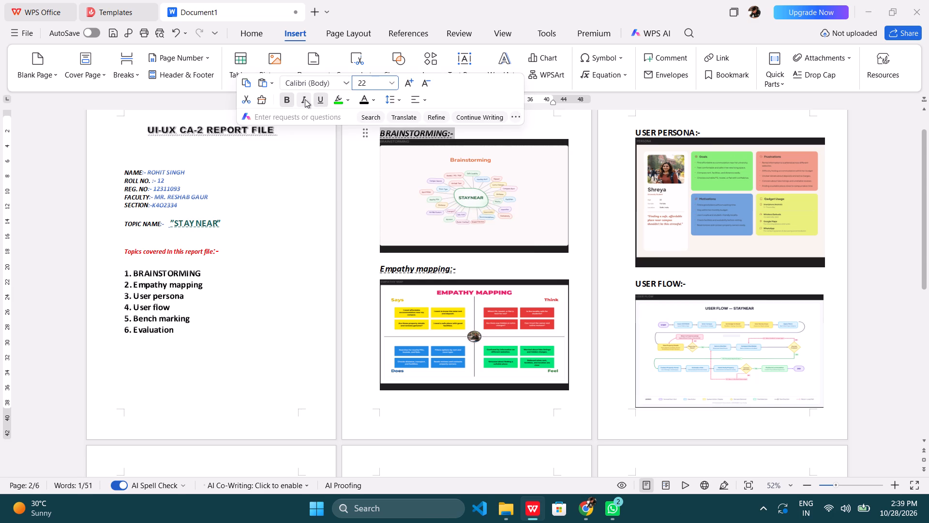
Italicise and underline the "USER PERSONA:-" heading at the top of page 3.
{"action": "left_click_drag", "start_coordinate": [703, 134], "coordinate": [633, 134]}
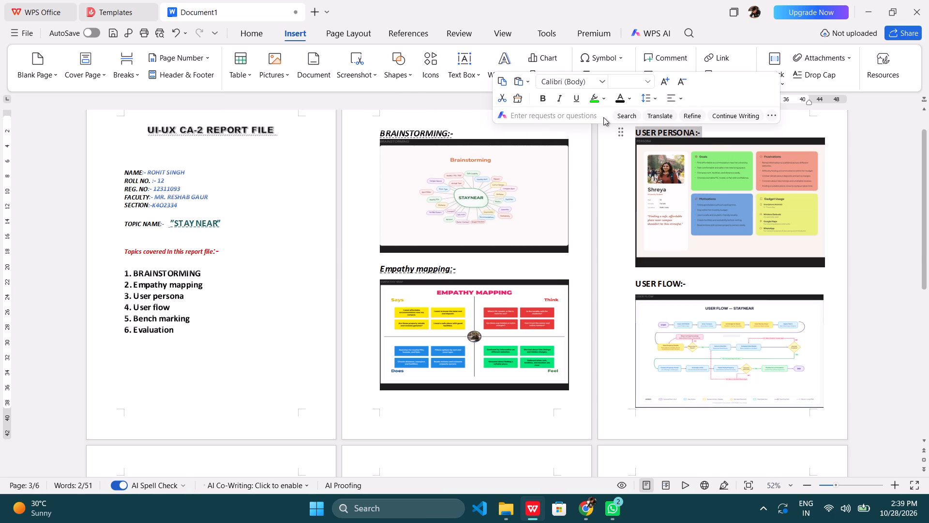
{"action": "left_click", "coordinate": [559, 97]}
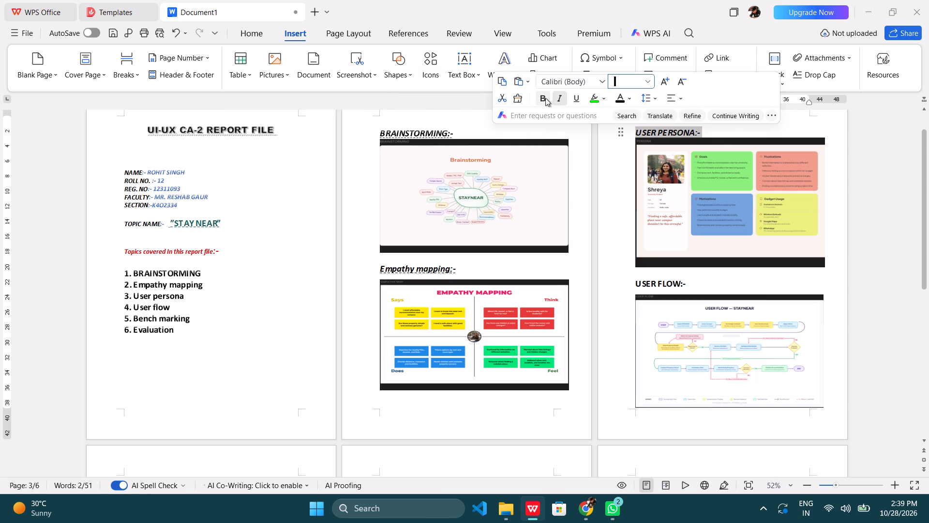
{"action": "left_click", "coordinate": [574, 99]}
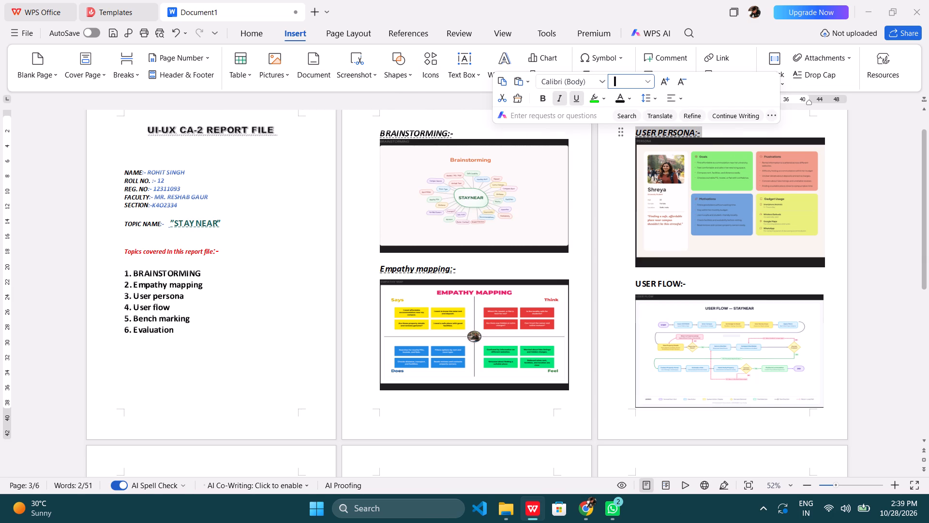
{"action": "left_click", "coordinate": [708, 134]}
{"action": "left_click", "coordinate": [644, 134]}
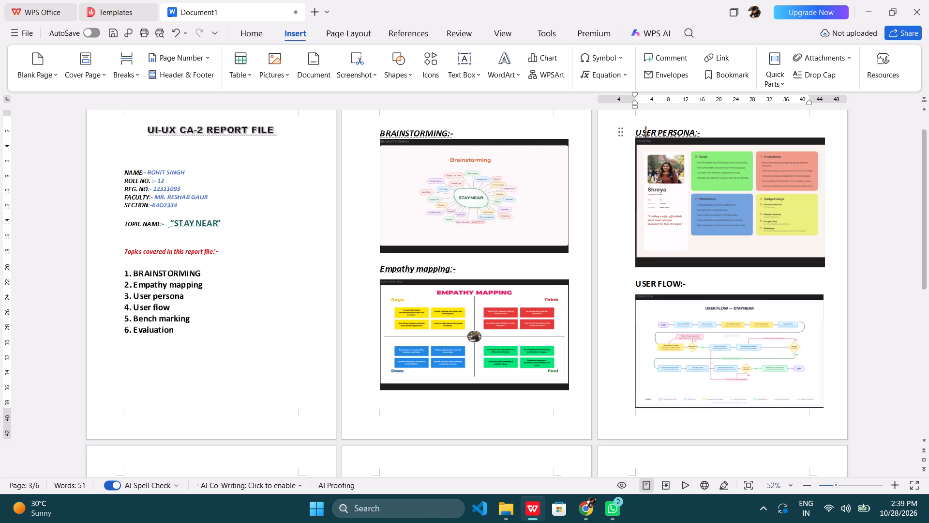
{"action": "left_click", "coordinate": [642, 134]}
Italicise and underline the "USER FLOW:-" heading on page 3.
{"action": "left_click_drag", "start_coordinate": [688, 283], "coordinate": [634, 283]}
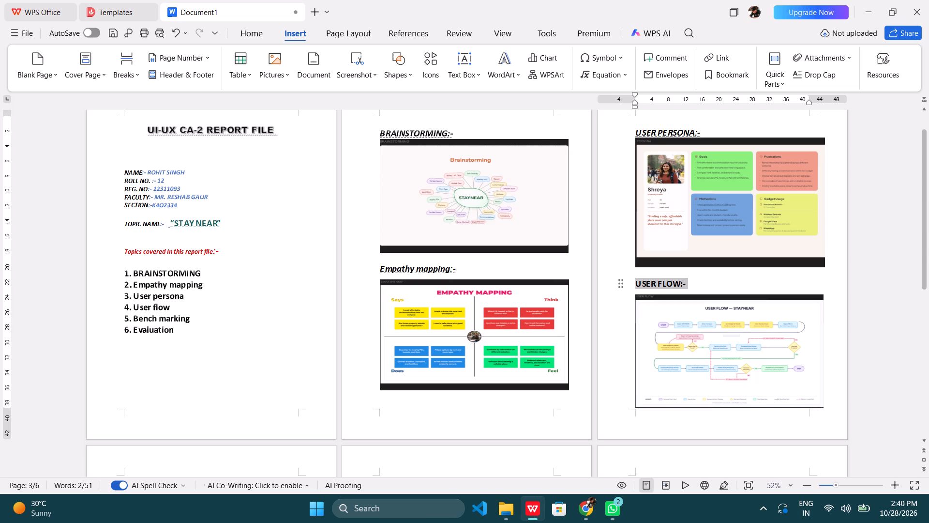
{"action": "left_click_drag", "start_coordinate": [634, 283], "coordinate": [633, 283]}
{"action": "left_click", "coordinate": [560, 252]}
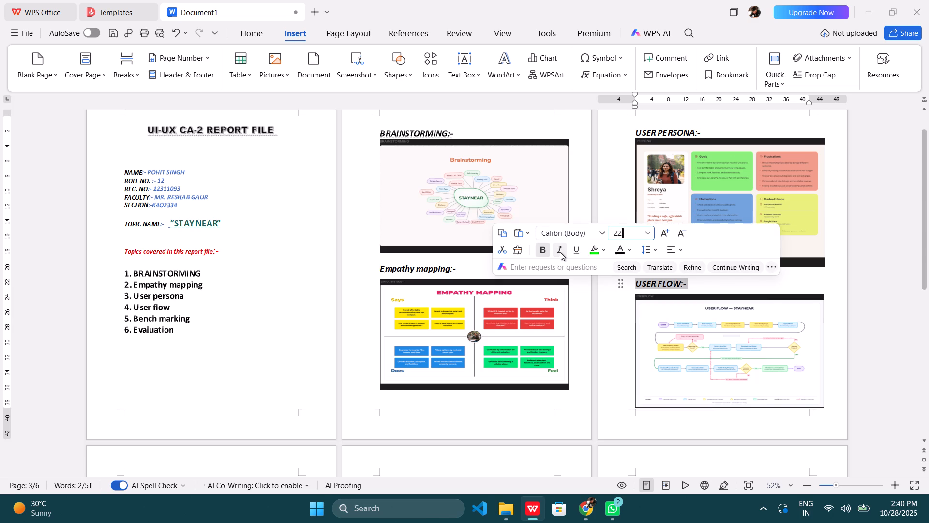
{"action": "left_click", "coordinate": [579, 250]}
{"action": "left_click", "coordinate": [717, 283]}
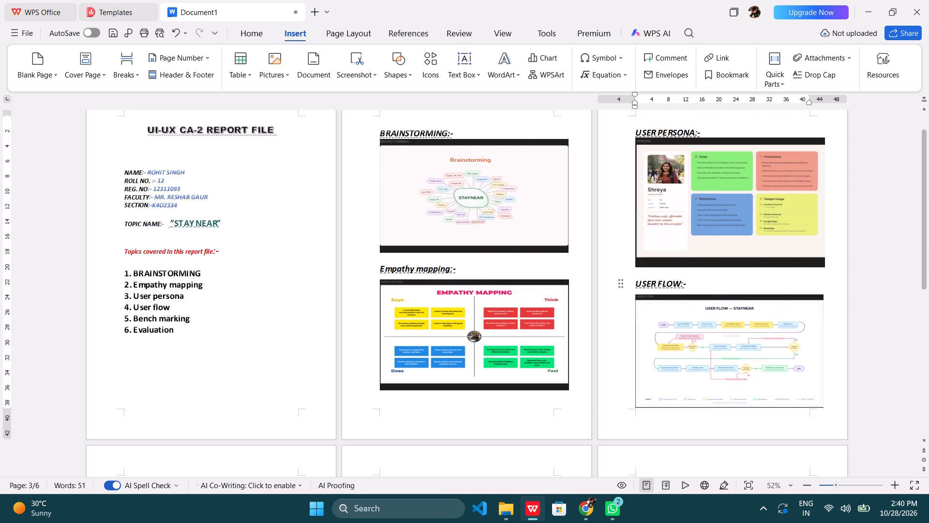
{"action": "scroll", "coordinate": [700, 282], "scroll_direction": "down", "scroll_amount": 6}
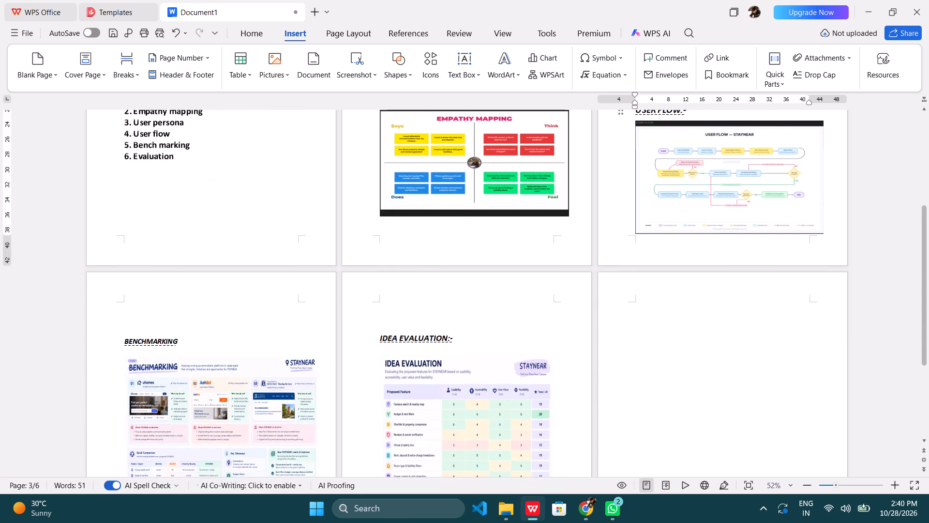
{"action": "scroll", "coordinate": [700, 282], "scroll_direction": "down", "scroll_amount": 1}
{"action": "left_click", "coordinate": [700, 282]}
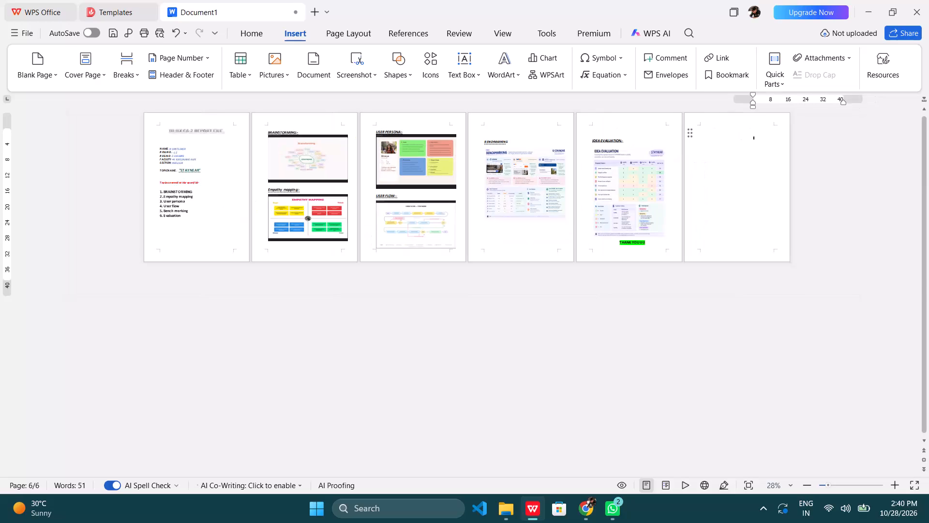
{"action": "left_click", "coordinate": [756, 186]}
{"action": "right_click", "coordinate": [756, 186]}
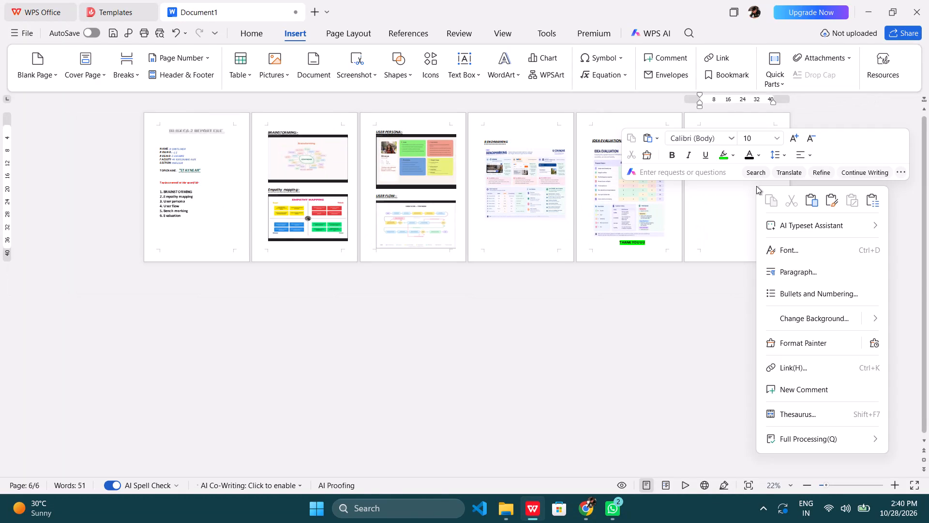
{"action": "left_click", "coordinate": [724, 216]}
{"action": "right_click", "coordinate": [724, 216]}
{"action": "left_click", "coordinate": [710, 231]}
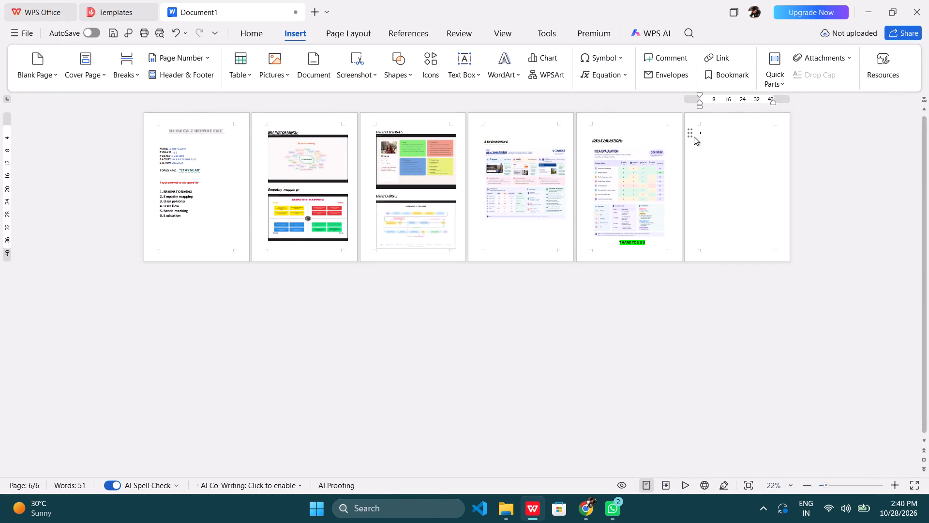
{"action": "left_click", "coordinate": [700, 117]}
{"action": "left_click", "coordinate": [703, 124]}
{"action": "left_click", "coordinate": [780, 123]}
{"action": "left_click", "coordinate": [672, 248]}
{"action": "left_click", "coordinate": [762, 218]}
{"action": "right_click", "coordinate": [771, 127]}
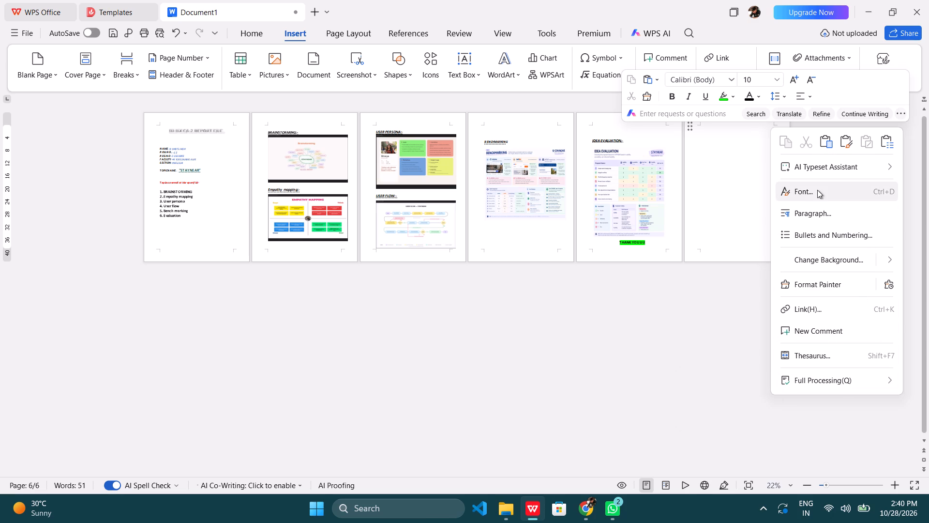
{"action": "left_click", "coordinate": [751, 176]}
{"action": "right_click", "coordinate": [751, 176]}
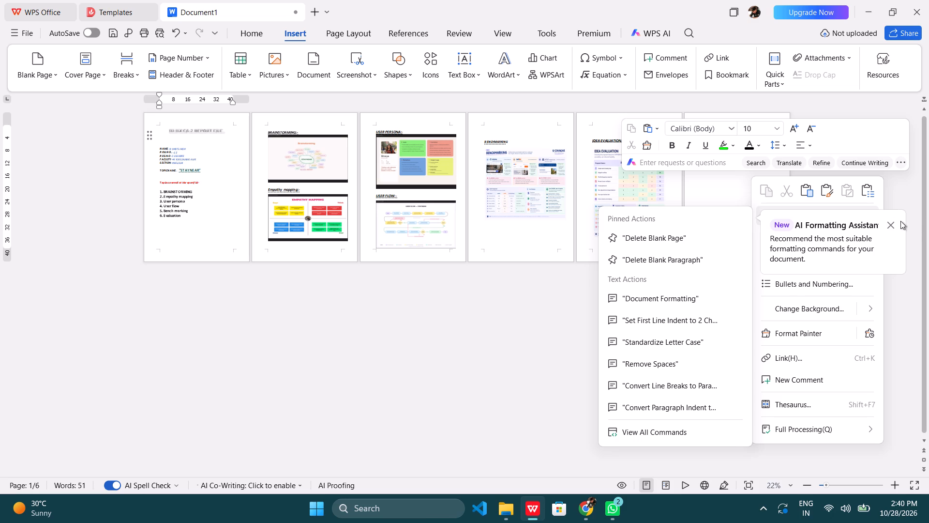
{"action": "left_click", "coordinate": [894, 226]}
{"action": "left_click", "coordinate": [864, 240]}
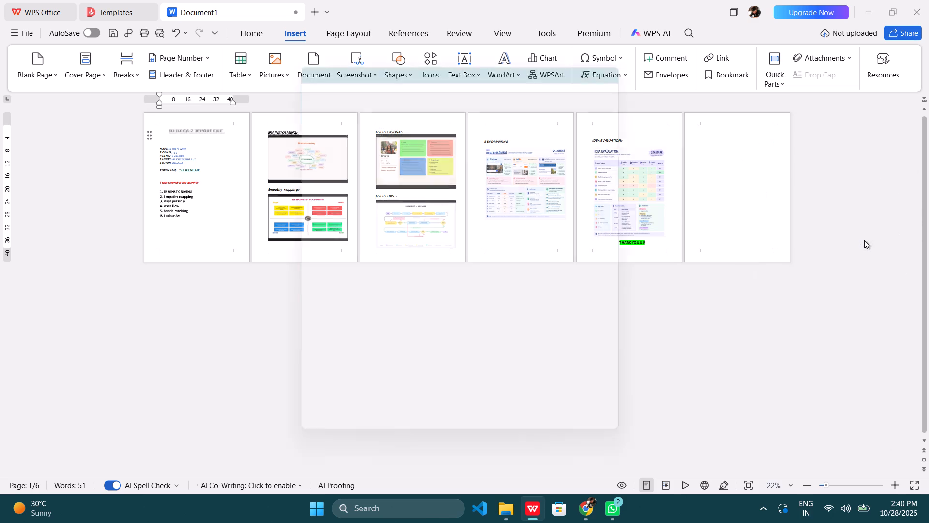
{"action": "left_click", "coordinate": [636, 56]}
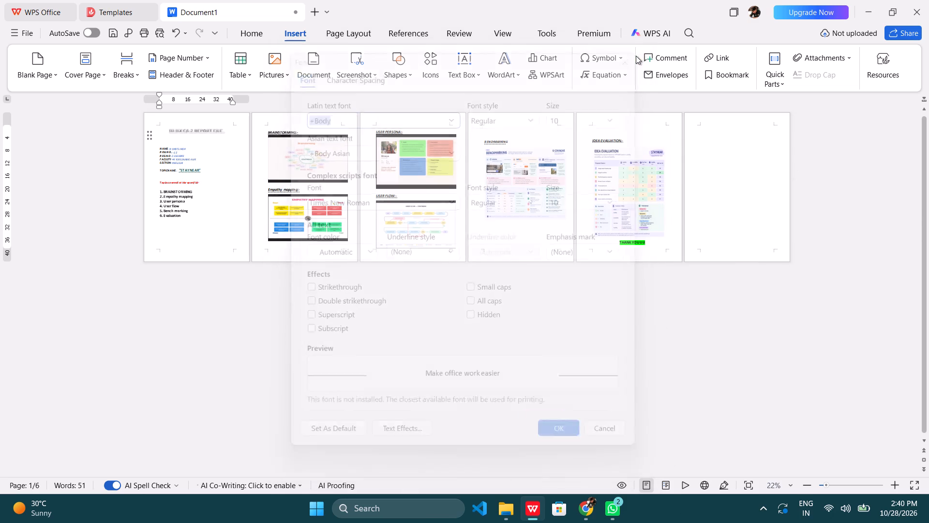
Delete the blank sixth page that follows the "THANK YOUUU" page.
{"action": "left_click", "coordinate": [740, 182]}
{"action": "double_click", "coordinate": [740, 182]}
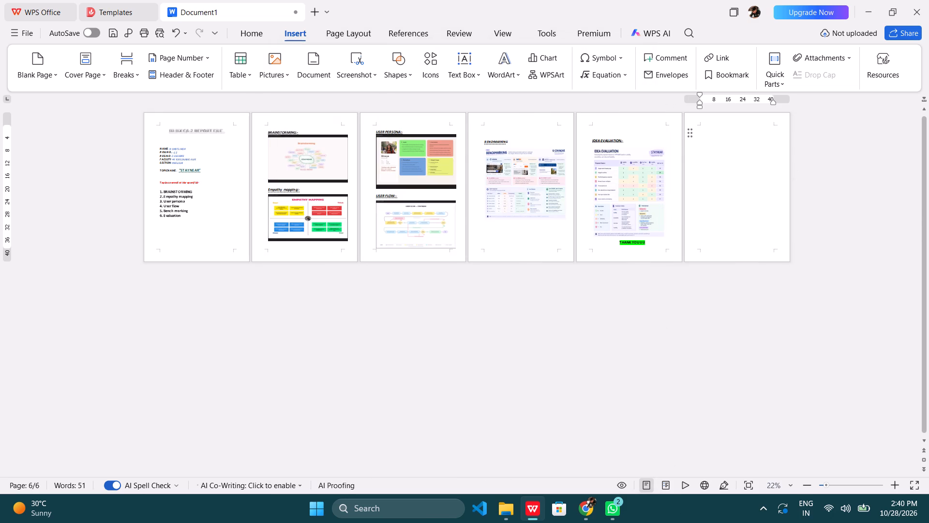
{"action": "right_click", "coordinate": [714, 166]}
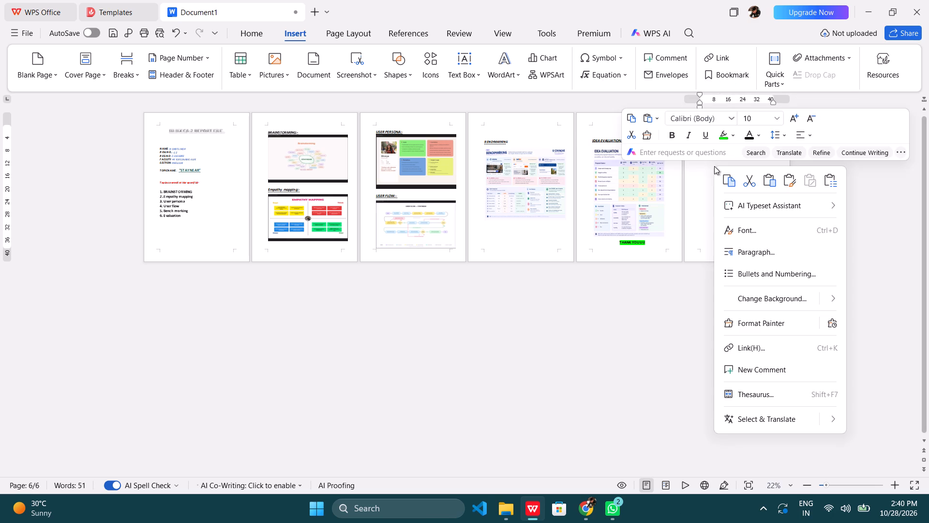
{"action": "double_click", "coordinate": [700, 174]}
{"action": "double_click", "coordinate": [700, 174]}
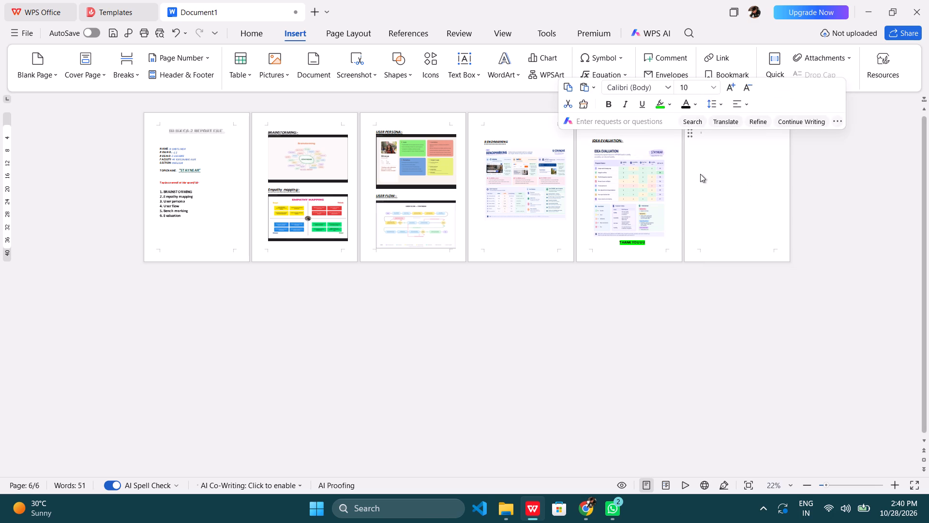
{"action": "key", "text": "Delete"}
{"action": "key", "text": "Delete"}
{"action": "key", "text": "Delete"}
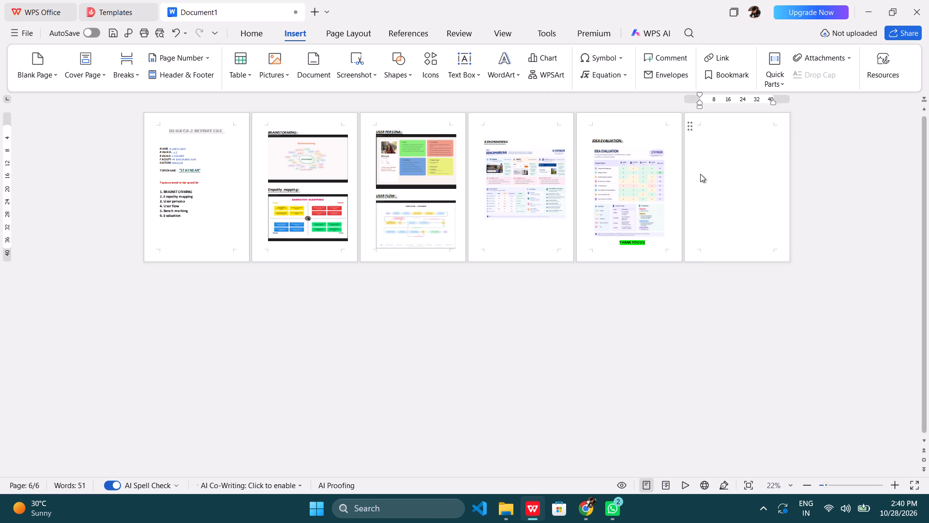
{"action": "key", "text": "Delete"}
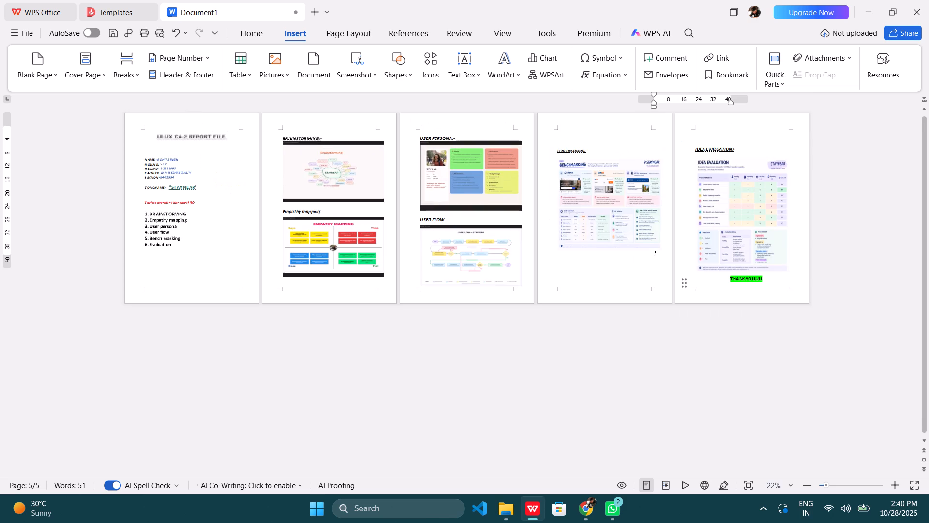
Resize the benchmarking picture on page 4 to about 5.33 in high and 6.58 in wide.
{"action": "scroll", "coordinate": [662, 210], "scroll_direction": "left", "scroll_amount": 1}
{"action": "scroll", "coordinate": [662, 210], "scroll_direction": "down", "scroll_amount": 3}
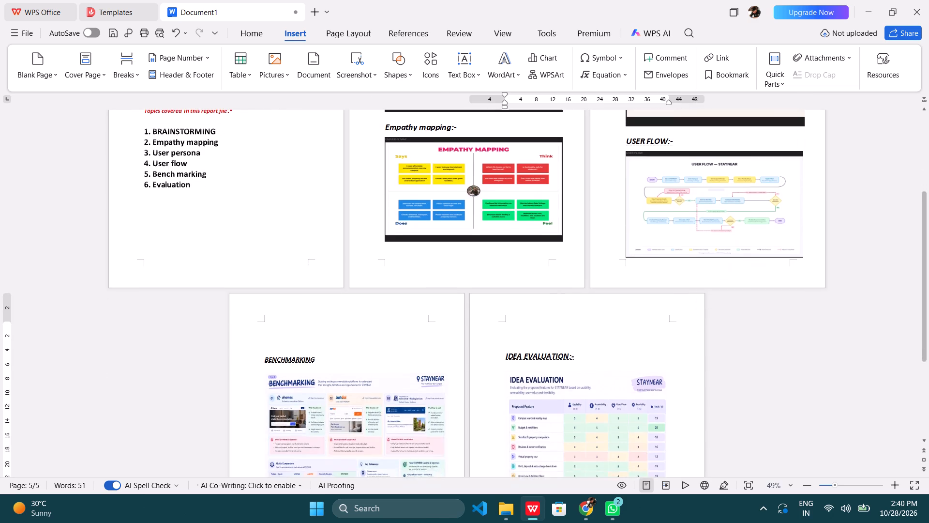
{"action": "scroll", "coordinate": [662, 210], "scroll_direction": "down", "scroll_amount": 4}
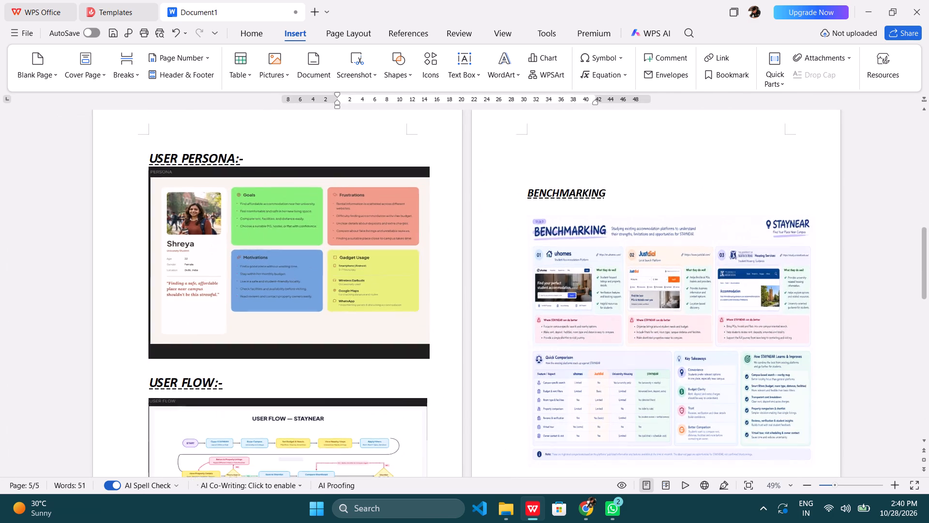
{"action": "scroll", "coordinate": [360, 224], "scroll_direction": "down", "scroll_amount": 4}
{"action": "left_click", "coordinate": [645, 185]}
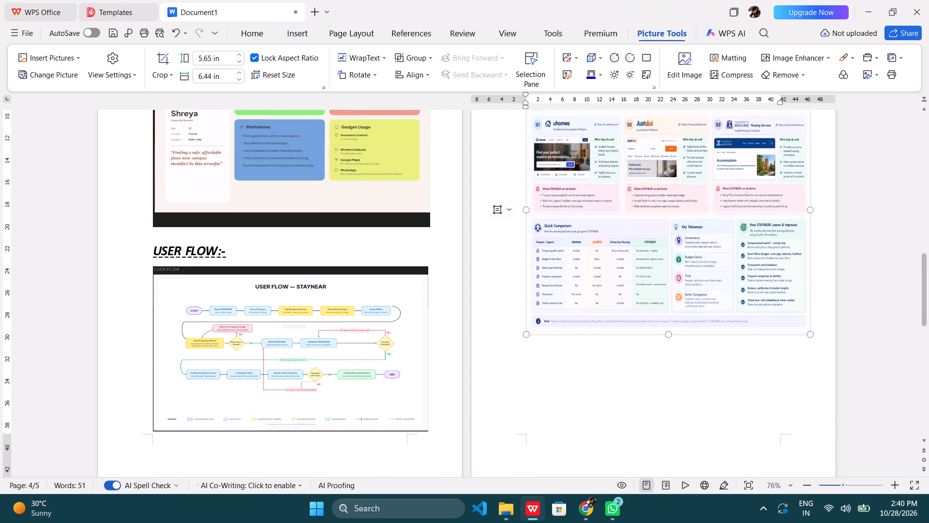
{"action": "left_click", "coordinate": [667, 333]}
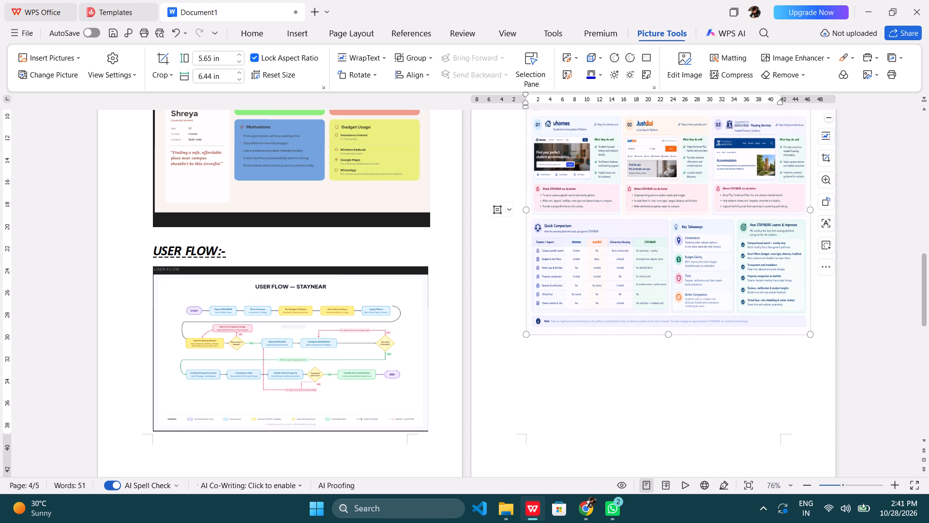
{"action": "left_click_drag", "start_coordinate": [670, 337], "coordinate": [672, 323]}
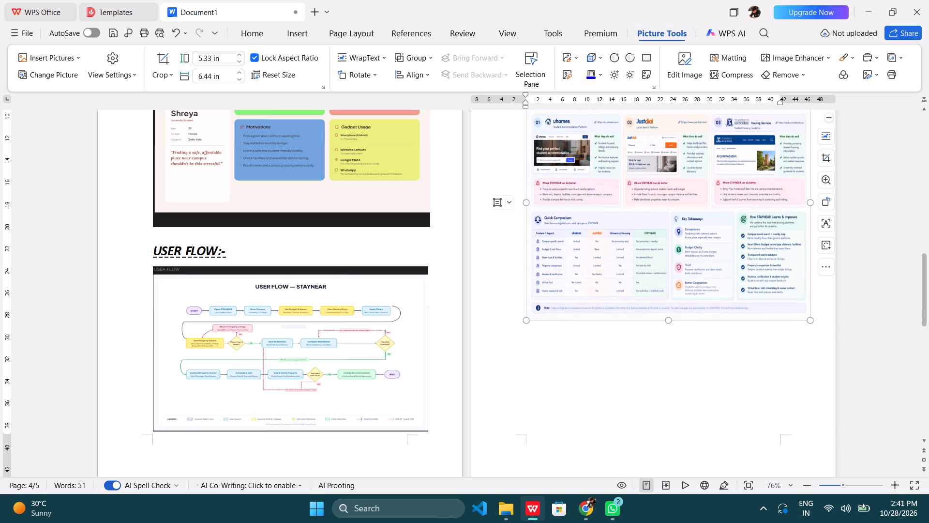
{"action": "left_click_drag", "start_coordinate": [525, 204], "coordinate": [523, 204]}
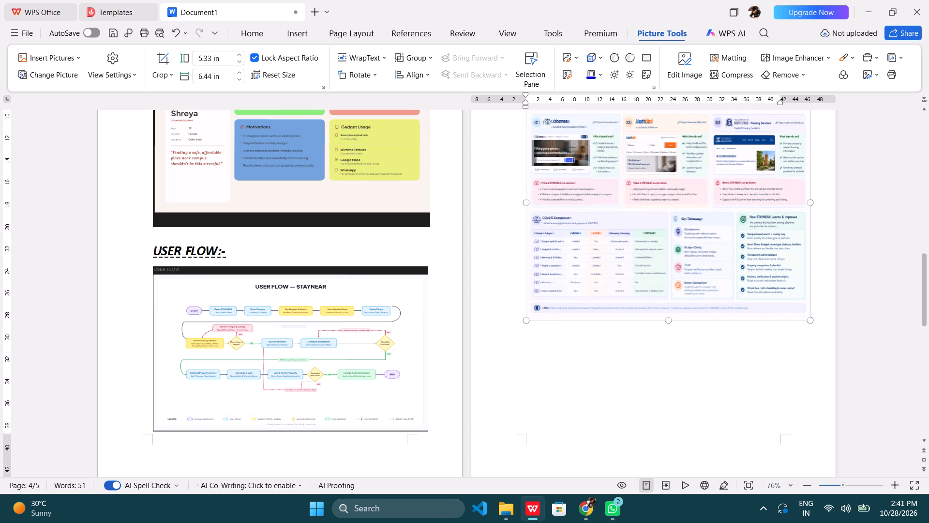
{"action": "left_click_drag", "start_coordinate": [523, 204], "coordinate": [519, 205]}
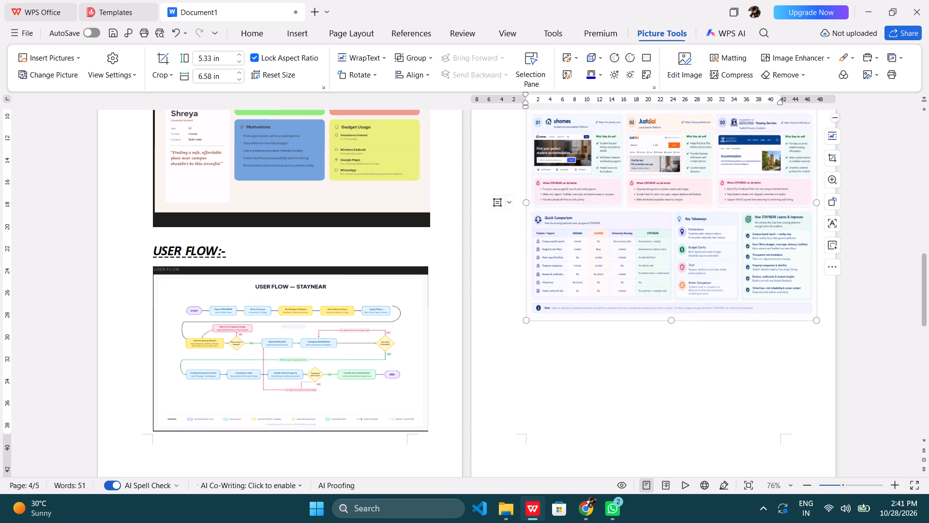
{"action": "left_click", "coordinate": [723, 380]}
Reduce the idea evaluation picture's height on page 5 to about 6.22 in, keeping its width.
{"action": "scroll", "coordinate": [723, 380], "scroll_direction": "down", "scroll_amount": 1}
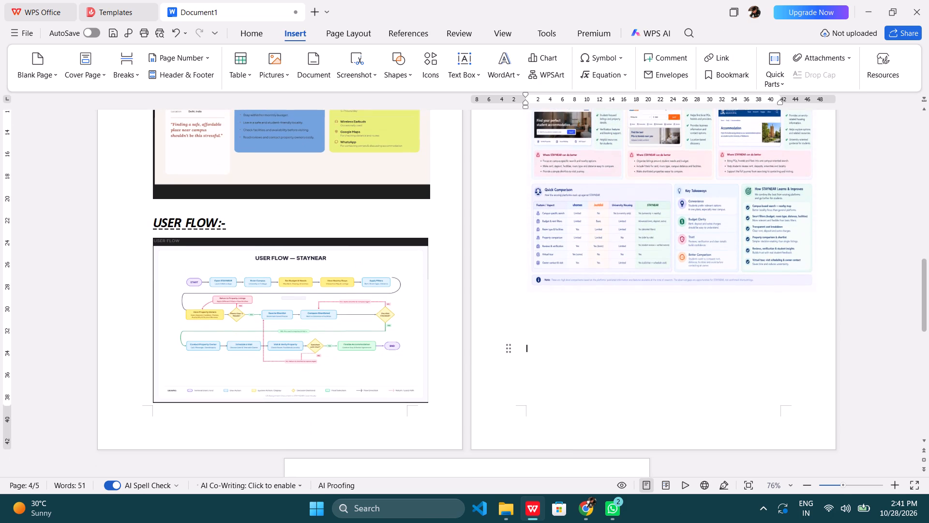
{"action": "scroll", "coordinate": [723, 380], "scroll_direction": "down", "scroll_amount": 2}
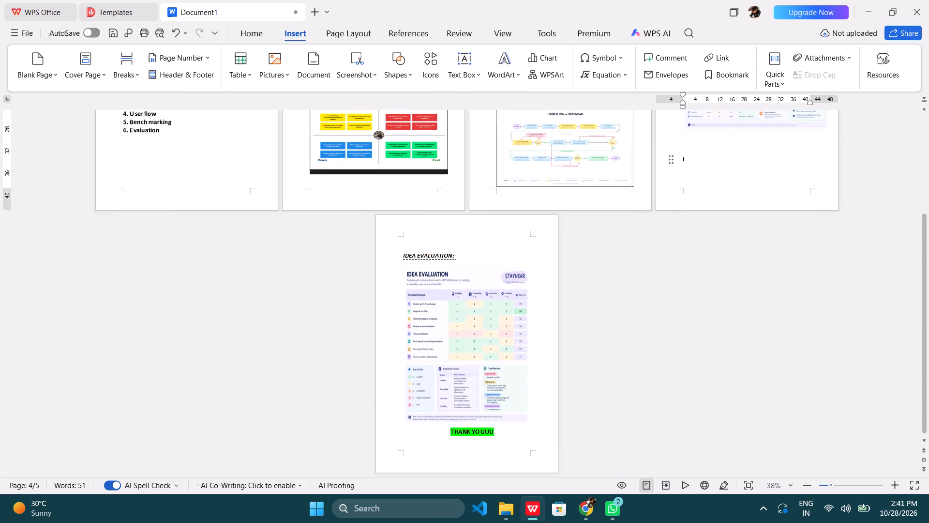
{"action": "left_click", "coordinate": [462, 372]}
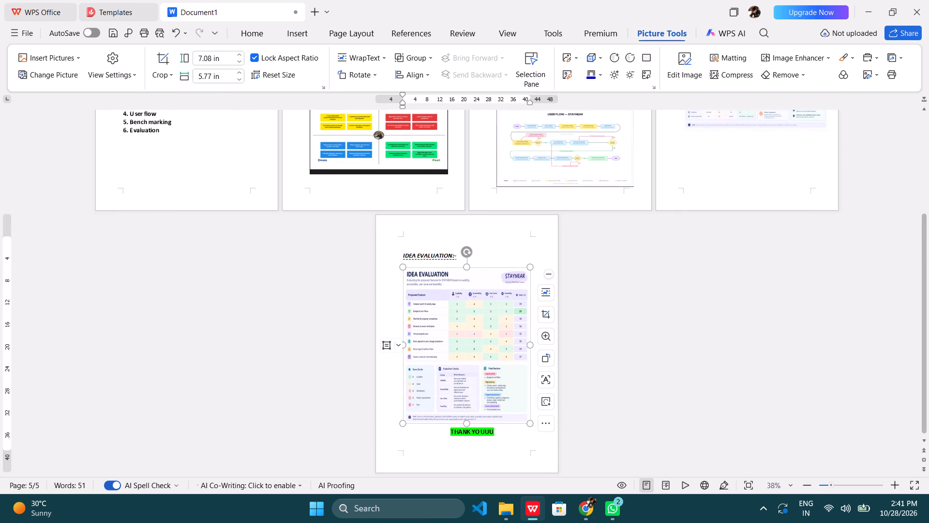
{"action": "left_click", "coordinate": [467, 422]}
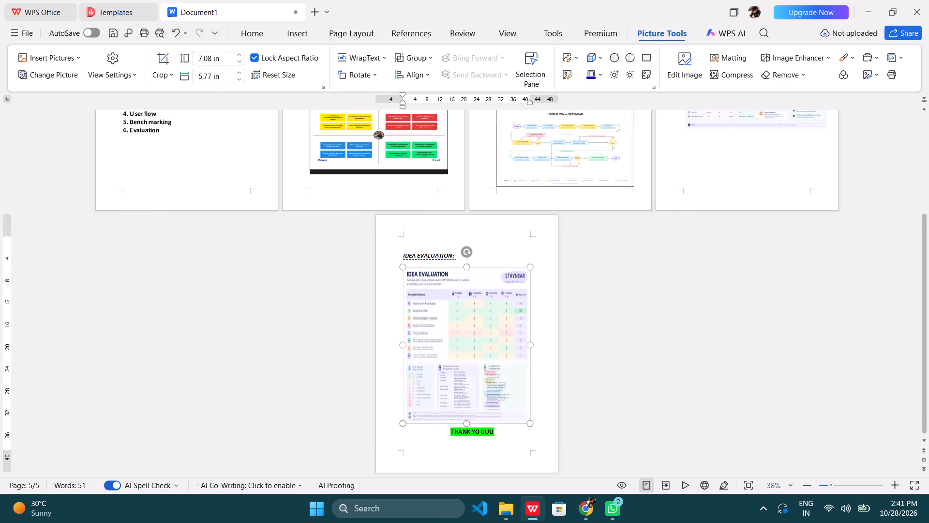
{"action": "left_click_drag", "start_coordinate": [468, 418], "coordinate": [469, 406]}
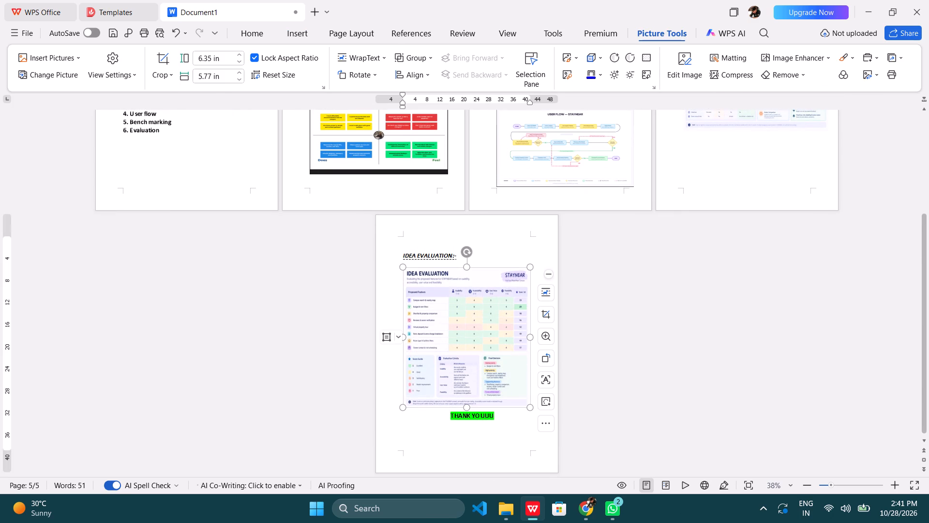
{"action": "left_click_drag", "start_coordinate": [469, 406], "coordinate": [468, 410]}
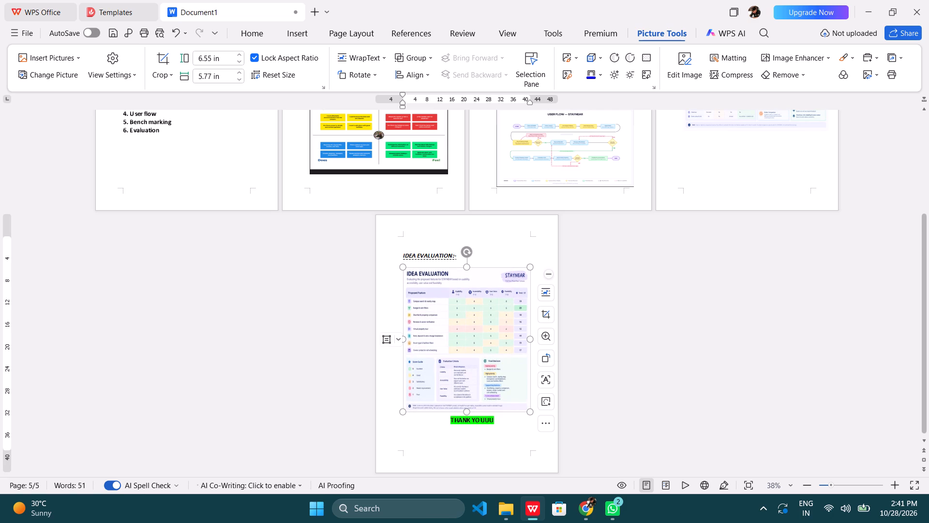
{"action": "left_click_drag", "start_coordinate": [466, 413], "coordinate": [468, 409]}
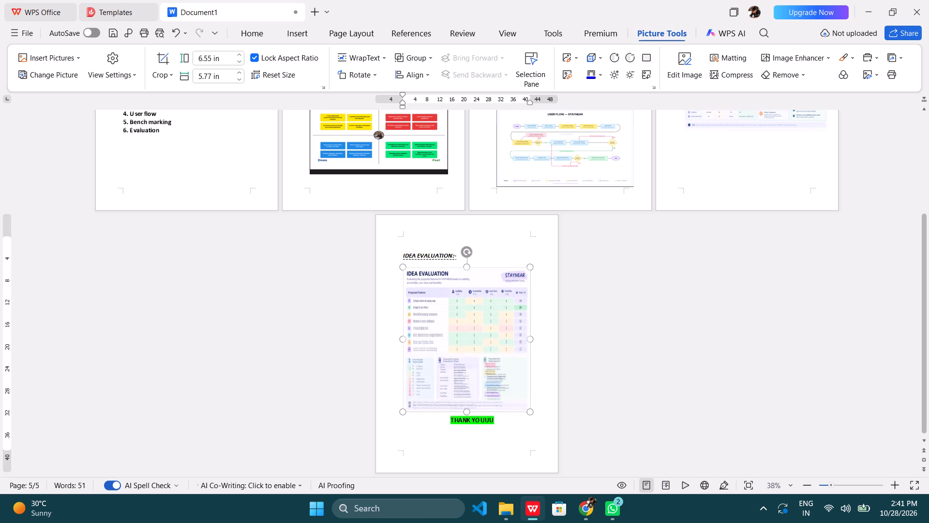
{"action": "left_click_drag", "start_coordinate": [468, 409], "coordinate": [469, 406]}
{"action": "left_click", "coordinate": [598, 393]}
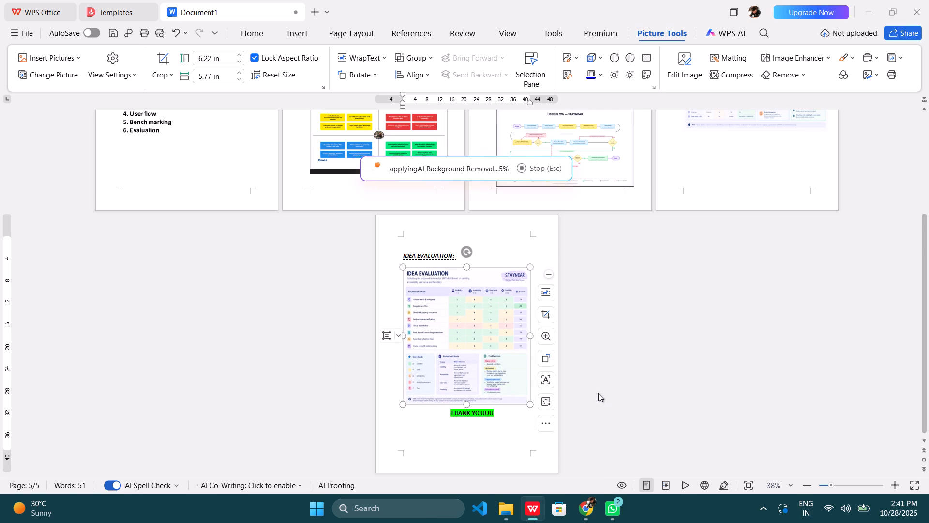
{"action": "left_click", "coordinate": [528, 165]}
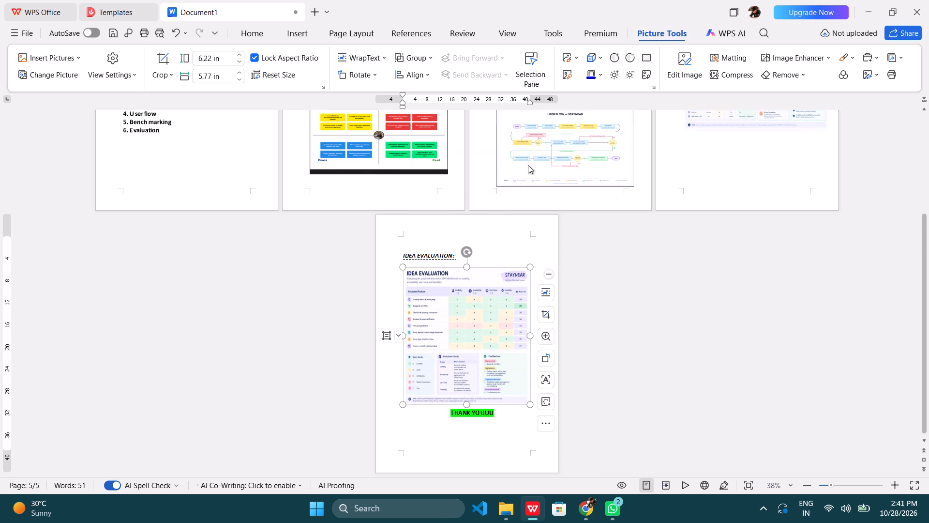
{"action": "left_click", "coordinate": [607, 338]}
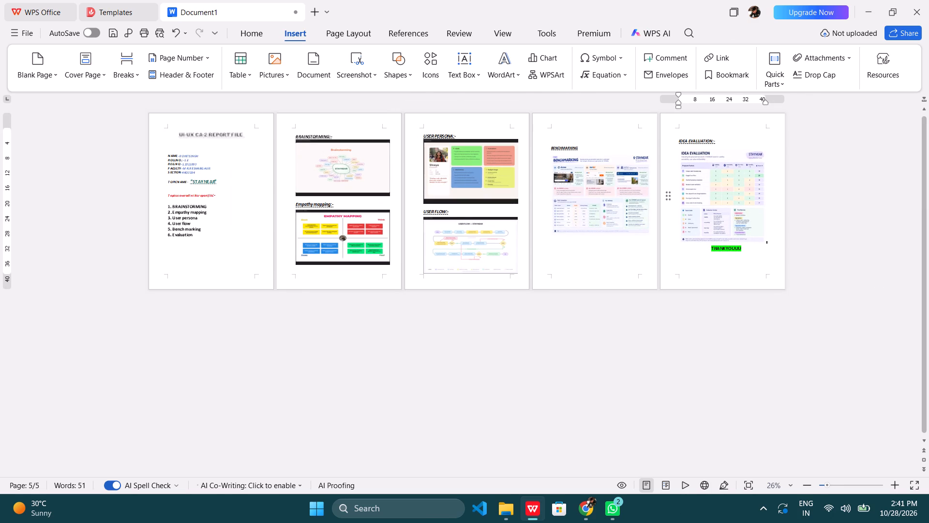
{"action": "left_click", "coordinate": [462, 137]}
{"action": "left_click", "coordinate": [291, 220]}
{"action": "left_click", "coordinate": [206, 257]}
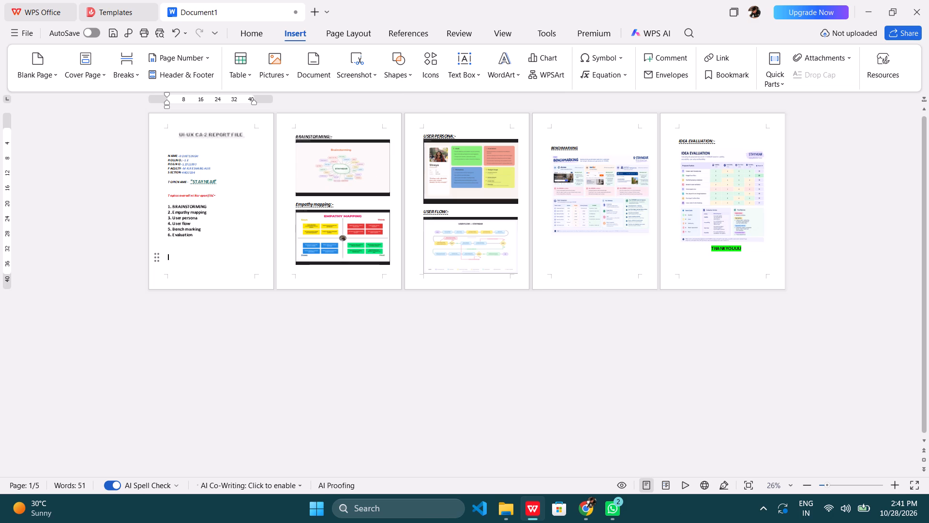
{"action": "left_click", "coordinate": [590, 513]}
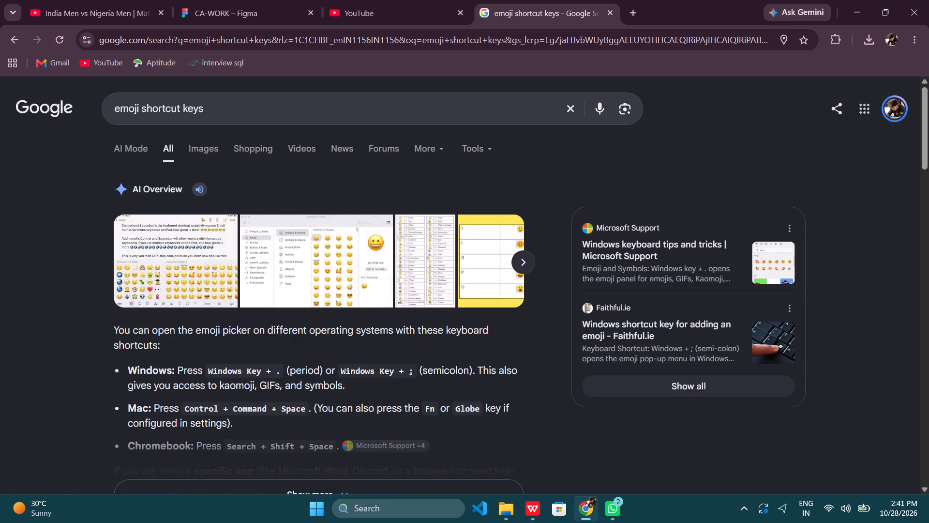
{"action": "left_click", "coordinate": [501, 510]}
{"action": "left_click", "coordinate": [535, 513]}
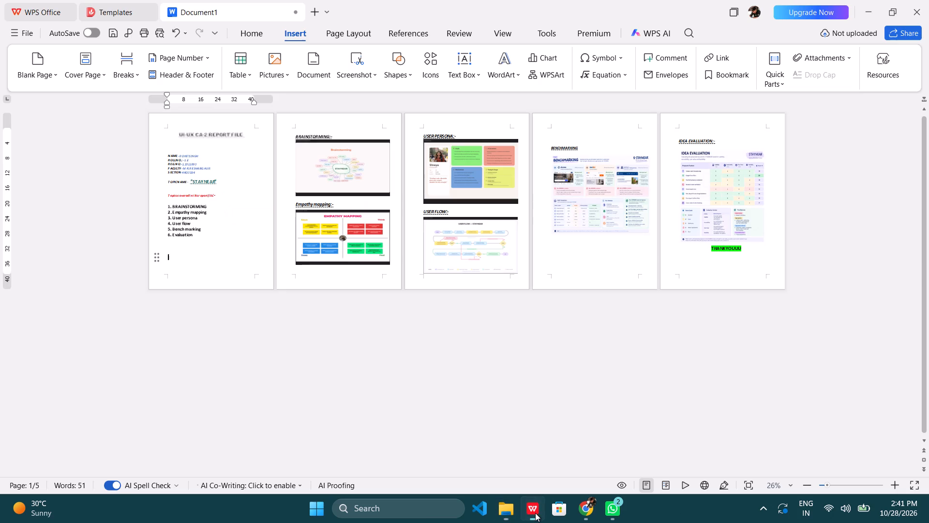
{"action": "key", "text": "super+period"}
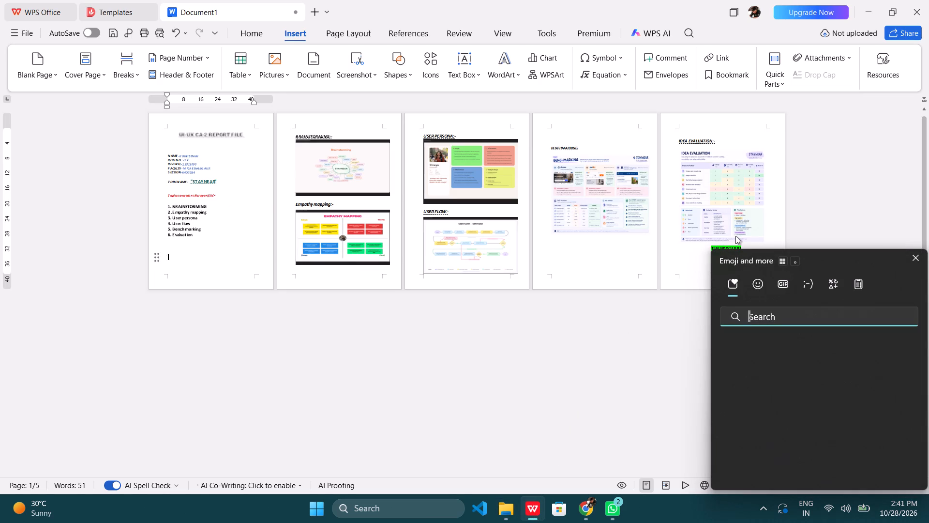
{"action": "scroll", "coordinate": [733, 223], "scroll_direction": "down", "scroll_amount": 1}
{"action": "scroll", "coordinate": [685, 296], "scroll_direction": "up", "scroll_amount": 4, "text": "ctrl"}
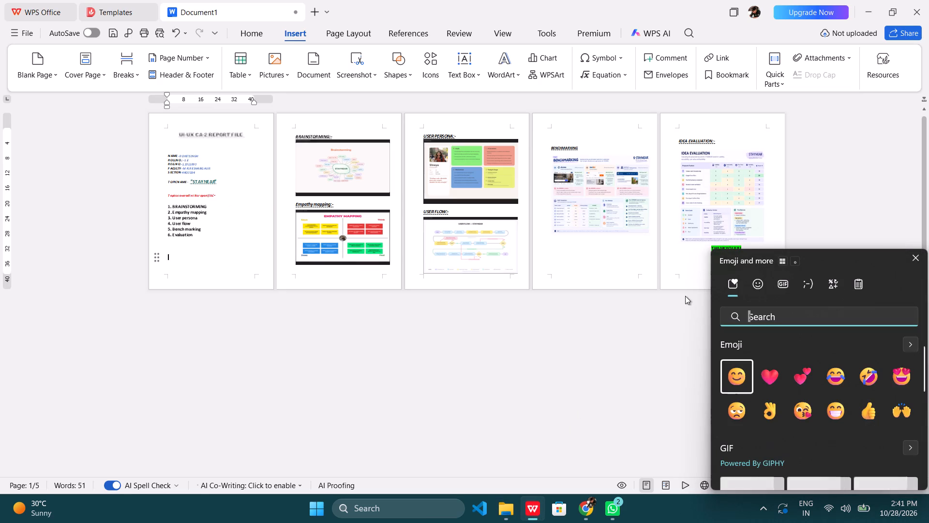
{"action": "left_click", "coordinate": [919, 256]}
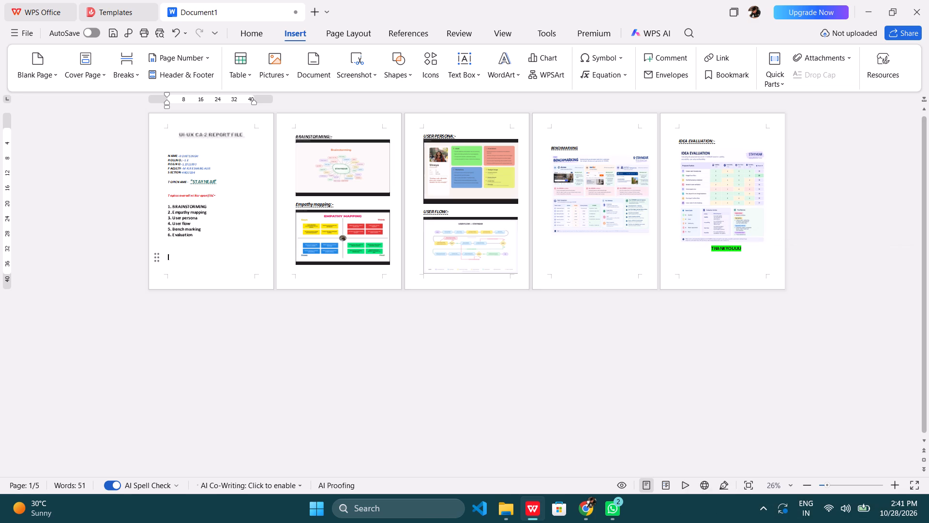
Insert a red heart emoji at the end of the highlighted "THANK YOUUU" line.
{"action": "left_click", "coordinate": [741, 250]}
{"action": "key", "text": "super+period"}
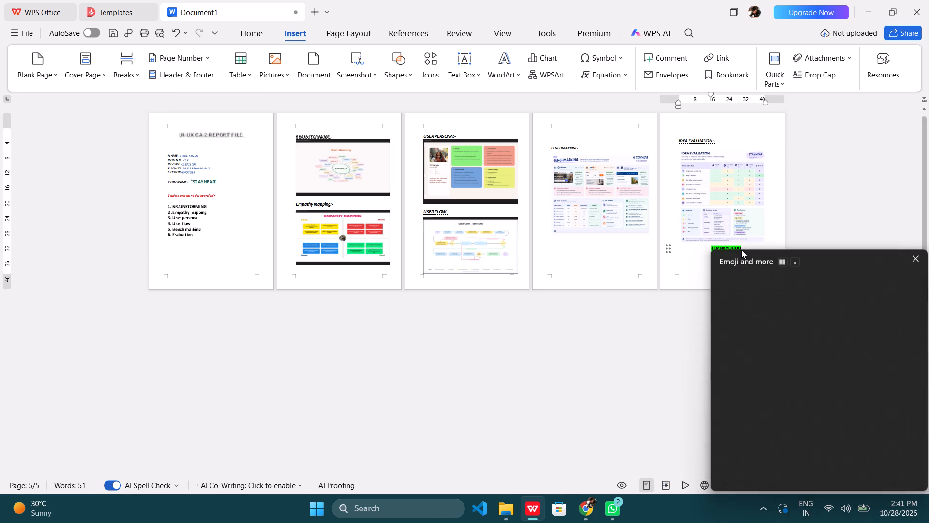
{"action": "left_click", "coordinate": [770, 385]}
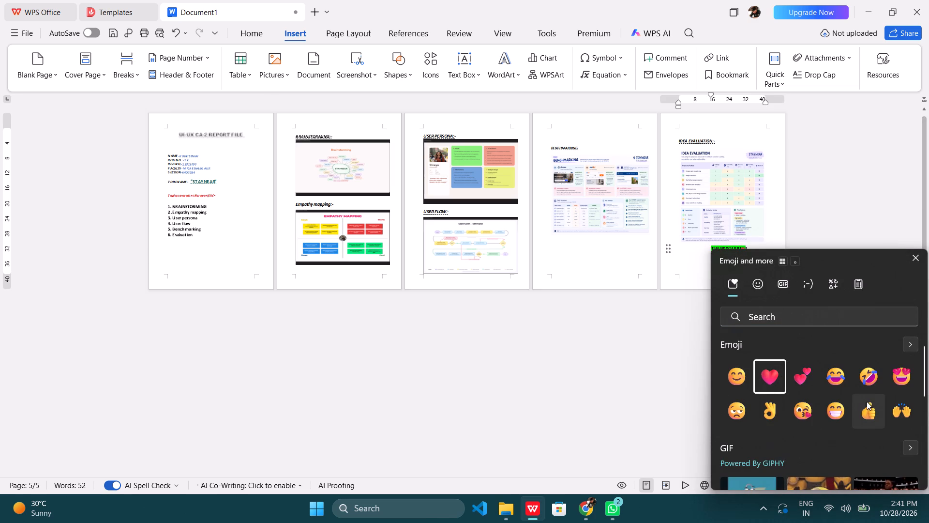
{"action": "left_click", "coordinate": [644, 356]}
Shorten the highlighted thank-you line to "THANK YOU" and delete the heart emoji after it.
{"action": "left_click", "coordinate": [742, 246]}
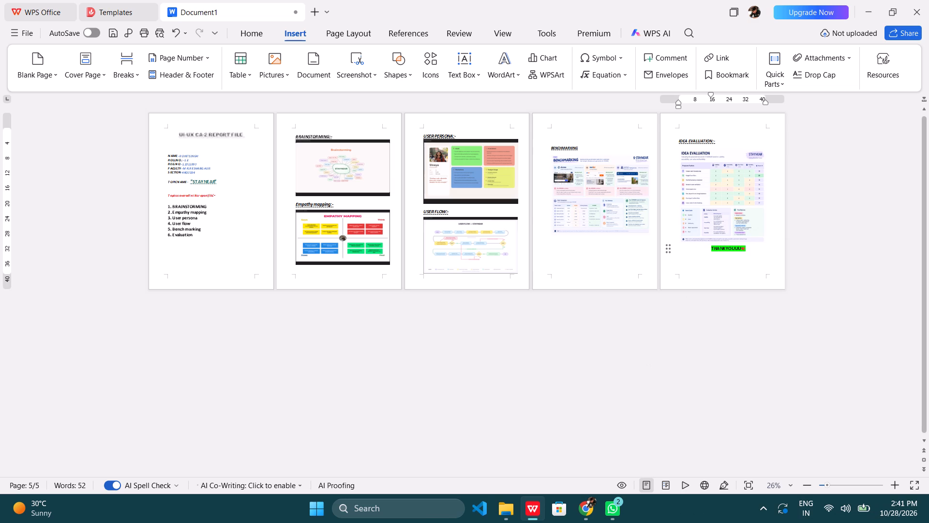
{"action": "key", "text": "BackSpace"}
{"action": "key", "text": "BackSpace"}
{"action": "key", "text": "BackSpace"}
{"action": "key", "text": "space"}
{"action": "left_click", "coordinate": [732, 273]}
{"action": "left_click", "coordinate": [738, 249]}
{"action": "key", "text": "BackSpace"}
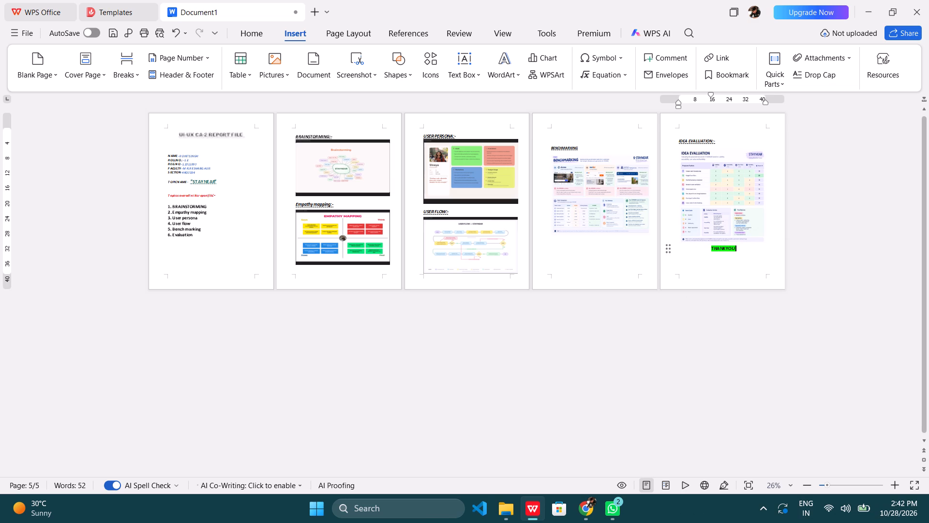
Insert the Minion "MUA!" GIF from the emoji picker after the "THANK YOU" text.
{"action": "key", "text": "super+period"}
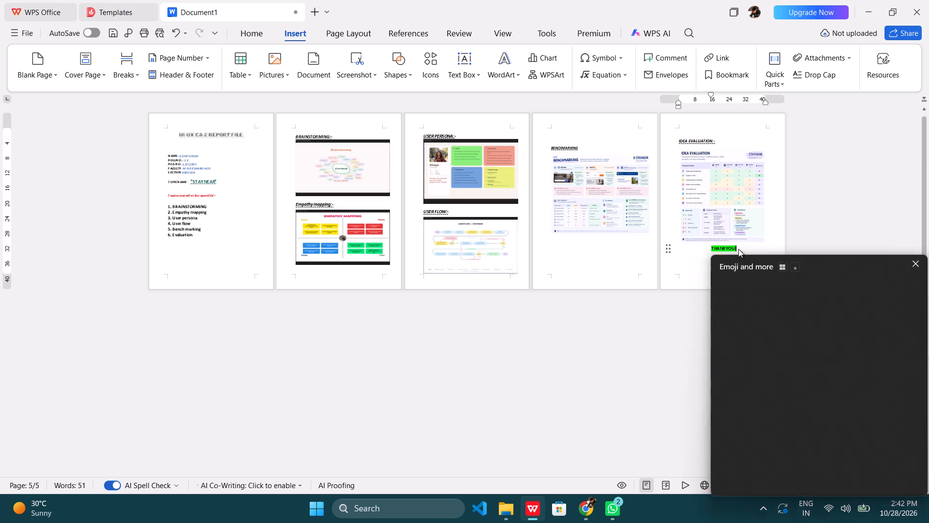
{"action": "scroll", "coordinate": [742, 417], "scroll_direction": "down", "scroll_amount": 1}
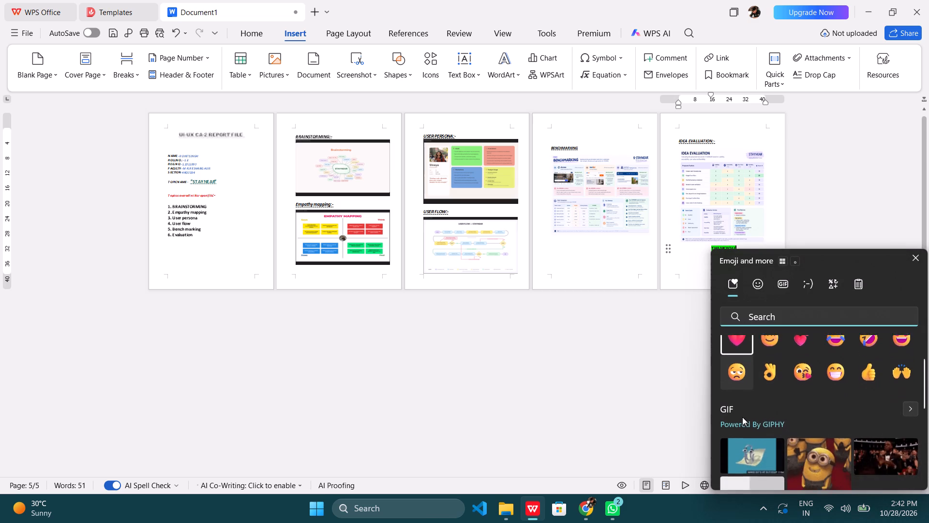
{"action": "scroll", "coordinate": [742, 417], "scroll_direction": "down", "scroll_amount": 1}
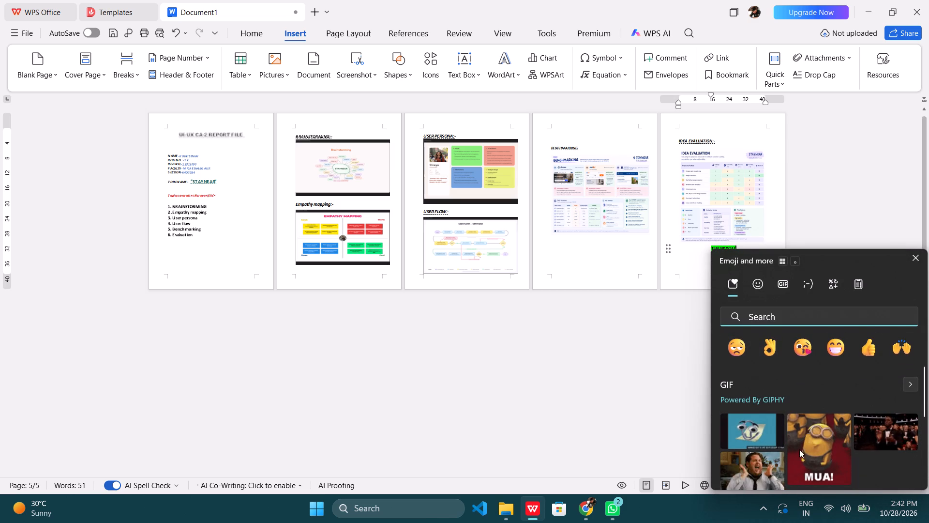
{"action": "left_click", "coordinate": [808, 456]}
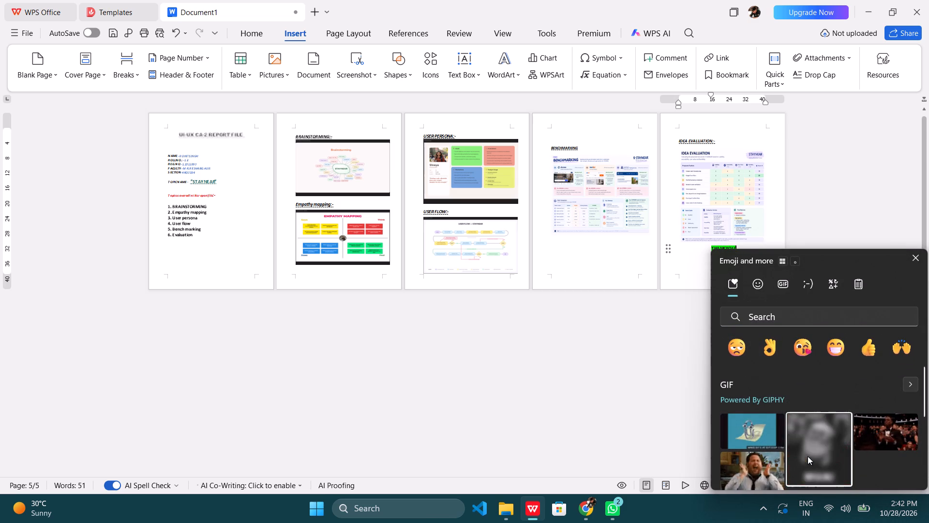
{"action": "key", "text": "ctrl+v"}
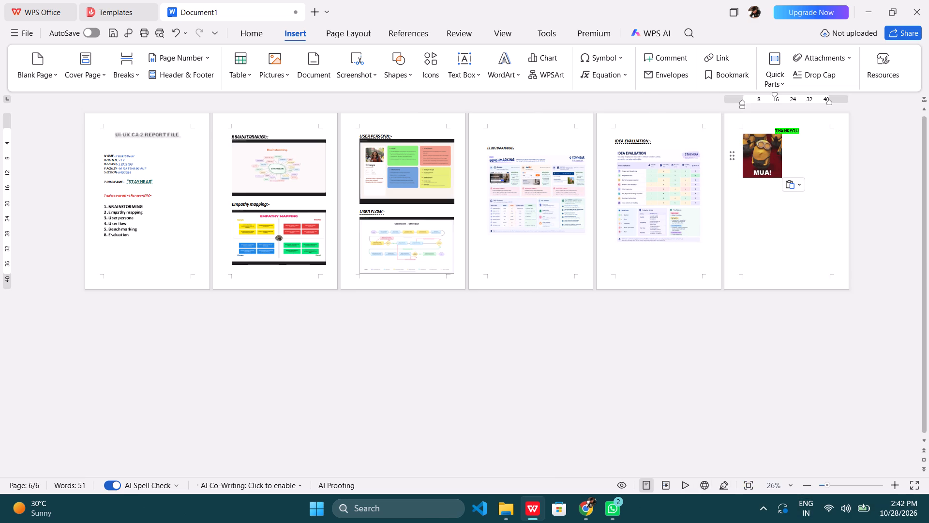
Delete the Minion "MUA!" GIF beside the highlighted "THANK YOU" line.
{"action": "left_click", "coordinate": [774, 160]}
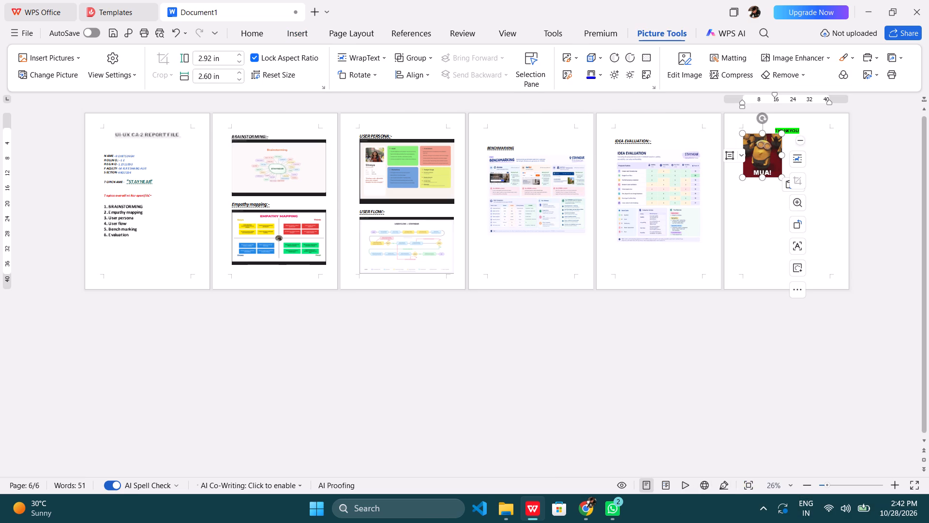
{"action": "key", "text": "Delete"}
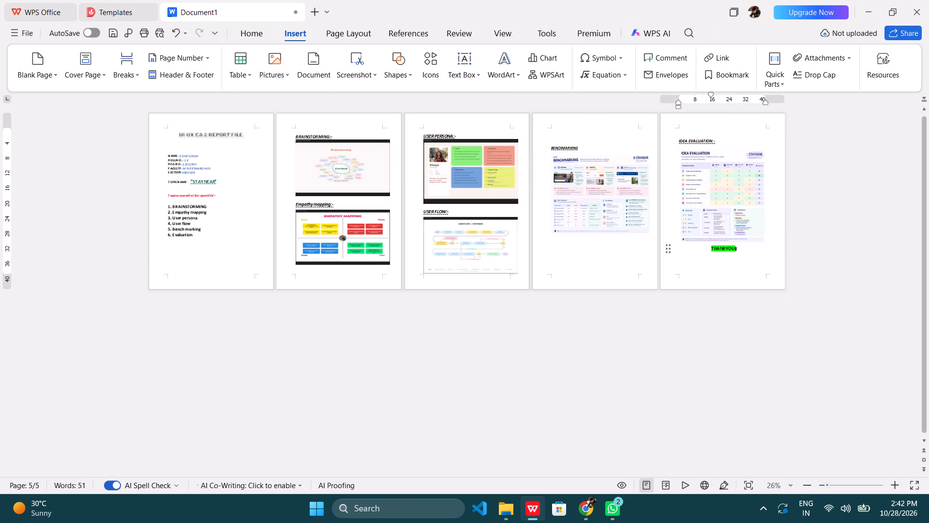
Insert a victory-hand emoji from the emoji picker at the end of the highlighted "THANK YOU" line.
{"action": "key", "text": "super+period"}
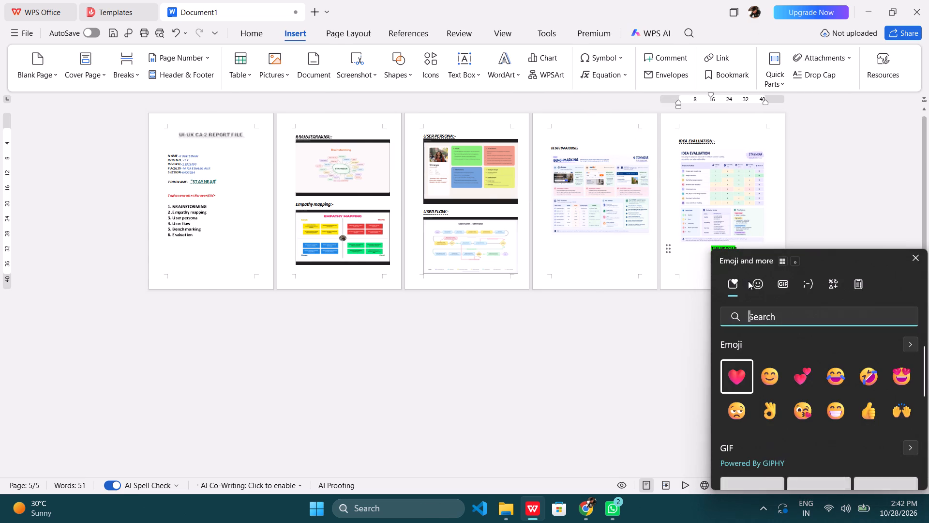
{"action": "left_click", "coordinate": [751, 282]}
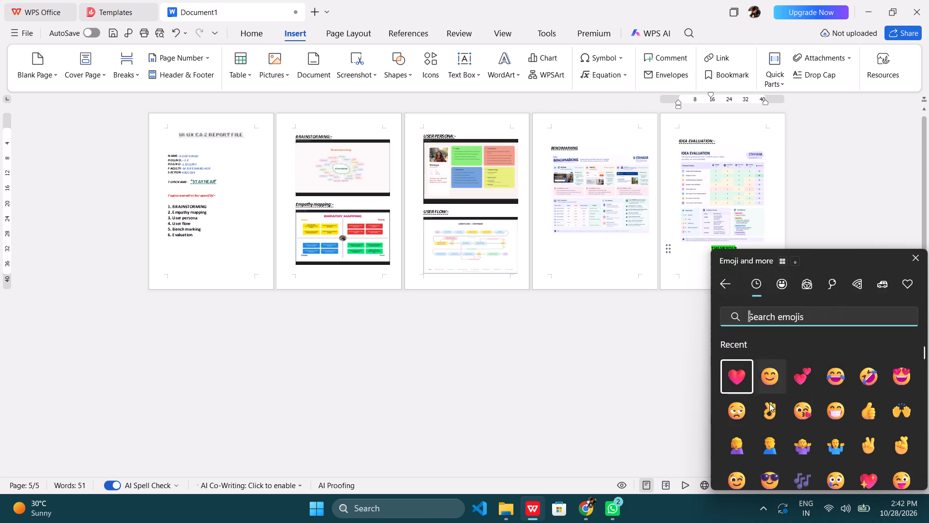
{"action": "scroll", "coordinate": [769, 434], "scroll_direction": "down", "scroll_amount": 2}
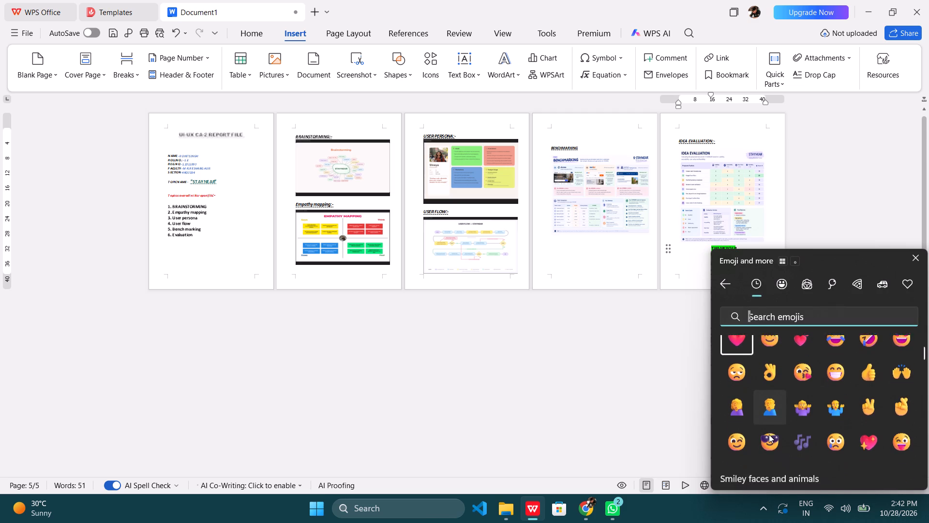
{"action": "scroll", "coordinate": [769, 434], "scroll_direction": "down", "scroll_amount": 1}
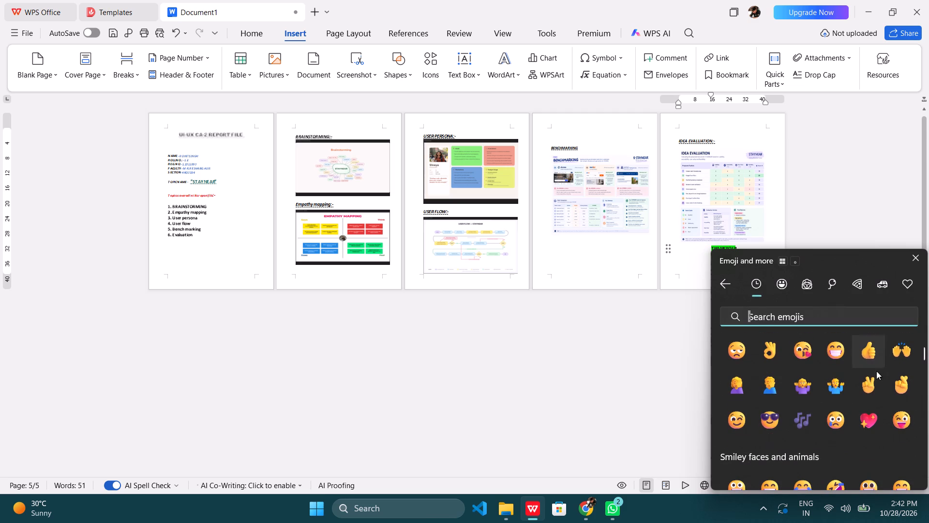
{"action": "left_click", "coordinate": [866, 385]}
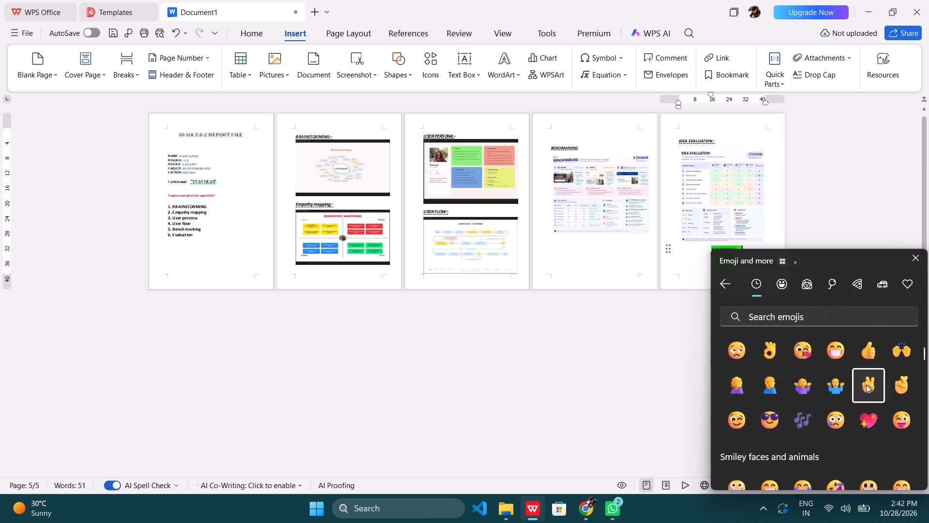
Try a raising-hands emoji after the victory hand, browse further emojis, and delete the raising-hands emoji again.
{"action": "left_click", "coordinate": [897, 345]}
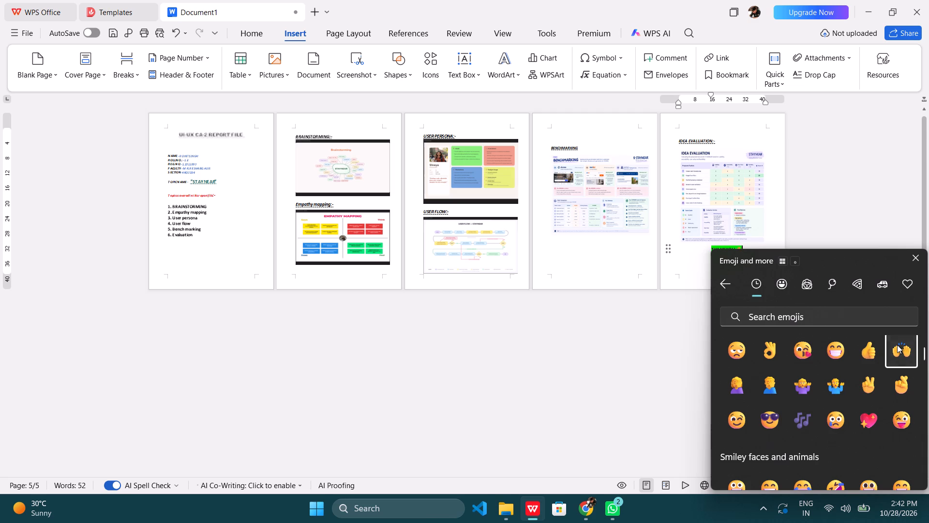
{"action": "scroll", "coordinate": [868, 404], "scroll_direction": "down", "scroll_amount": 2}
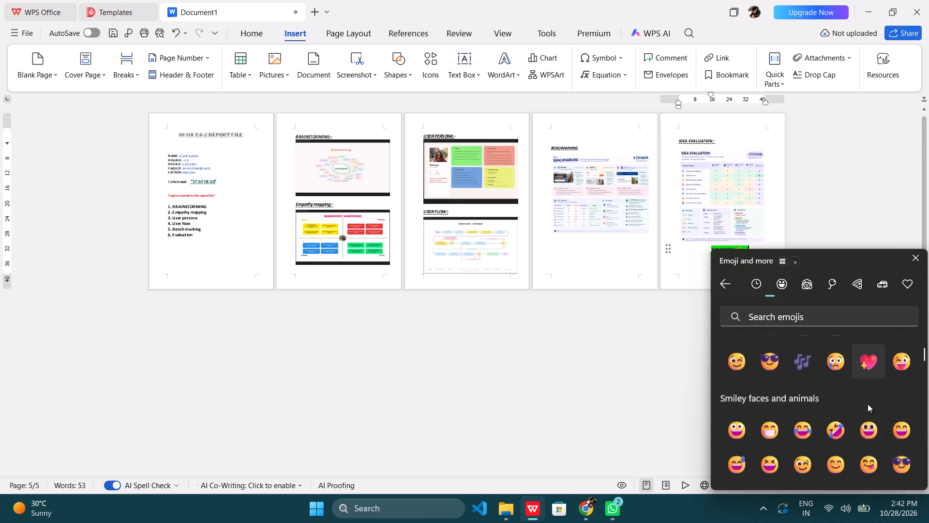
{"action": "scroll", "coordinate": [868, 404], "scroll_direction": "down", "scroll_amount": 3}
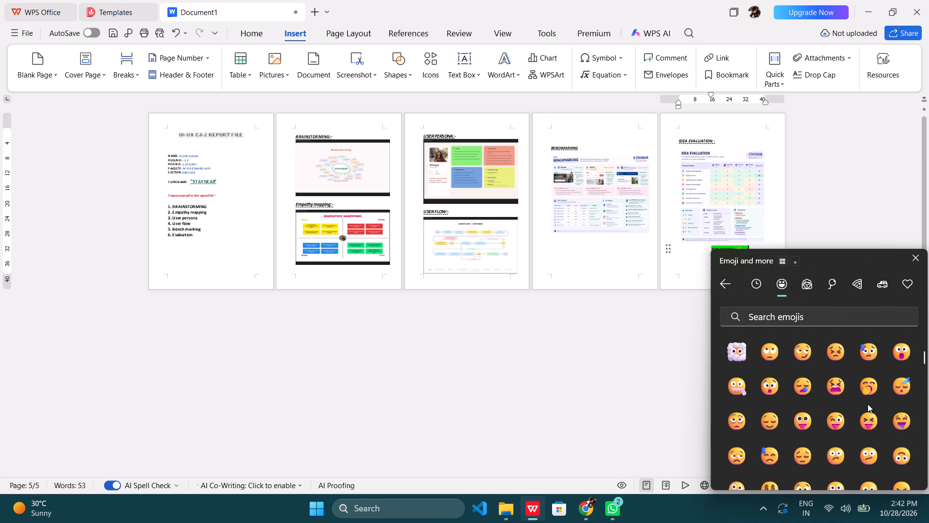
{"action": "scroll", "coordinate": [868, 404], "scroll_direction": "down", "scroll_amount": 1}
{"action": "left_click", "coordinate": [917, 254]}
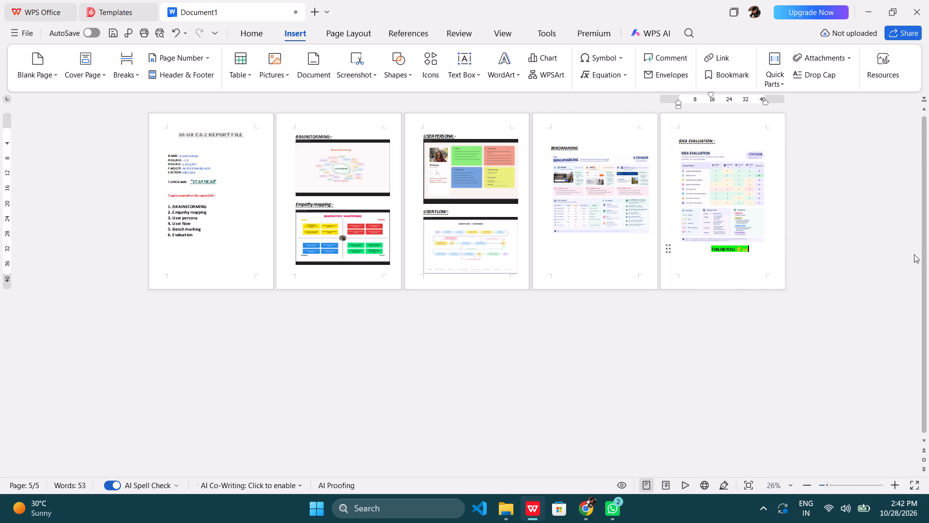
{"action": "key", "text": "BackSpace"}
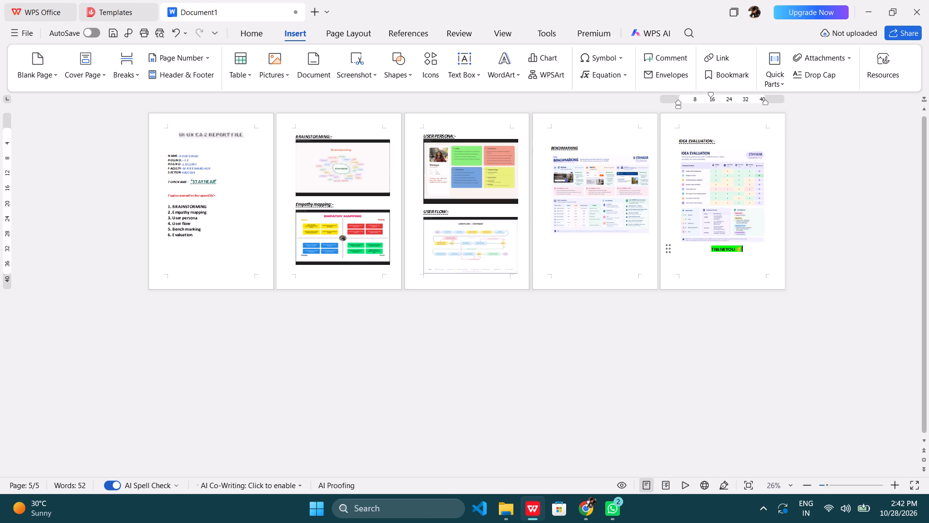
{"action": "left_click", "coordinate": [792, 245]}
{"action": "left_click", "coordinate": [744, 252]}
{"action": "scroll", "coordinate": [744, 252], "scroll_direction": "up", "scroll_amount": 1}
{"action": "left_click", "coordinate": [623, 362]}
Start saving the document as a Word file and choose the Desktop as the destination folder.
{"action": "key", "text": "ctrl+s"}
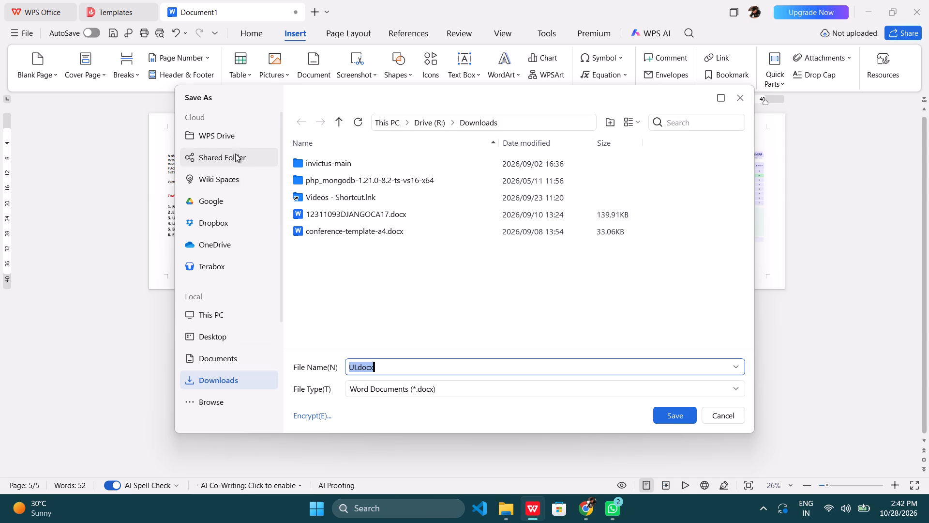
{"action": "scroll", "coordinate": [216, 274], "scroll_direction": "up", "scroll_amount": 1}
{"action": "left_click", "coordinate": [393, 121]}
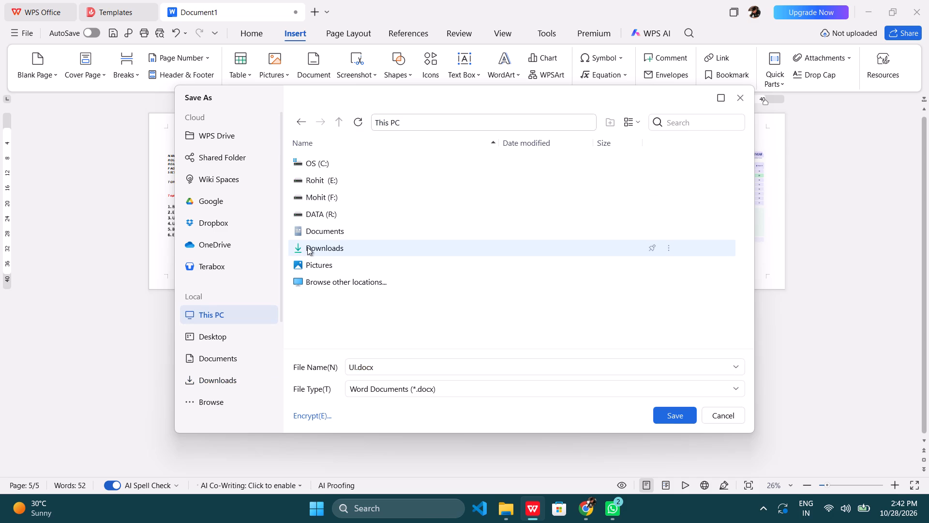
{"action": "left_click", "coordinate": [307, 247]}
{"action": "left_click", "coordinate": [307, 247]}
{"action": "double_click", "coordinate": [307, 247]}
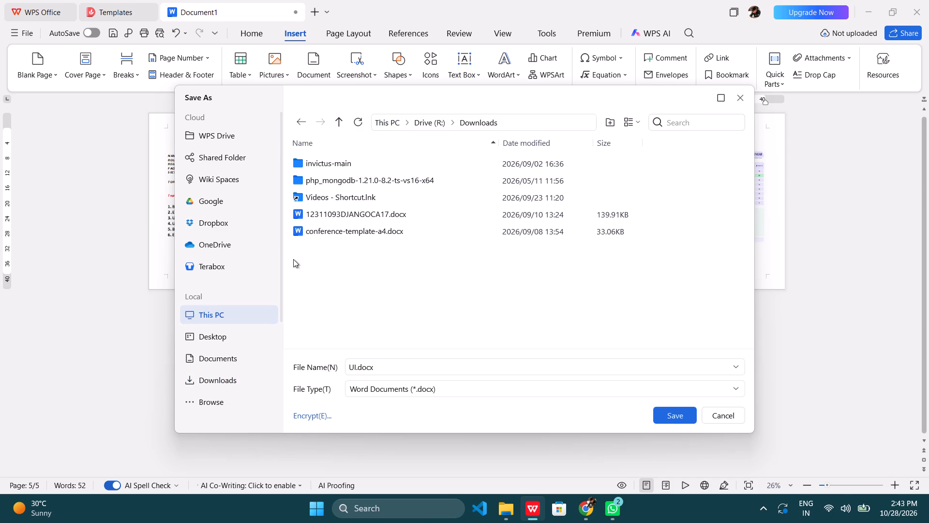
{"action": "scroll", "coordinate": [220, 185], "scroll_direction": "up", "scroll_amount": 2}
{"action": "scroll", "coordinate": [220, 185], "scroll_direction": "down", "scroll_amount": 1}
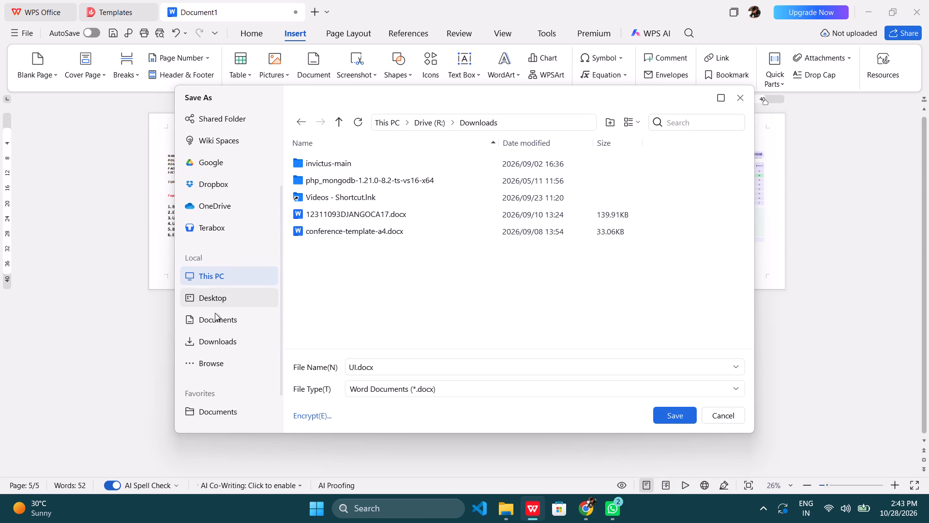
{"action": "left_click", "coordinate": [219, 298]}
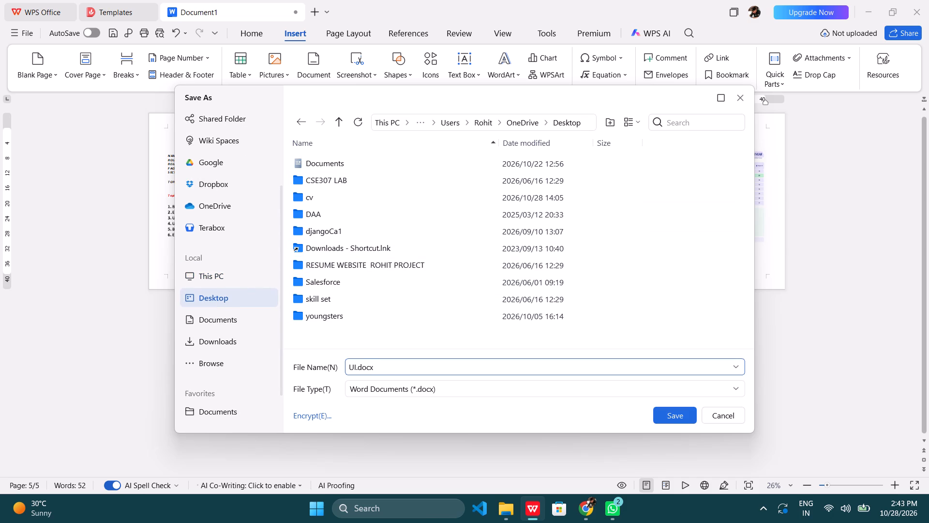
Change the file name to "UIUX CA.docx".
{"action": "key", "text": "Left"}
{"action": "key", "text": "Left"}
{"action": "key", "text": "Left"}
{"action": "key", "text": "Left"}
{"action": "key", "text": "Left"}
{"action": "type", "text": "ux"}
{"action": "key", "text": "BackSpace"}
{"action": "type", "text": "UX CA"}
Clear the file name in front of the .docx extension.
{"action": "key", "text": "BackSpace"}
{"action": "key", "text": "BackSpace"}
{"action": "key", "text": "BackSpace"}
{"action": "key", "text": "BackSpace"}
{"action": "key", "text": "BackSpace"}
{"action": "key", "text": "BackSpace"}
{"action": "key", "text": "BackSpace"}
{"action": "key", "text": "BackSpace"}
{"action": "key", "text": "BackSpace"}
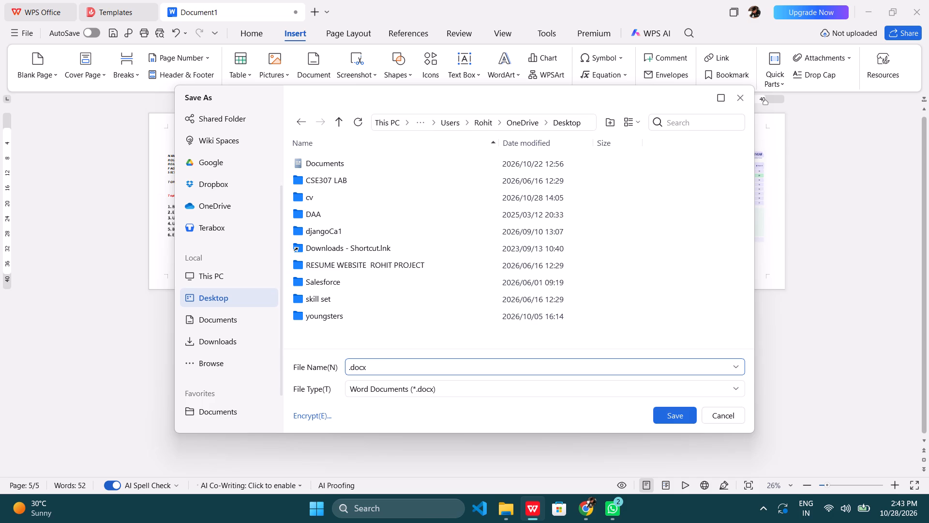
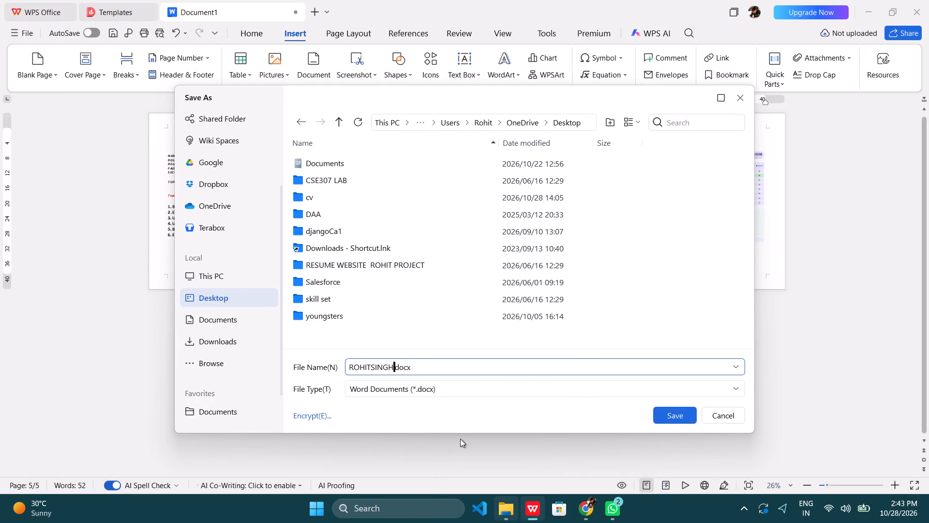
Append an underscore and the student's registration number to the name in the file name, and save the Word document to the Desktop.
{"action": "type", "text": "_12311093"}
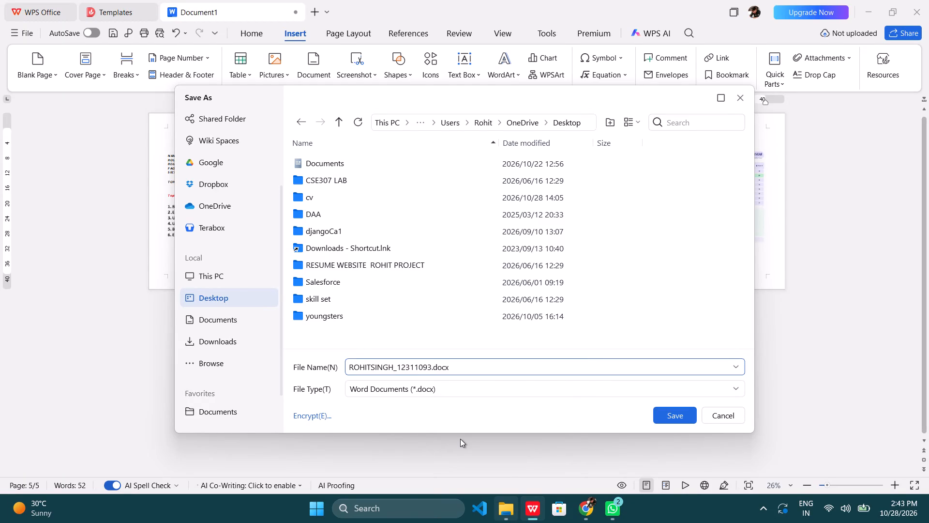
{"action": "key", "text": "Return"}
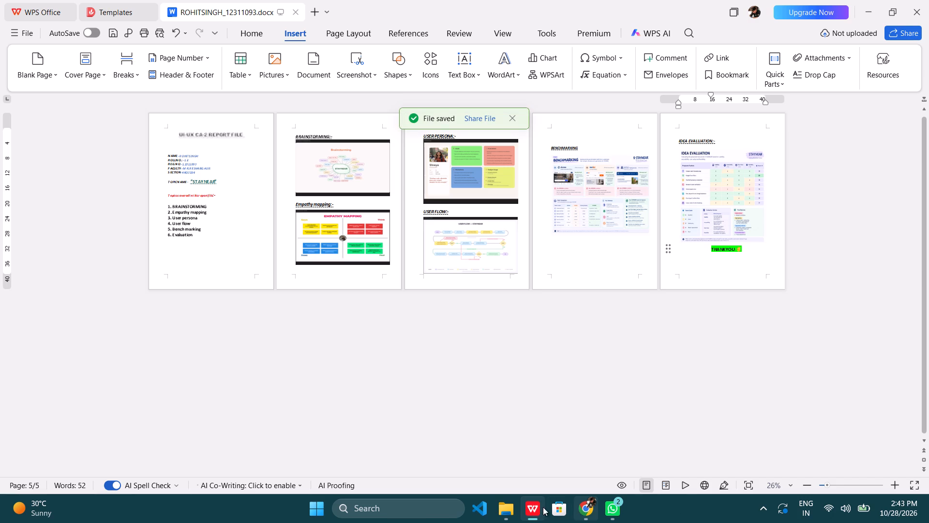
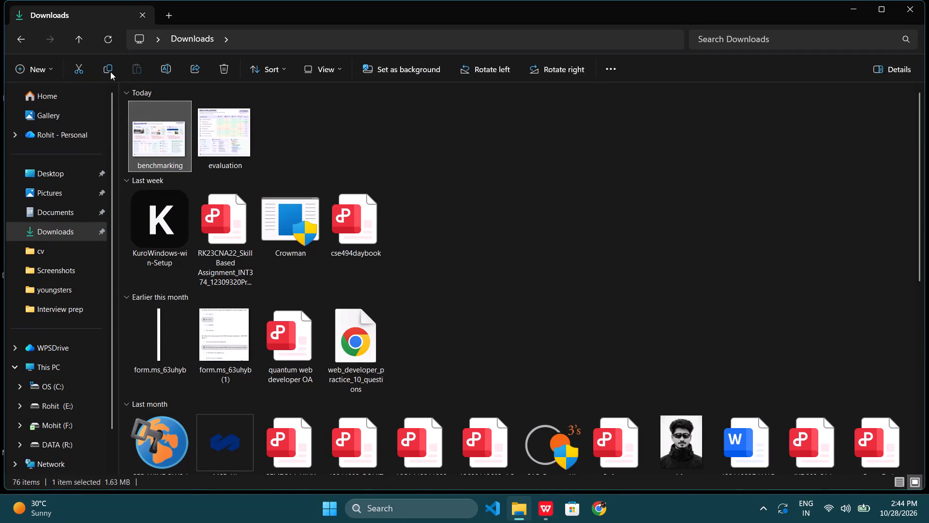
Copy the benchmarking image from the Downloads folder.
{"action": "left_click", "coordinate": [106, 72]}
Open WhatsApp from the installed apps.
{"action": "double_click", "coordinate": [312, 513]}
{"action": "left_click", "coordinate": [336, 512]}
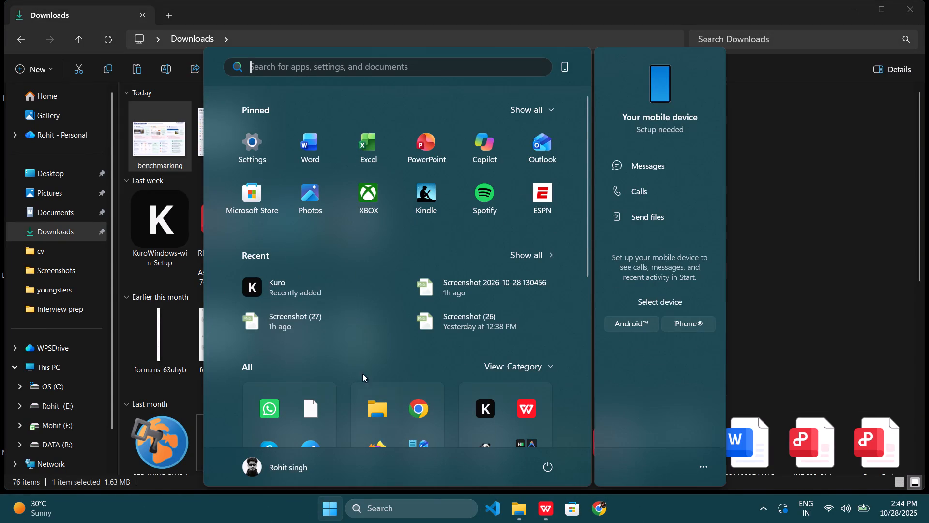
{"action": "left_click", "coordinate": [260, 401]}
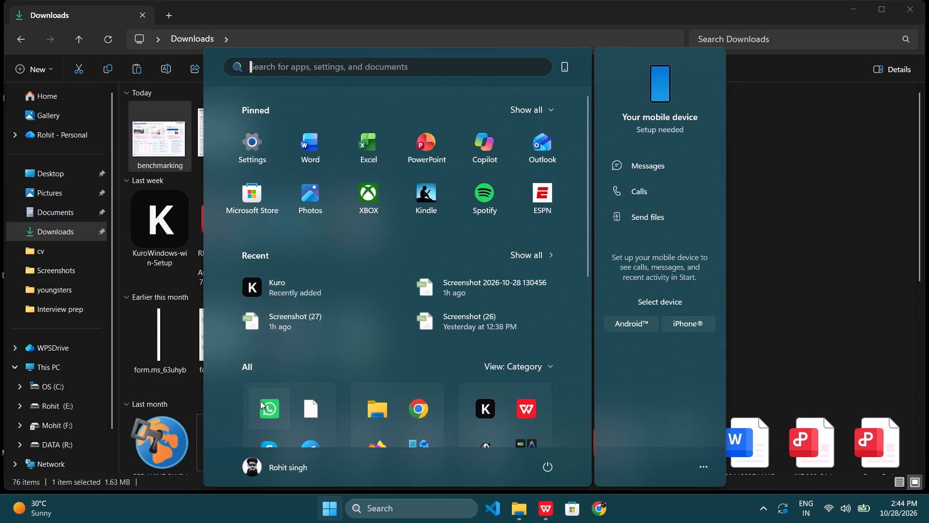
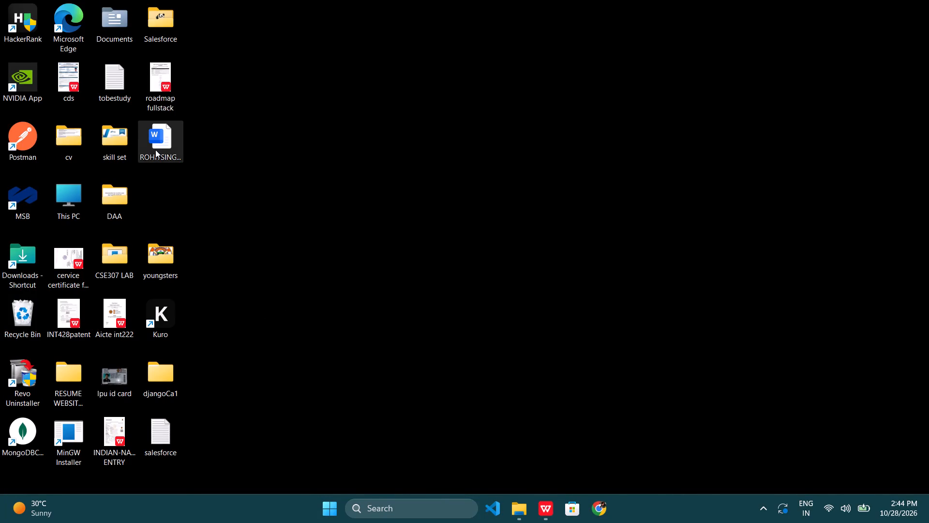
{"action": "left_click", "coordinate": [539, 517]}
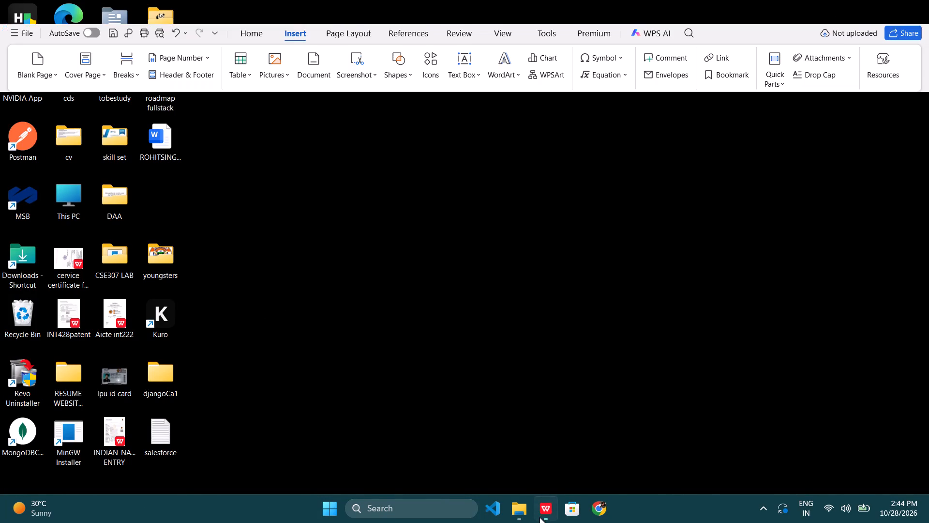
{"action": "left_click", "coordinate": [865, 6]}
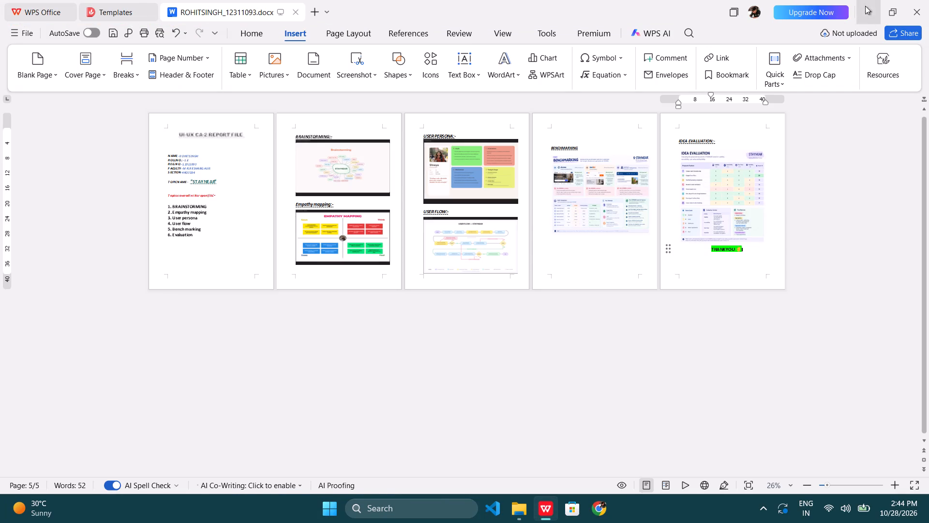
Switch to Chrome, search for "word to pdf" and open iLovePDF's Word to PDF converter.
{"action": "left_click", "coordinate": [603, 517]}
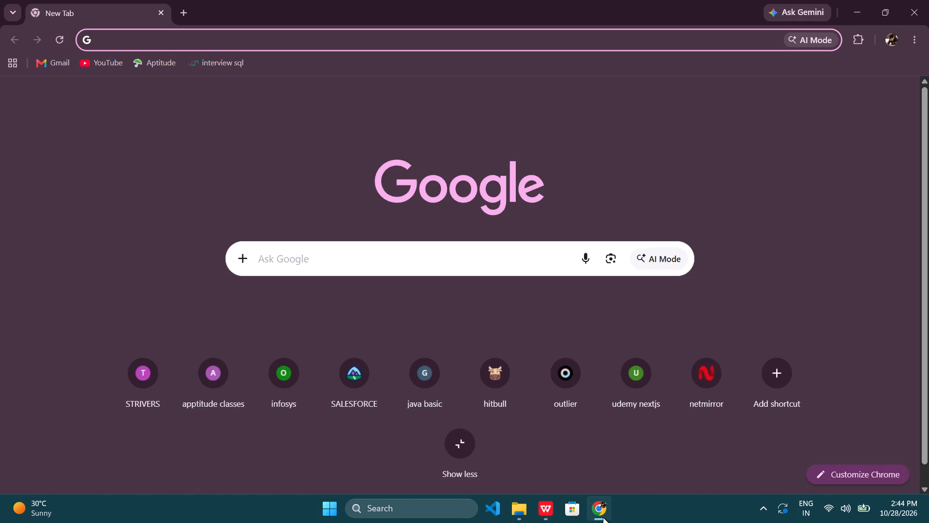
{"action": "type", "text": "pdf"}
{"action": "key", "text": "BackSpace"}
{"action": "key", "text": "BackSpace"}
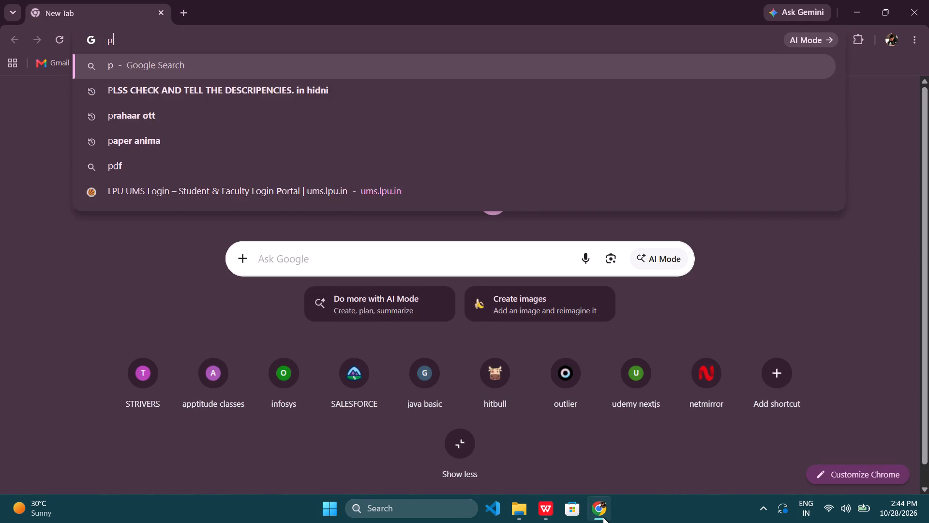
{"action": "key", "text": "BackSpace"}
{"action": "type", "text": "word to"}
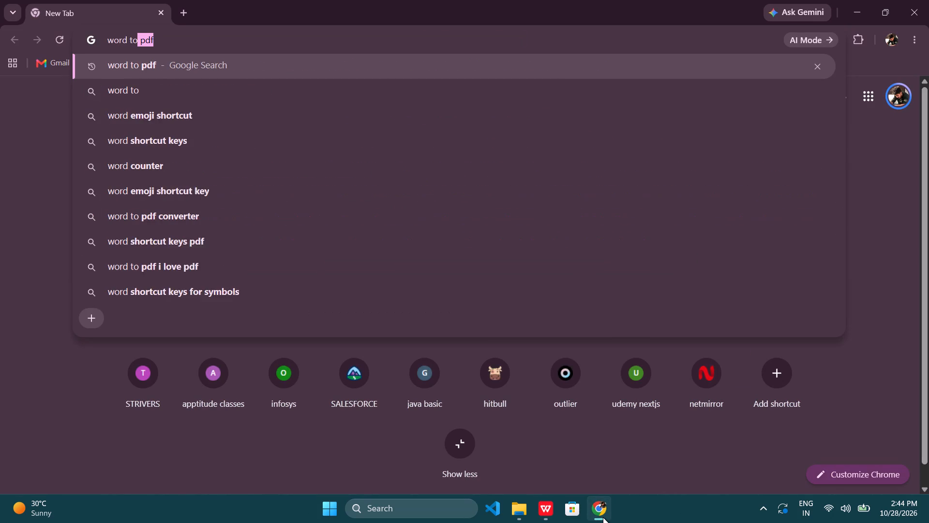
{"action": "key", "text": "space"}
{"action": "key", "text": "Return"}
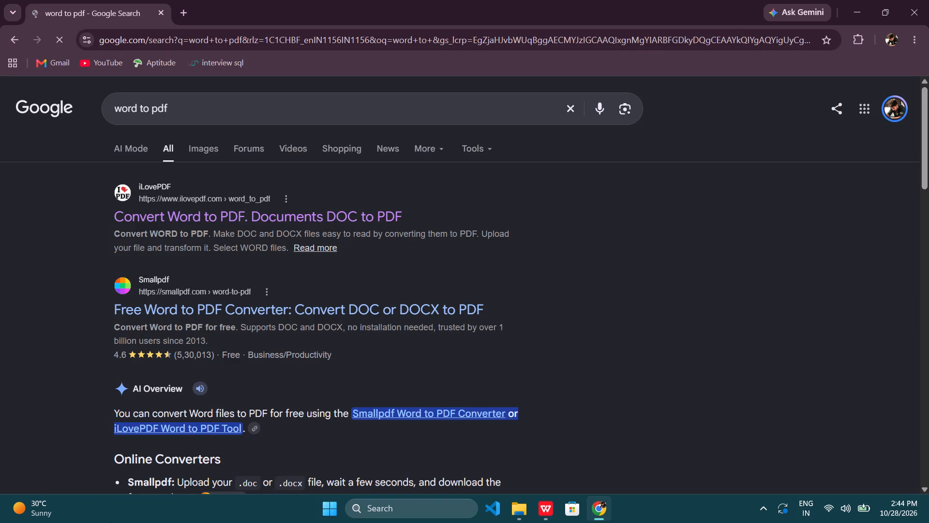
{"action": "left_click", "coordinate": [200, 207]}
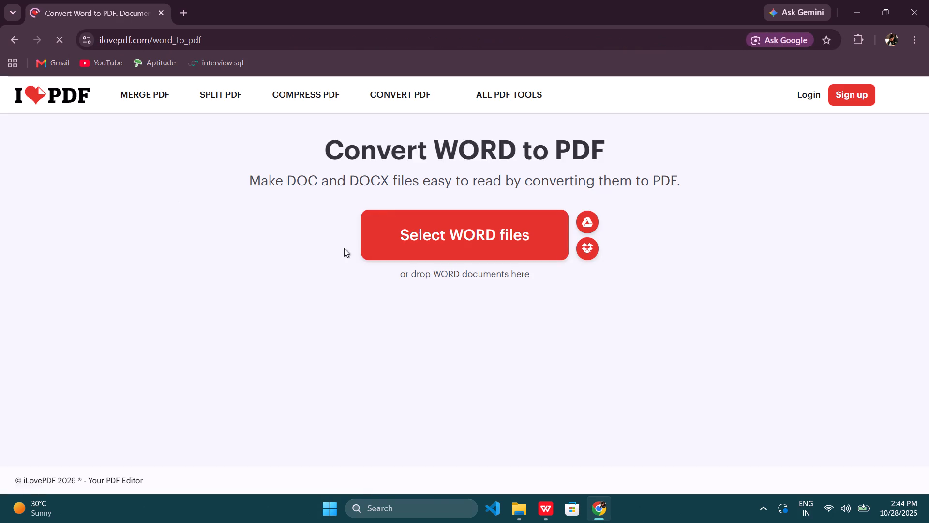
Upload the UI-UX report's Word document from the Desktop folder and convert it to PDF.
{"action": "left_click", "coordinate": [397, 215]}
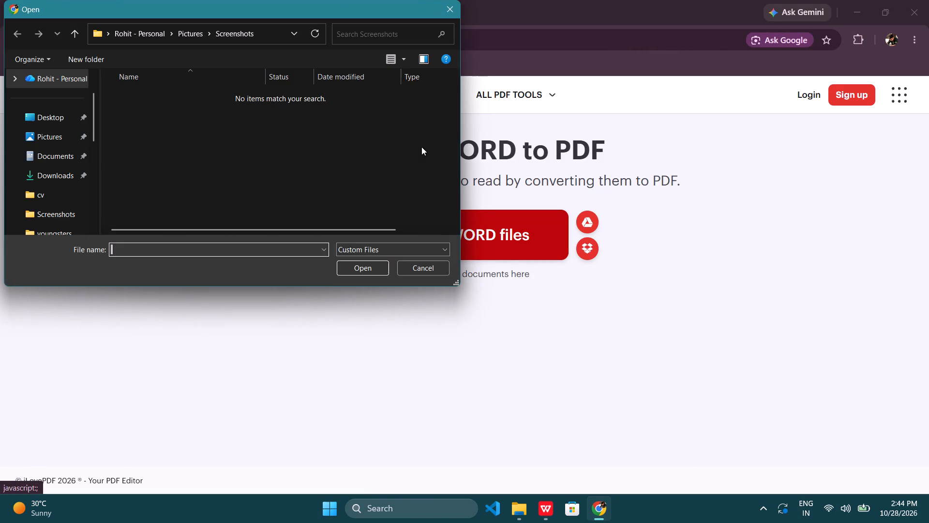
{"action": "left_click", "coordinate": [56, 154]}
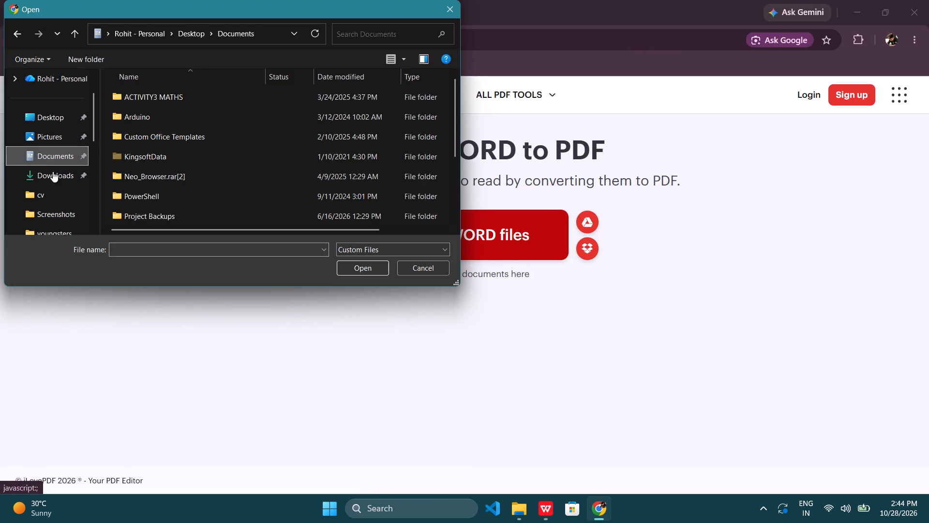
{"action": "left_click", "coordinate": [52, 176]}
{"action": "scroll", "coordinate": [172, 220], "scroll_direction": "down", "scroll_amount": 1}
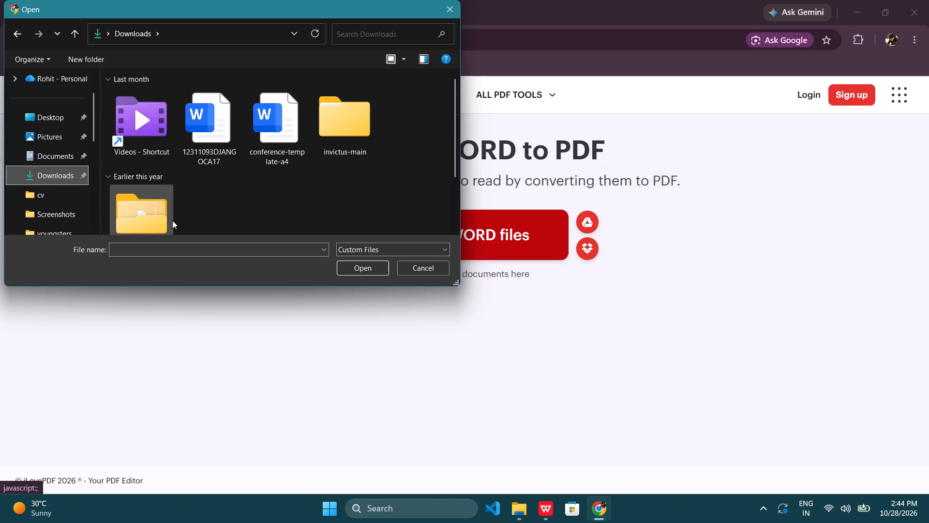
{"action": "scroll", "coordinate": [172, 220], "scroll_direction": "down", "scroll_amount": 1}
{"action": "left_click", "coordinate": [68, 154]}
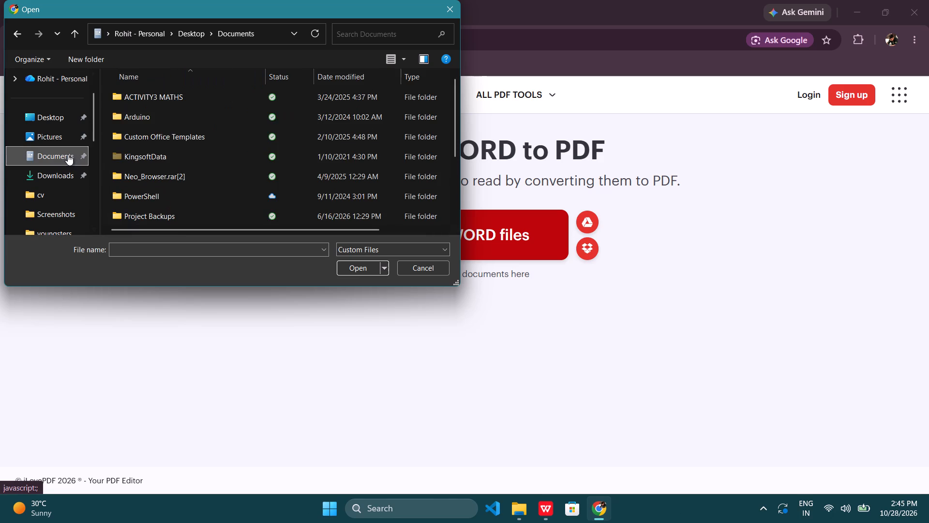
{"action": "scroll", "coordinate": [206, 167], "scroll_direction": "down", "scroll_amount": 9}
{"action": "scroll", "coordinate": [206, 167], "scroll_direction": "up", "scroll_amount": 5}
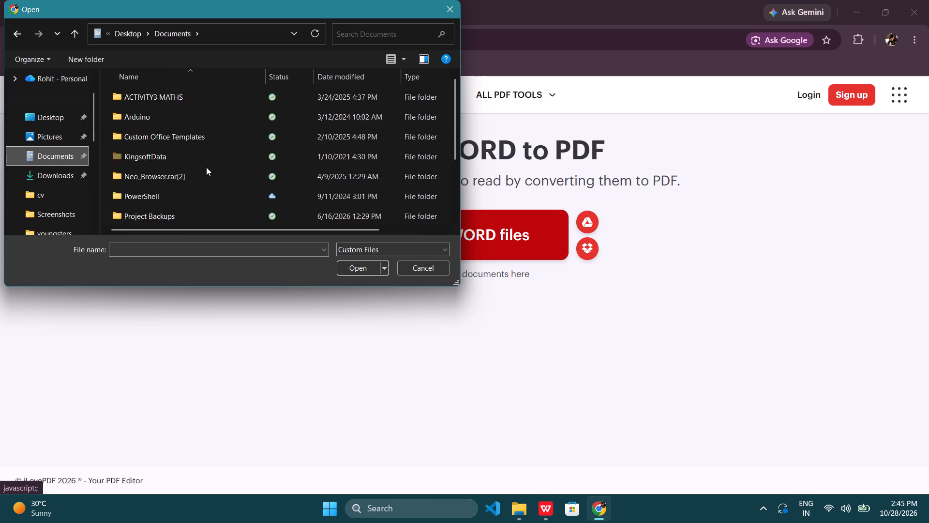
{"action": "scroll", "coordinate": [206, 167], "scroll_direction": "up", "scroll_amount": 5}
{"action": "scroll", "coordinate": [206, 167], "scroll_direction": "down", "scroll_amount": 2}
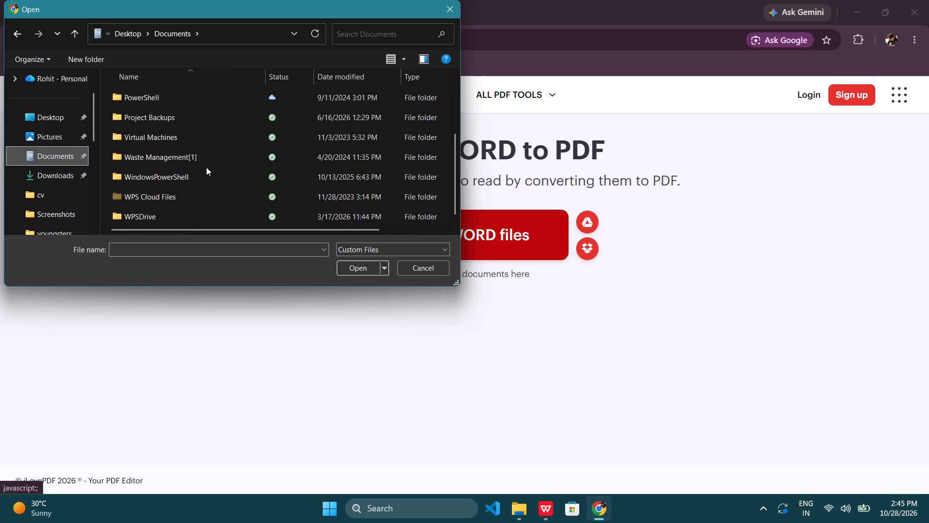
{"action": "scroll", "coordinate": [206, 167], "scroll_direction": "down", "scroll_amount": 2}
{"action": "scroll", "coordinate": [206, 167], "scroll_direction": "up", "scroll_amount": 3}
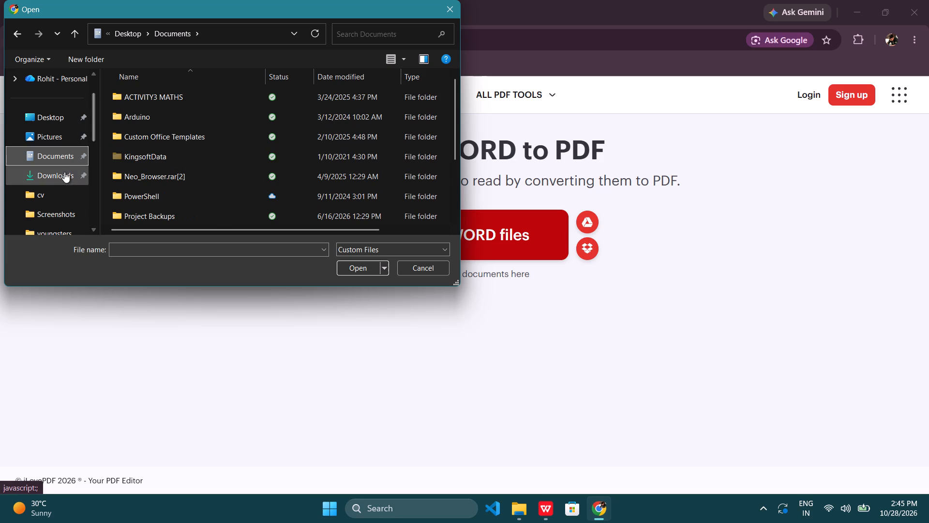
{"action": "left_click", "coordinate": [63, 121]}
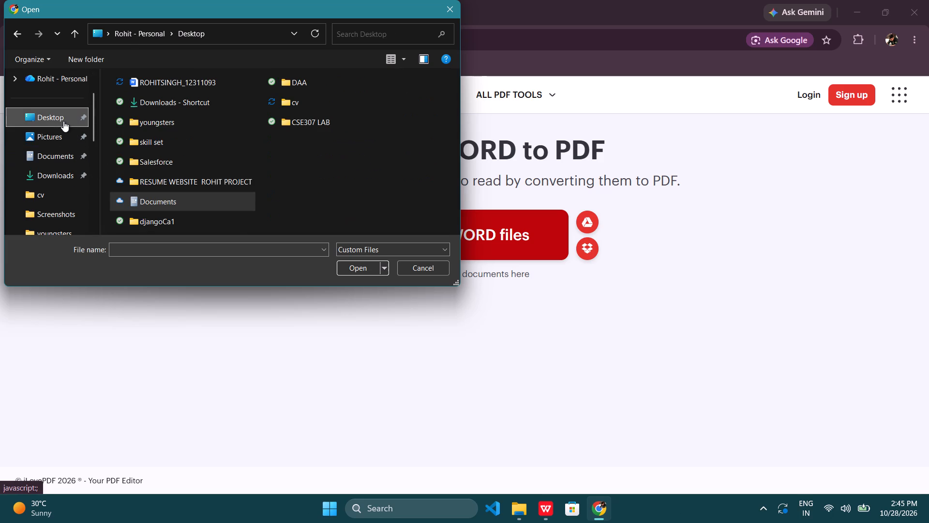
{"action": "scroll", "coordinate": [236, 233], "scroll_direction": "down", "scroll_amount": 4}
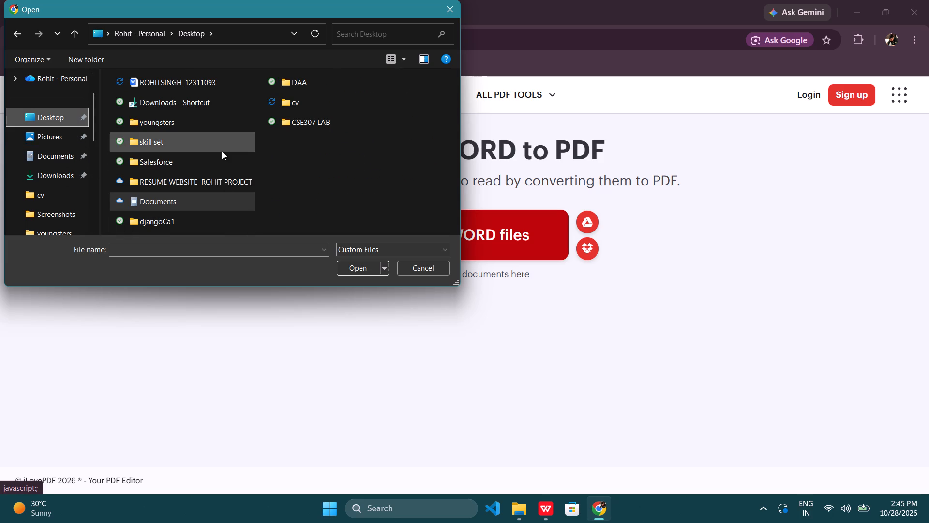
{"action": "scroll", "coordinate": [222, 151], "scroll_direction": "down", "scroll_amount": 2}
{"action": "scroll", "coordinate": [222, 151], "scroll_direction": "up", "scroll_amount": 5}
{"action": "scroll", "coordinate": [222, 151], "scroll_direction": "down", "scroll_amount": 2}
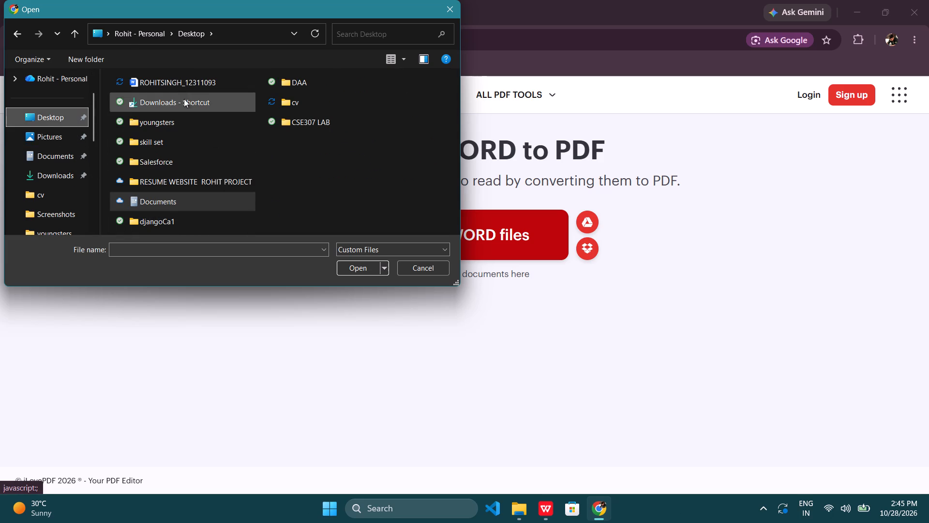
{"action": "left_click", "coordinate": [179, 89]}
{"action": "left_click", "coordinate": [350, 269]}
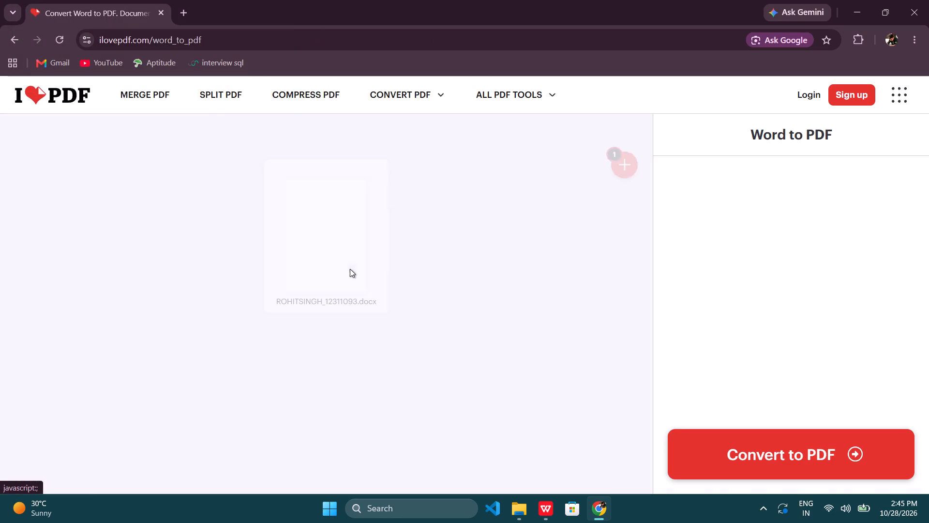
{"action": "left_click", "coordinate": [717, 450]}
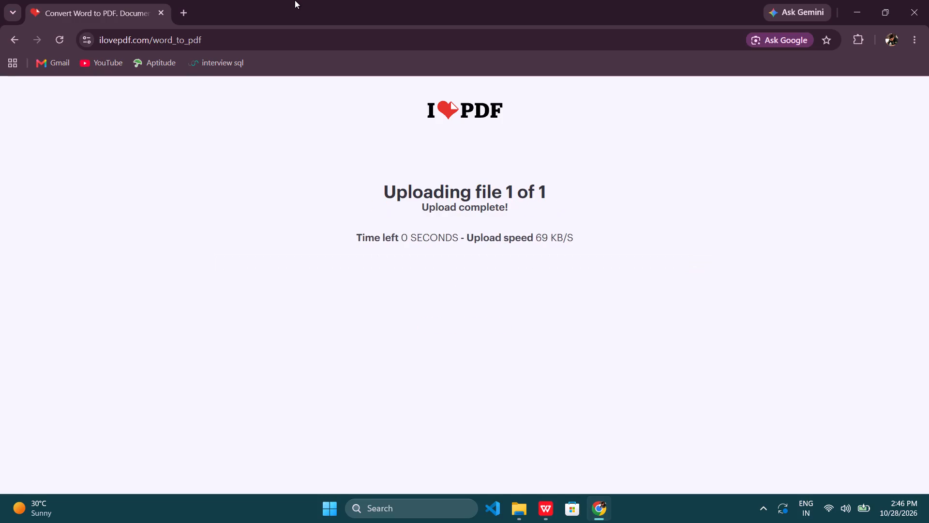
Search for "compress pdf" in a new browser tab while the conversion runs.
{"action": "left_click", "coordinate": [177, 13]}
{"action": "type", "text": "compr"}
{"action": "left_click", "coordinate": [175, 89]}
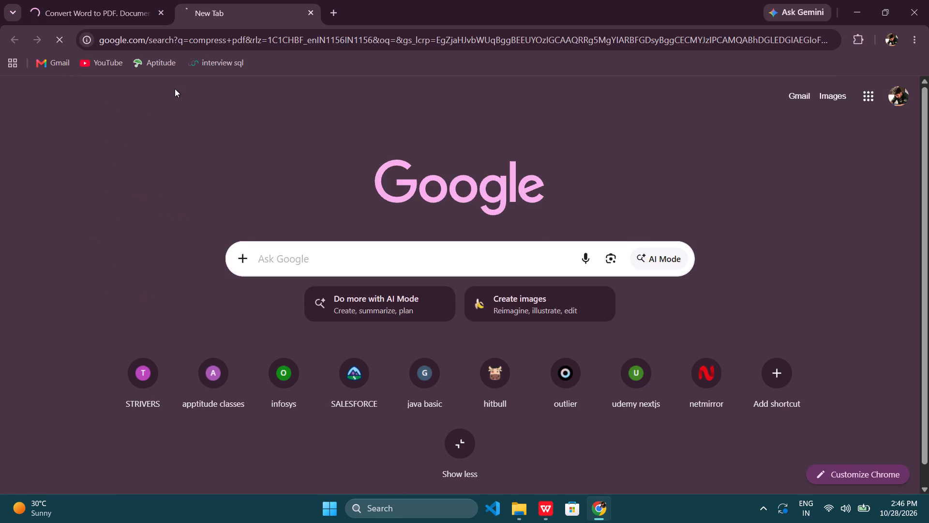
{"action": "left_click", "coordinate": [132, 0]}
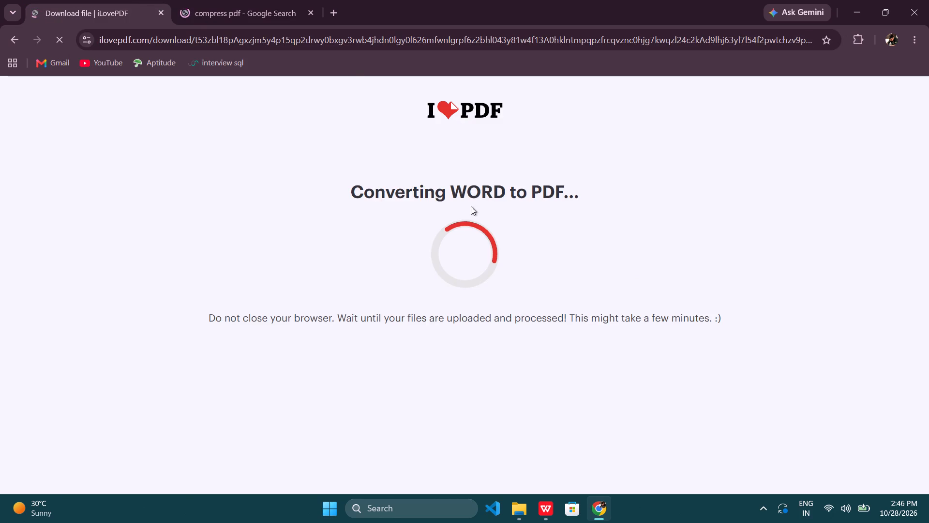
{"action": "left_click", "coordinate": [269, 0]}
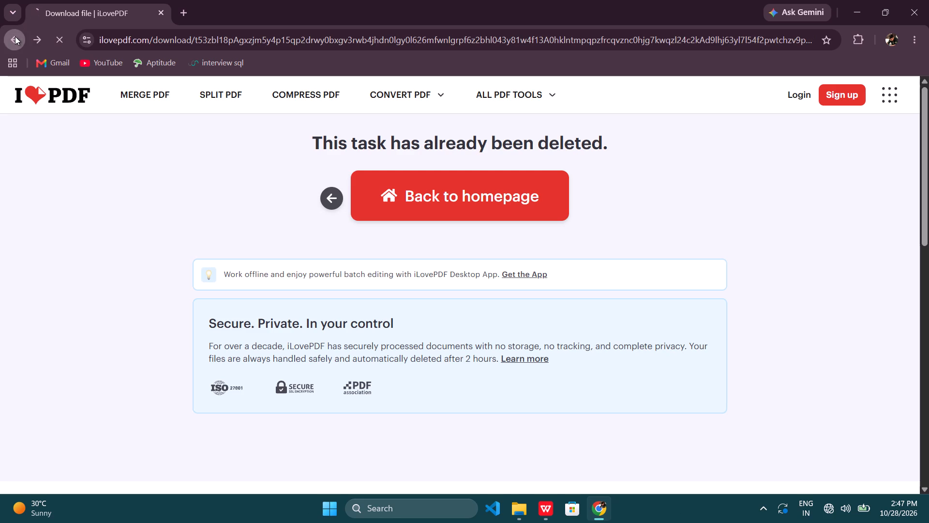
{"action": "left_click", "coordinate": [190, 10]}
{"action": "left_click", "coordinate": [131, 0]}
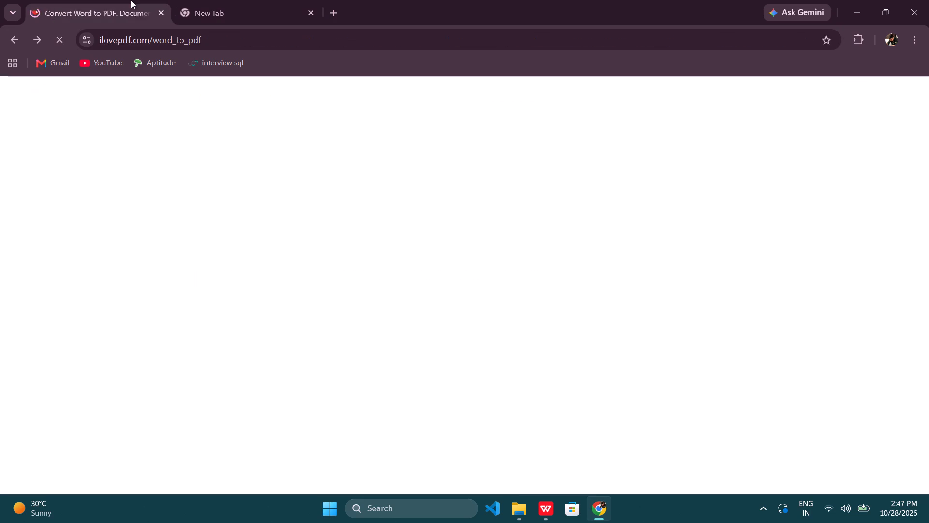
{"action": "left_click", "coordinate": [60, 45]}
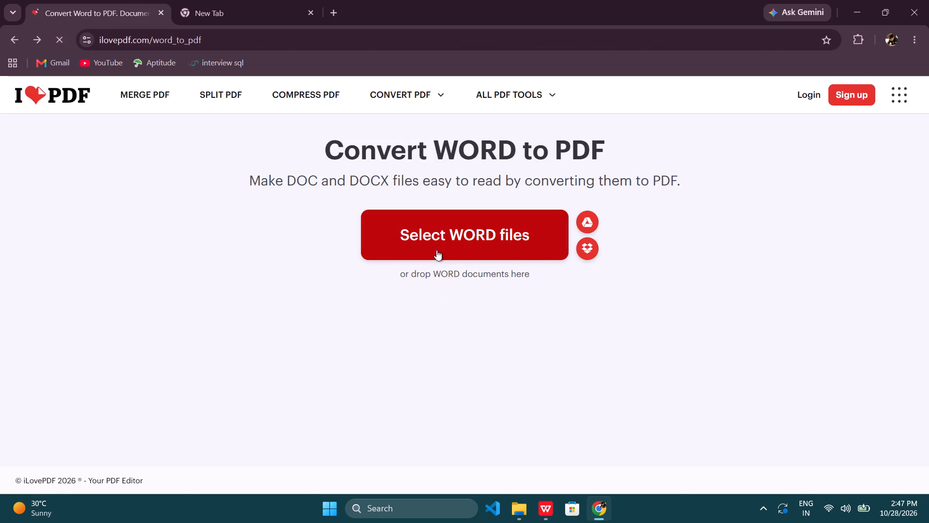
Upload the report's Word document from the Desktop and convert it to PDF.
{"action": "left_click", "coordinate": [436, 250]}
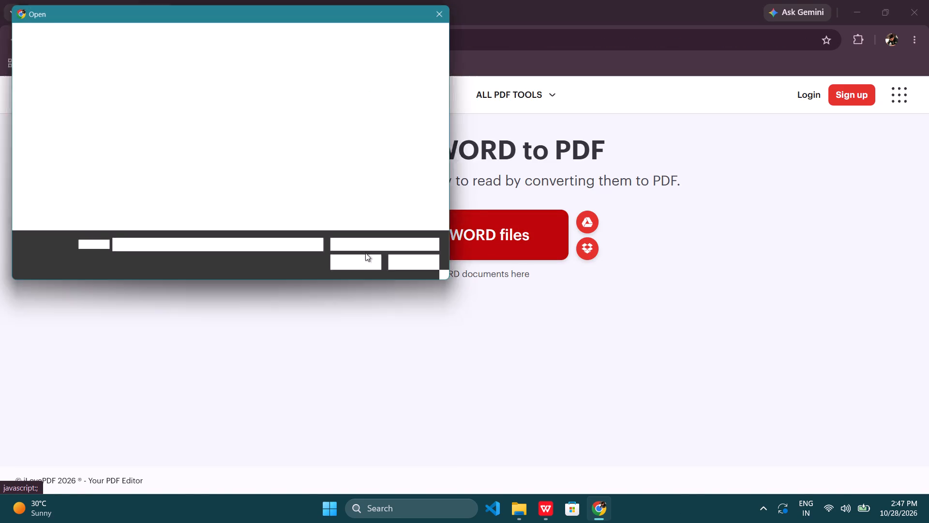
{"action": "left_click", "coordinate": [181, 85]}
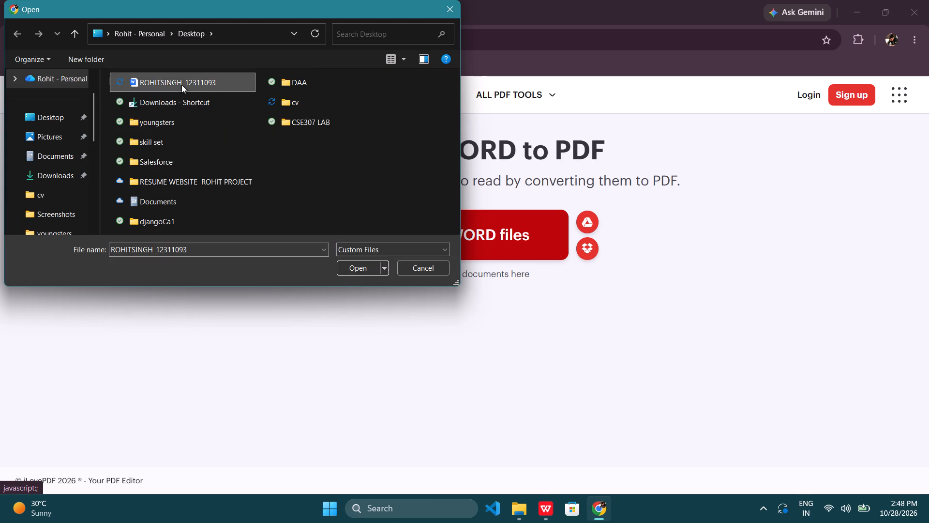
{"action": "left_click", "coordinate": [352, 272]}
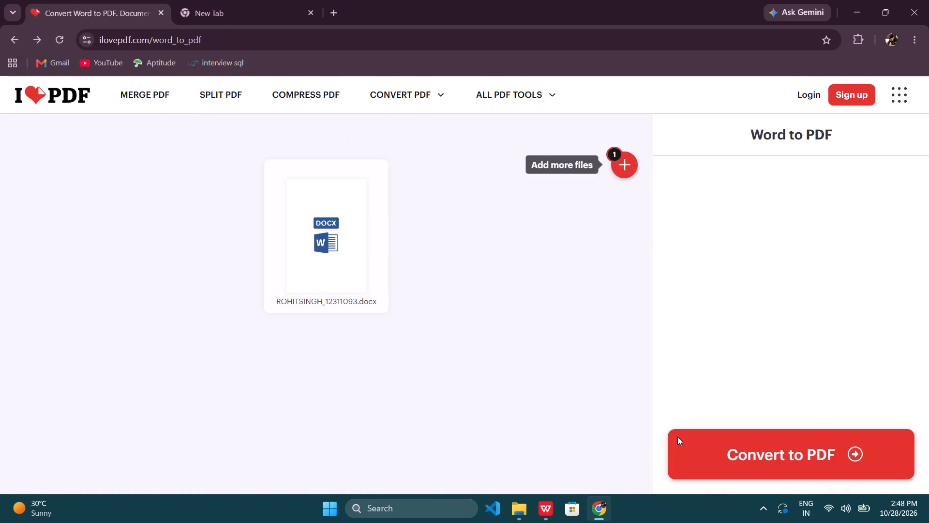
{"action": "left_click", "coordinate": [757, 470]}
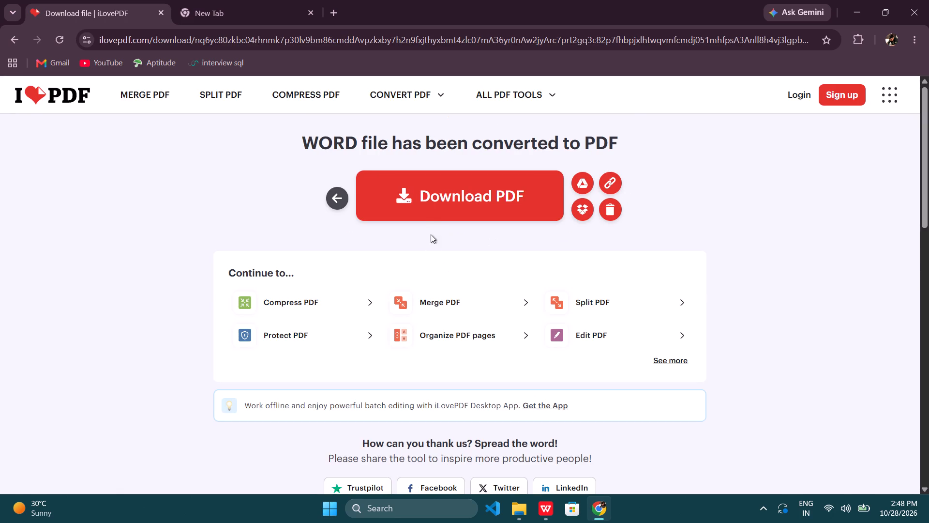
Download the converted PDF and check it in the recent download history from the empty tab.
{"action": "left_click", "coordinate": [428, 217]}
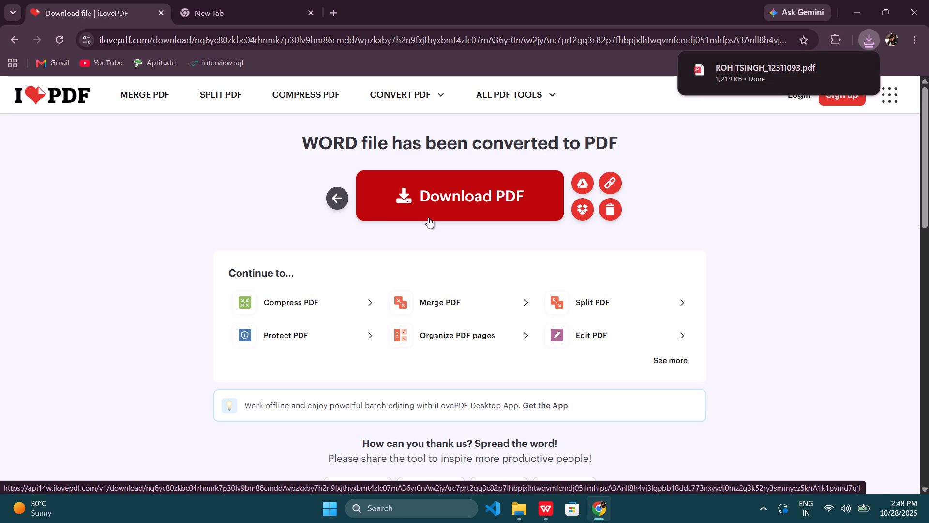
{"action": "right_click", "coordinate": [277, 0]}
{"action": "left_click", "coordinate": [261, 6]}
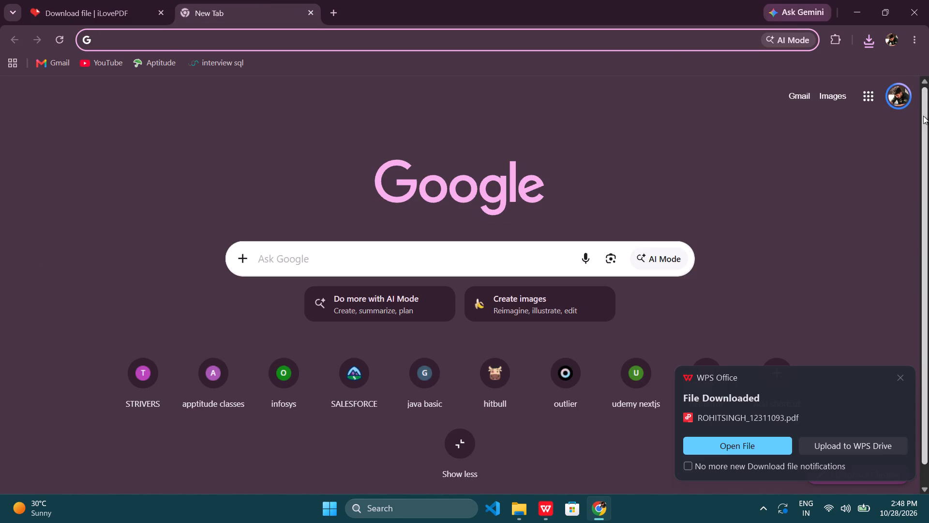
{"action": "left_click", "coordinate": [870, 44]}
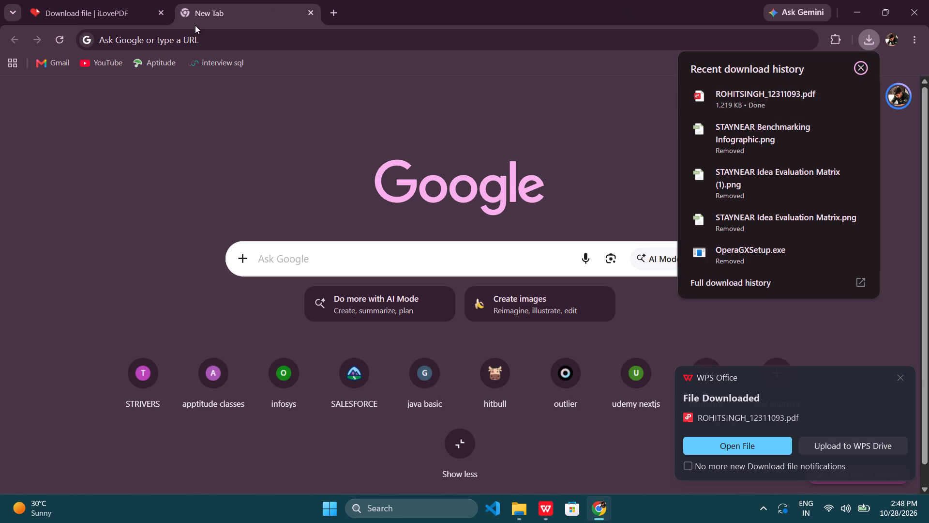
Search for "compress pdf" in the empty tab and open iLovePDF's Compress PDF page.
{"action": "left_click", "coordinate": [155, 35]}
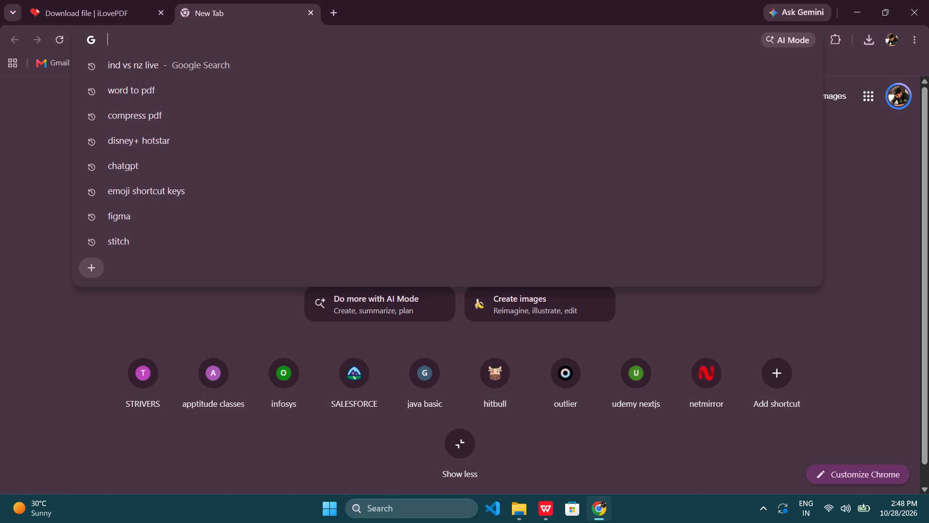
{"action": "left_click", "coordinate": [141, 123]}
{"action": "left_click", "coordinate": [156, 216]}
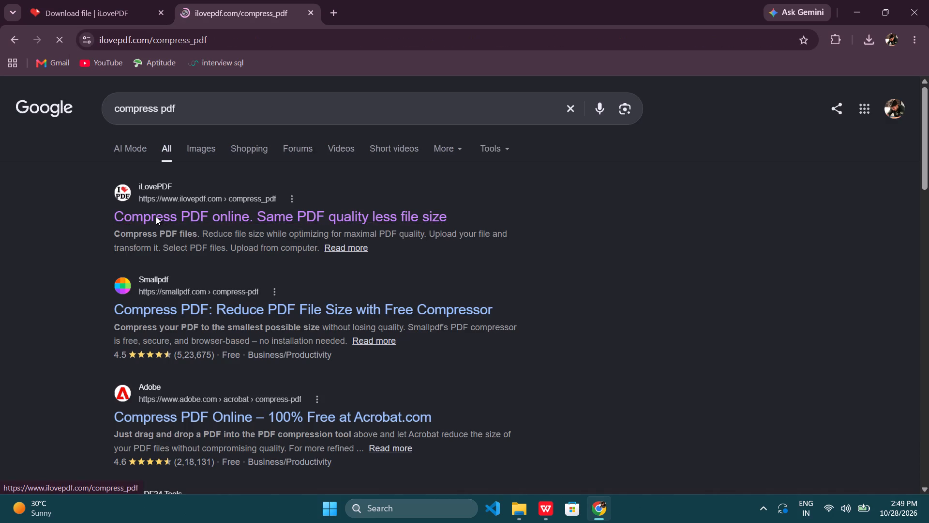
Upload the newly converted report PDF from the Downloads folder and compress it.
{"action": "left_click", "coordinate": [446, 215]}
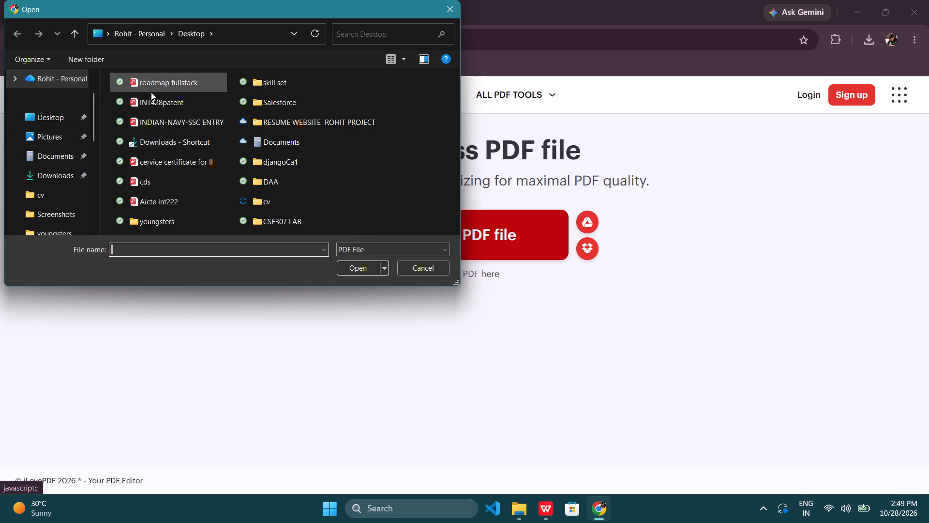
{"action": "left_click", "coordinate": [62, 171]}
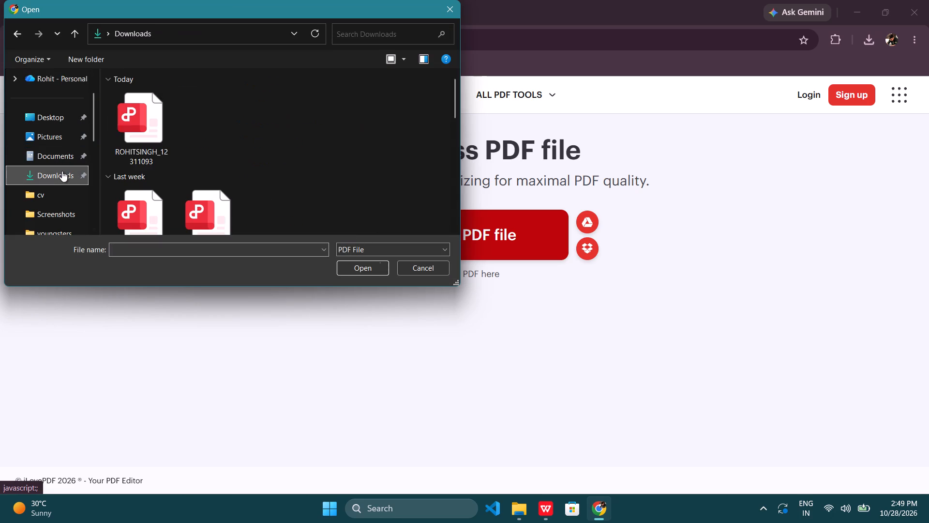
{"action": "left_click", "coordinate": [150, 106]}
{"action": "double_click", "coordinate": [347, 277]}
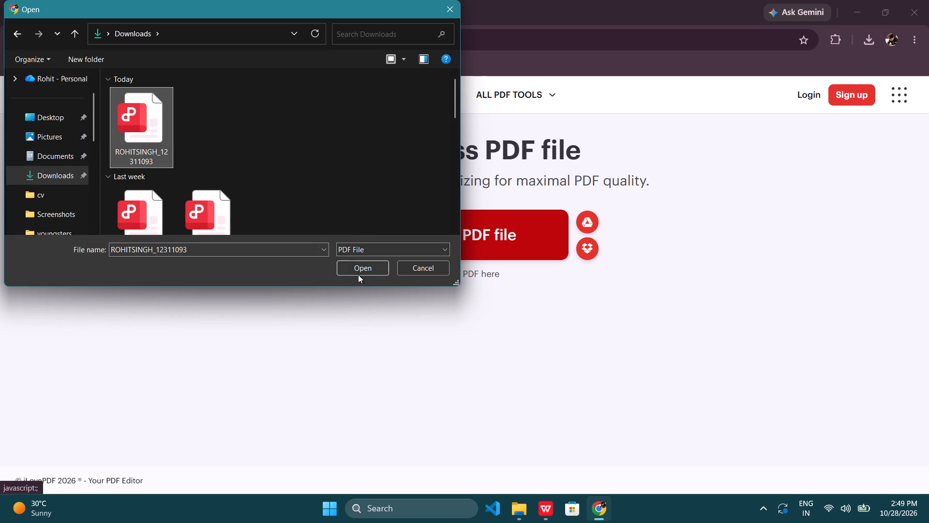
{"action": "left_click", "coordinate": [359, 273]}
{"action": "left_click", "coordinate": [702, 447]}
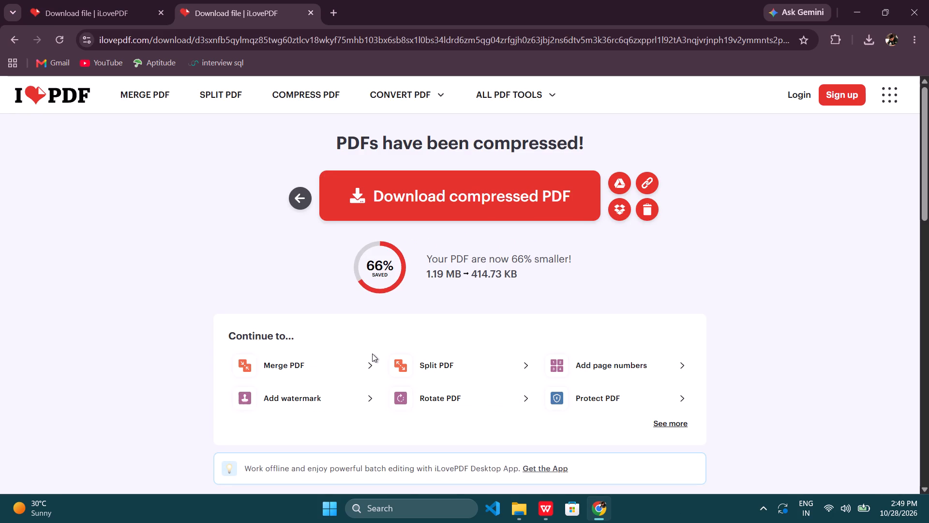
Download the compressed PDF and show it in its folder.
{"action": "left_click", "coordinate": [480, 204]}
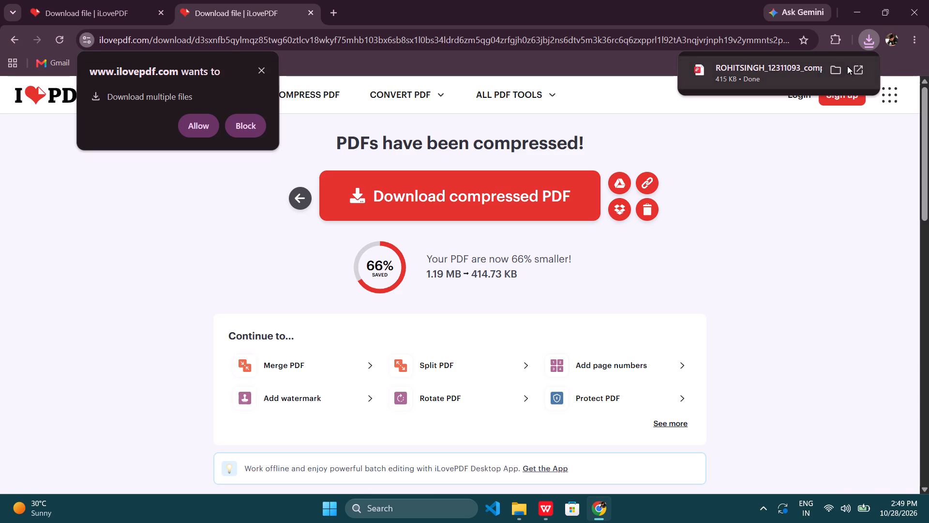
{"action": "left_click", "coordinate": [837, 67]}
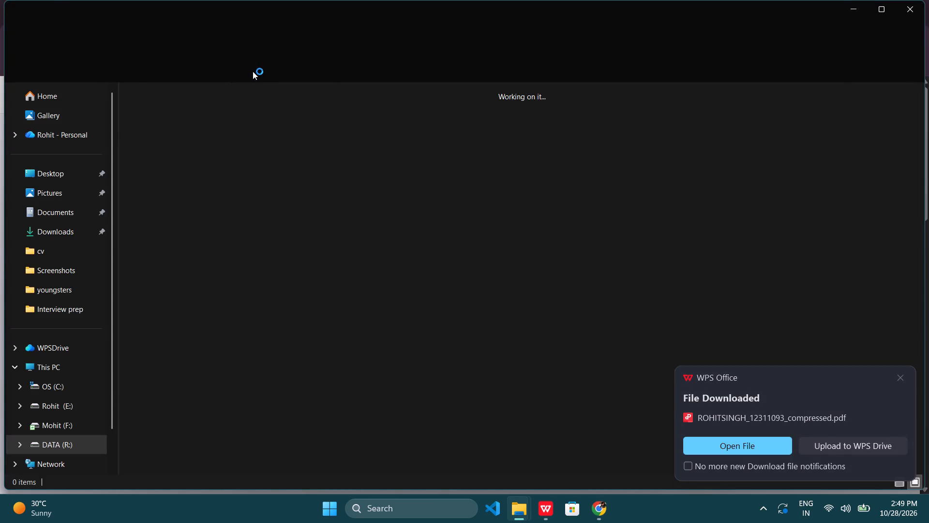
Rename the compressed report PDF in Downloads by removing the "_compressed" suffix, accepting the suggested "(2)" ending.
{"action": "key", "text": "F2"}
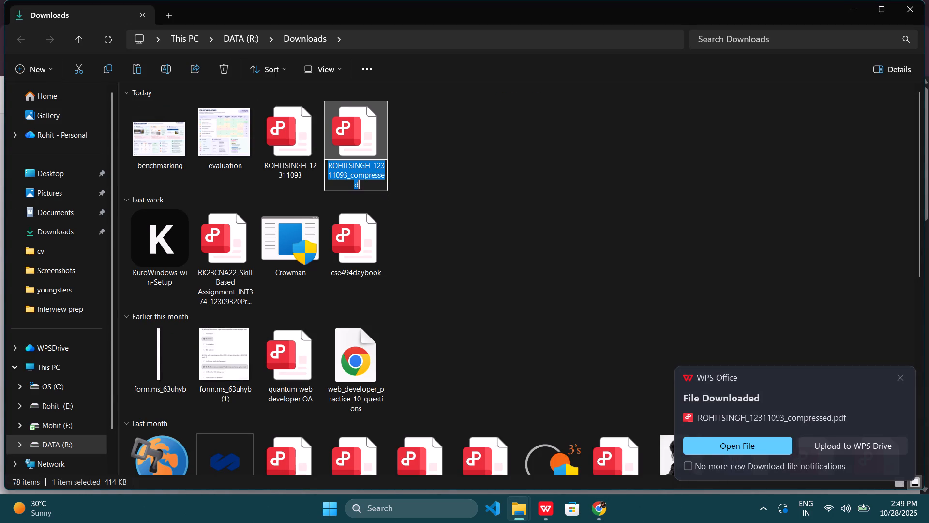
{"action": "left_click", "coordinate": [381, 185]}
{"action": "left_click", "coordinate": [371, 185]}
{"action": "key", "text": "BackSpace"}
{"action": "key", "text": "BackSpace"}
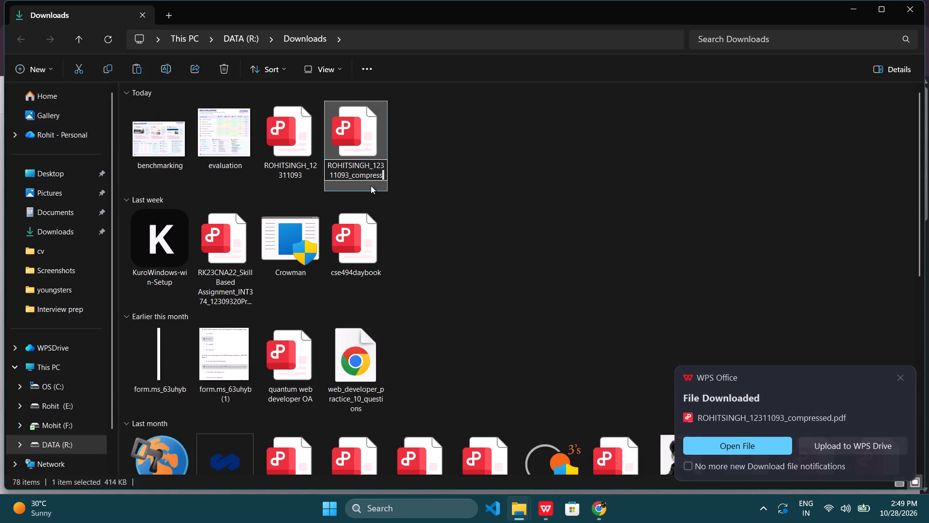
{"action": "key", "text": "BackSpace"}
{"action": "key", "text": "BackSpace"}
{"action": "key", "text": "BackSpace"}
{"action": "key", "text": "BackSpace"}
{"action": "key", "text": "BackSpace"}
{"action": "key", "text": "BackSpace"}
{"action": "key", "text": "BackSpace"}
{"action": "key", "text": "BackSpace"}
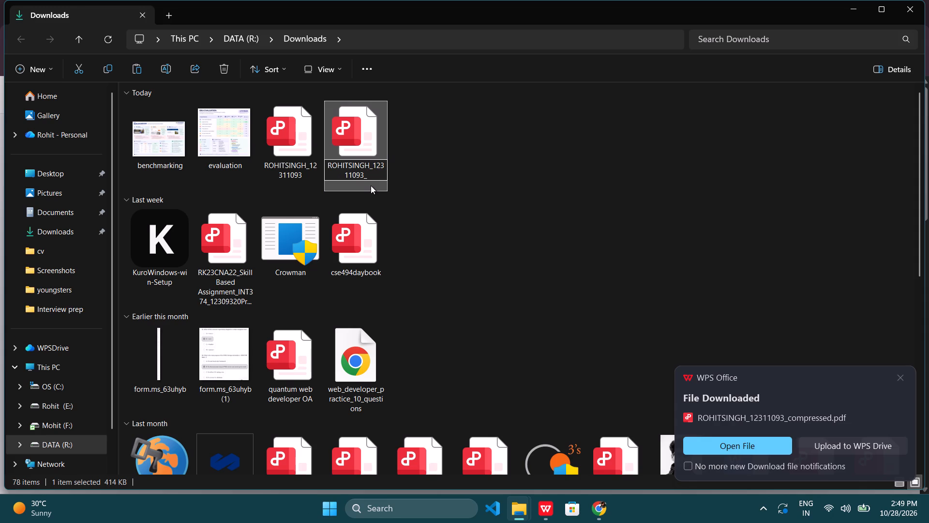
{"action": "key", "text": "BackSpace"}
{"action": "key", "text": "Return"}
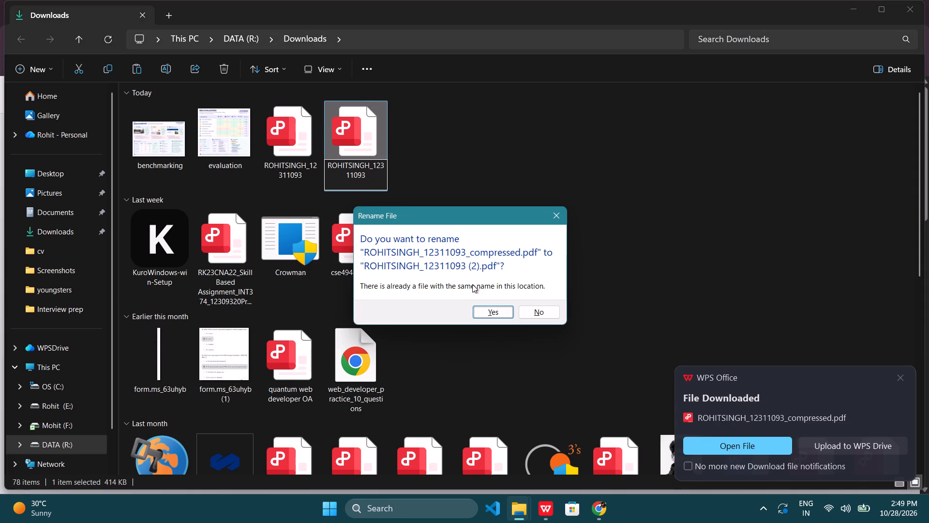
{"action": "left_click", "coordinate": [486, 314]}
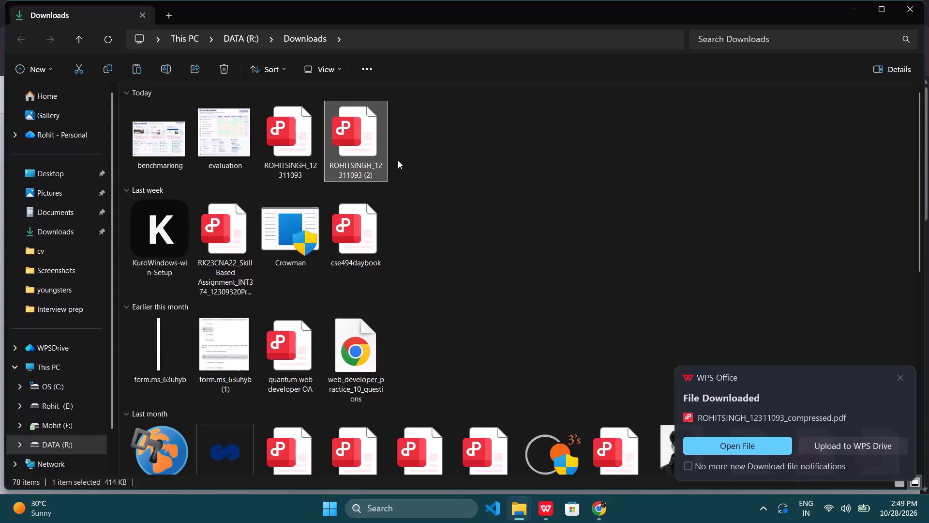
Delete the original uncompressed report PDF from the Downloads folder.
{"action": "left_click", "coordinate": [297, 152]}
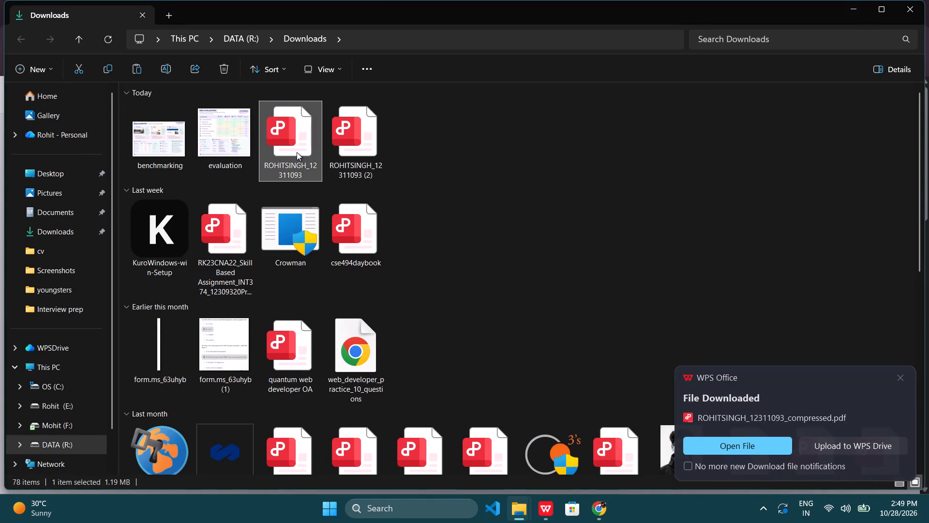
{"action": "key", "text": "Delete"}
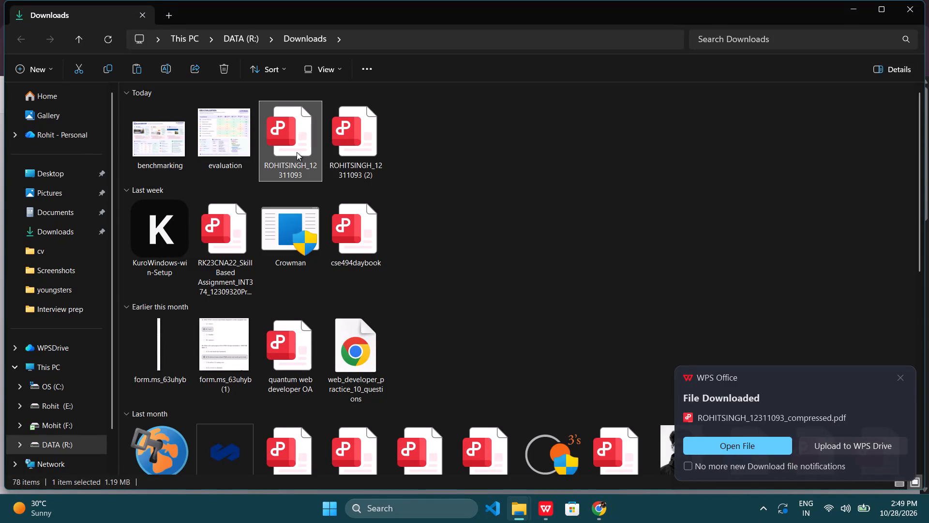
Rename the remaining compressed report PDF by removing the "(2)" ending from its file name.
{"action": "left_click", "coordinate": [297, 152]}
{"action": "left_click", "coordinate": [297, 161]}
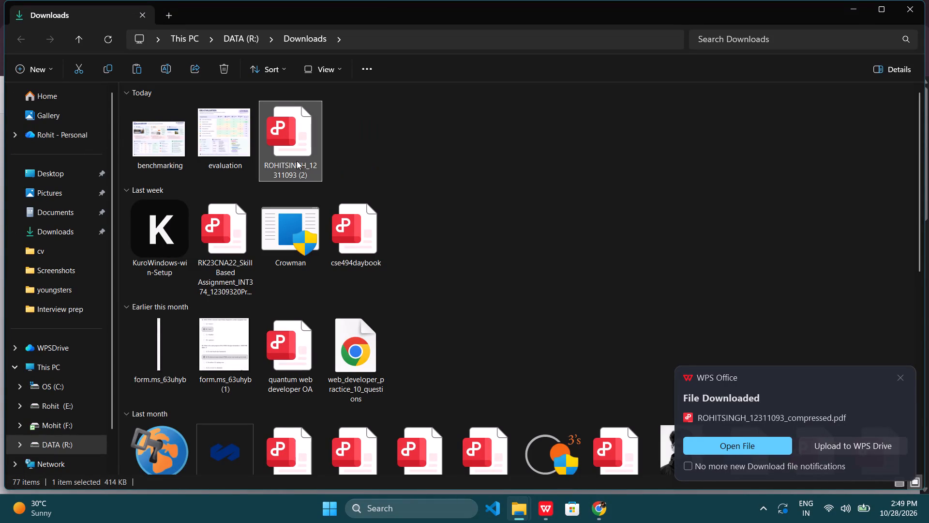
{"action": "key", "text": "F2"}
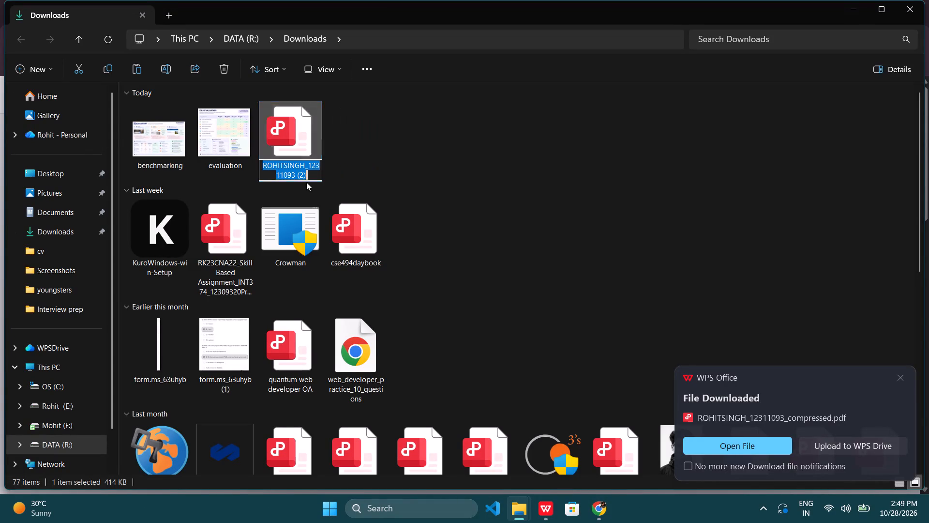
{"action": "left_click", "coordinate": [312, 174]}
{"action": "left_click", "coordinate": [312, 174]}
{"action": "type", "text": "=="}
{"action": "key", "text": "BackSpace"}
{"action": "key", "text": "BackSpace"}
{"action": "key", "text": "BackSpace"}
{"action": "key", "text": "BackSpace"}
{"action": "key", "text": "BackSpace"}
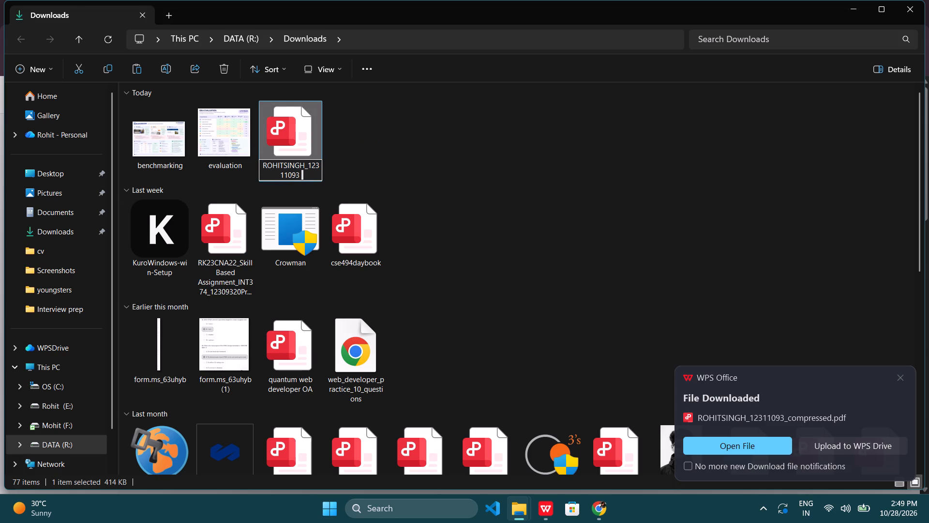
{"action": "key", "text": "Return"}
Open the renamed report PDF from Downloads and dismiss the file-downloaded notification.
{"action": "triple_click", "coordinate": [308, 148]}
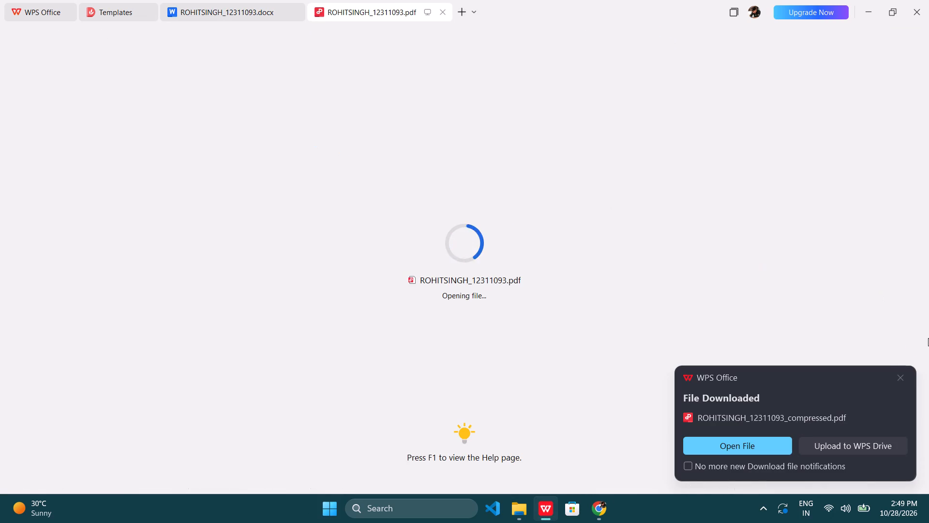
{"action": "left_click", "coordinate": [898, 376]}
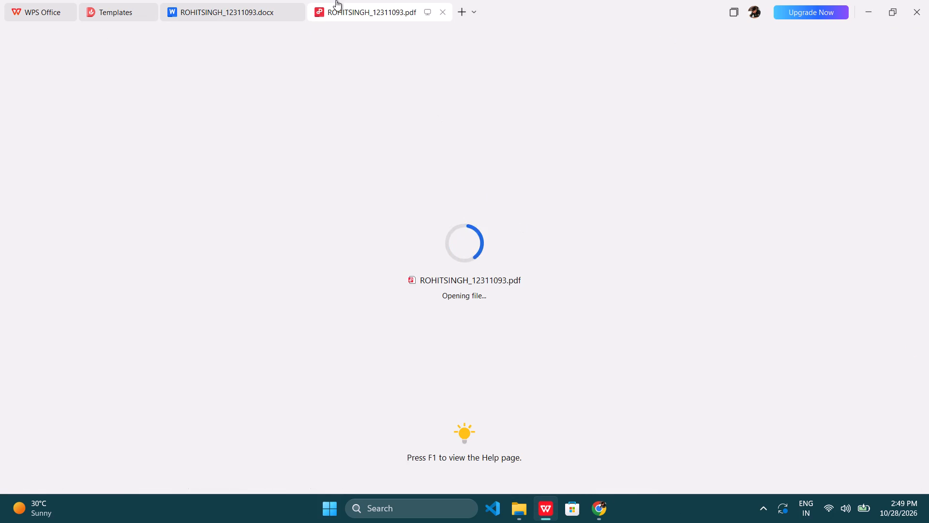
Close the report's Word document in WPS Office without saving its changes.
{"action": "left_click", "coordinate": [293, 12]}
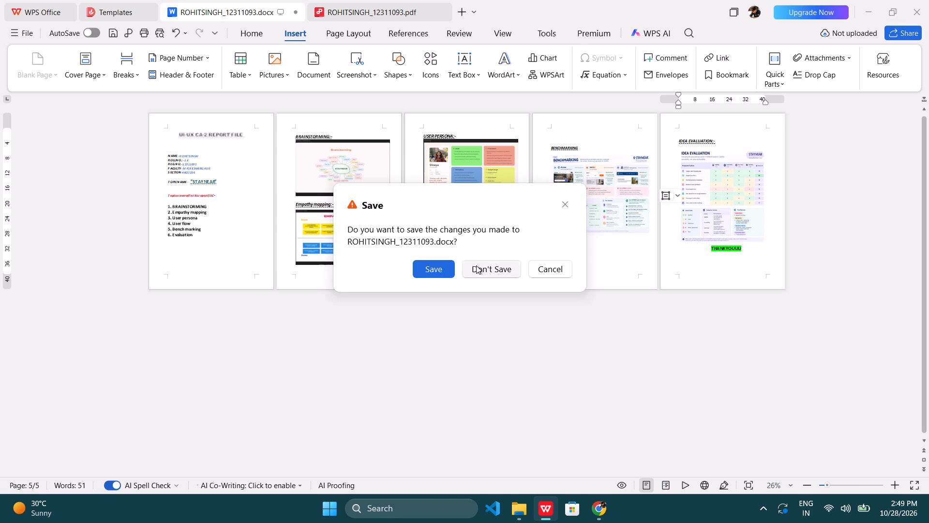
{"action": "left_click", "coordinate": [480, 266]}
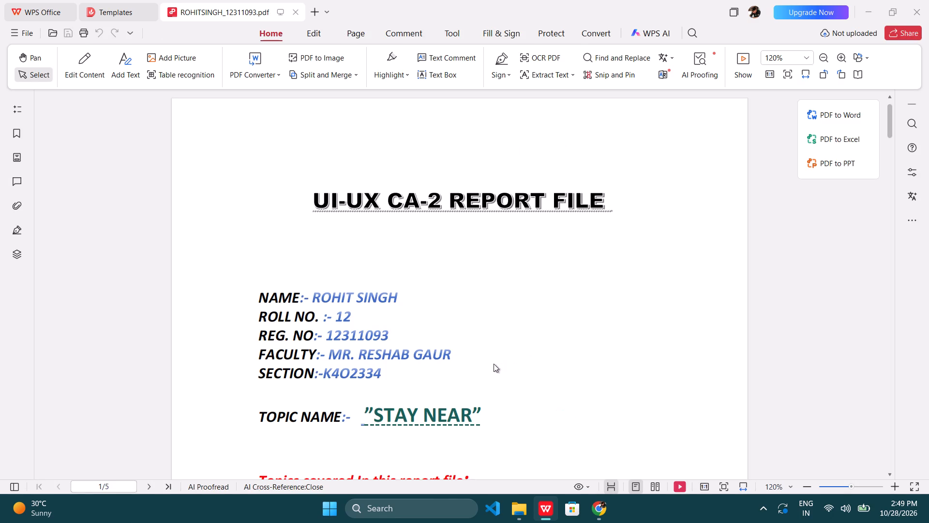
Review the compressed report PDF from the title page to the closing page, and close WPS Office.
{"action": "key", "text": "Down"}
{"action": "key", "text": "Down"}
{"action": "key", "text": "Down"}
{"action": "key", "text": "Down"}
{"action": "key", "text": "Down"}
{"action": "key", "text": "Down"}
{"action": "key", "text": "Down"}
{"action": "key", "text": "Down"}
{"action": "key", "text": "Down"}
{"action": "key", "text": "Down"}
{"action": "key", "text": "Down"}
{"action": "key", "text": "Down"}
{"action": "key", "text": "Down"}
{"action": "key", "text": "Down"}
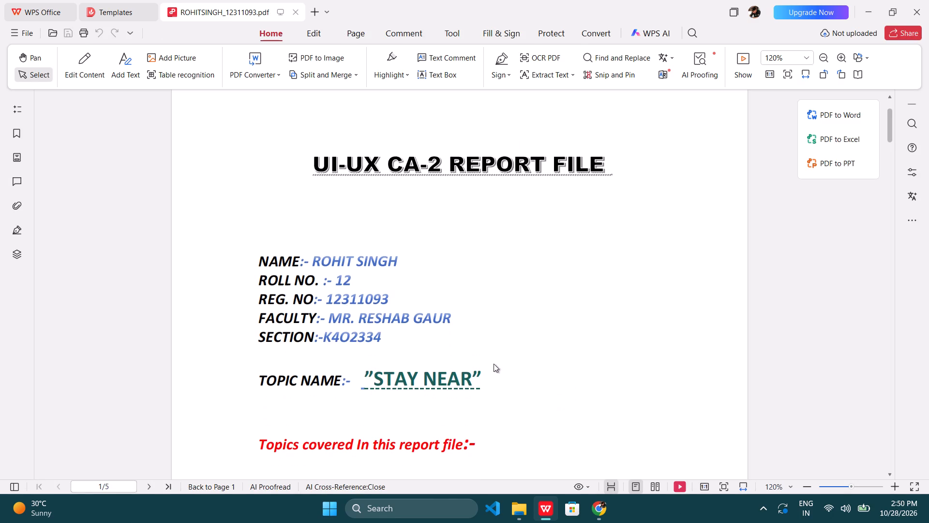
{"action": "key", "text": "Down"}
{"action": "key", "text": "Down"}
{"action": "key", "text": "Down"}
{"action": "key", "text": "Down"}
{"action": "key", "text": "Down"}
{"action": "key", "text": "Down"}
{"action": "key", "text": "Down"}
{"action": "key", "text": "Down"}
{"action": "key", "text": "Down"}
{"action": "key", "text": "Down"}
{"action": "key", "text": "Down"}
{"action": "key", "text": "Down"}
{"action": "key", "text": "Down"}
{"action": "key", "text": "Down"}
{"action": "key", "text": "Down"}
{"action": "key", "text": "Down"}
{"action": "key", "text": "Down"}
{"action": "key", "text": "Down"}
{"action": "key", "text": "Down"}
{"action": "key", "text": "Down"}
{"action": "key", "text": "Down"}
{"action": "key", "text": "Down"}
{"action": "key", "text": "Down"}
{"action": "key", "text": "Down"}
{"action": "key", "text": "Down"}
{"action": "key", "text": "Down"}
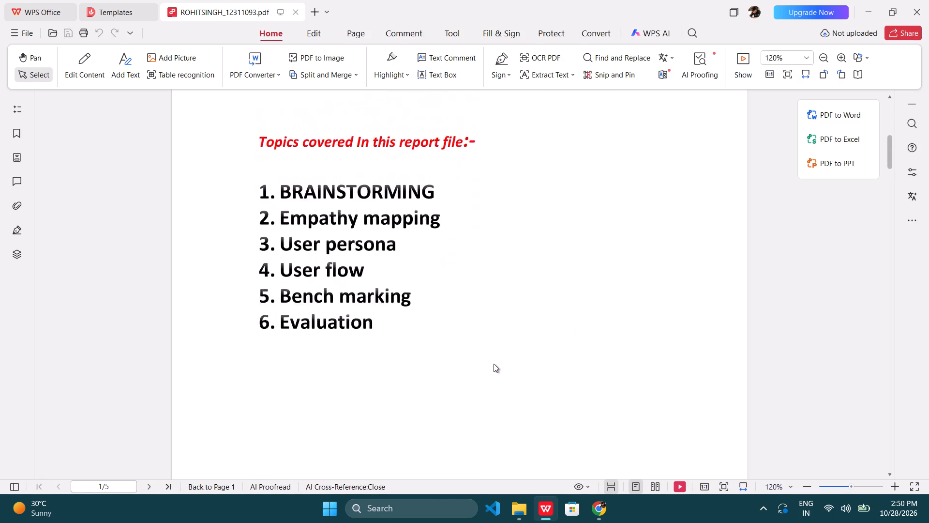
{"action": "key", "text": "Down"}
{"action": "key", "text": "Down"}
{"action": "key", "text": "Down"}
{"action": "key", "text": "Down"}
{"action": "key", "text": "Down"}
{"action": "key", "text": "Down"}
{"action": "key", "text": "Down"}
{"action": "key", "text": "Down"}
{"action": "key", "text": "Down"}
{"action": "key", "text": "Down"}
{"action": "key", "text": "Down"}
{"action": "key", "text": "Down"}
{"action": "key", "text": "Down"}
{"action": "key", "text": "Down"}
{"action": "key", "text": "Down"}
{"action": "key", "text": "Down"}
{"action": "key", "text": "Down"}
{"action": "key", "text": "Down"}
{"action": "key", "text": "Down"}
{"action": "key", "text": "Down"}
{"action": "key", "text": "Down"}
{"action": "key", "text": "Down"}
{"action": "key", "text": "Down"}
{"action": "key", "text": "Down"}
{"action": "key", "text": "Down"}
{"action": "key", "text": "Down"}
{"action": "key", "text": "Down"}
{"action": "key", "text": "Down"}
{"action": "key", "text": "Down"}
{"action": "key", "text": "Down"}
{"action": "key", "text": "Down"}
{"action": "key", "text": "Down"}
{"action": "key", "text": "Down"}
{"action": "key", "text": "Down"}
{"action": "key", "text": "Down"}
{"action": "key", "text": "Down"}
{"action": "key", "text": "Down"}
{"action": "key", "text": "Down"}
{"action": "key", "text": "Down"}
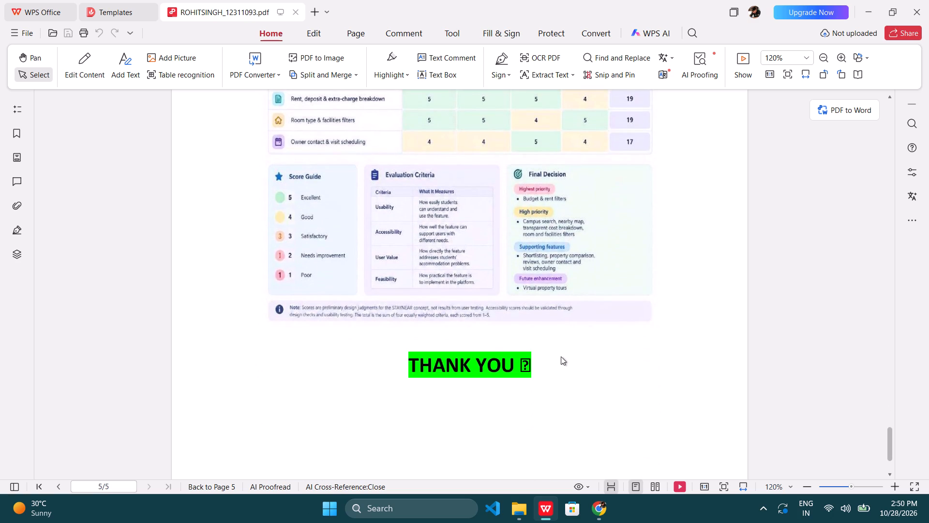
{"action": "left_click", "coordinate": [928, 1]}
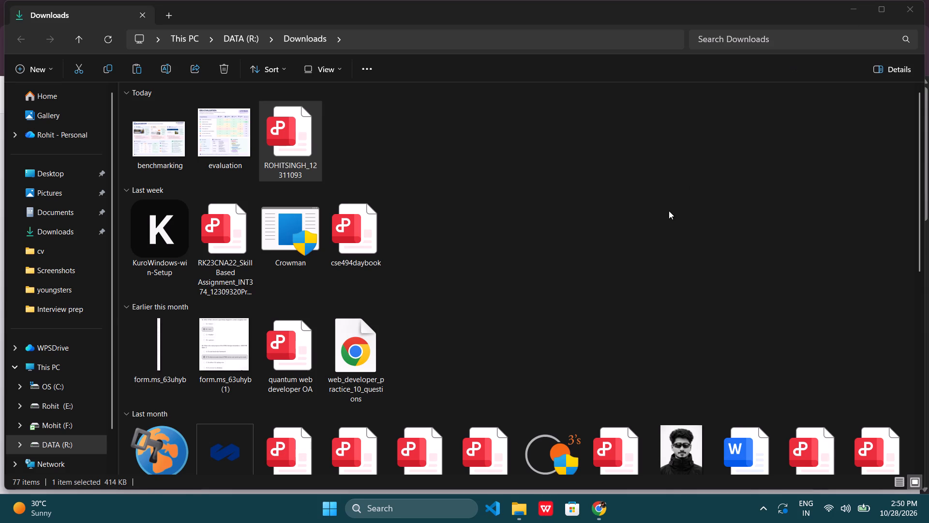
Select the compressed report PDF in Downloads and bring up the Windows app launcher.
{"action": "left_click_drag", "start_coordinate": [298, 145], "coordinate": [307, 157]}
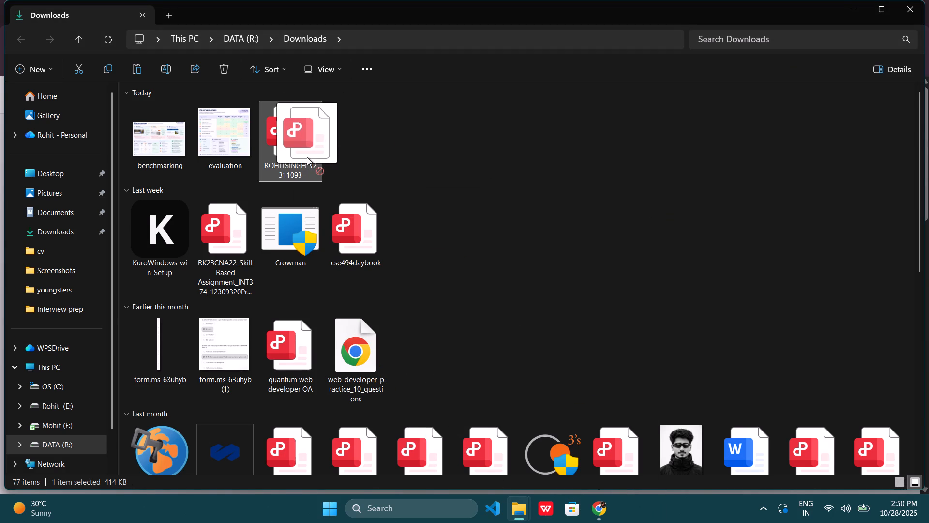
{"action": "left_click", "coordinate": [332, 518]}
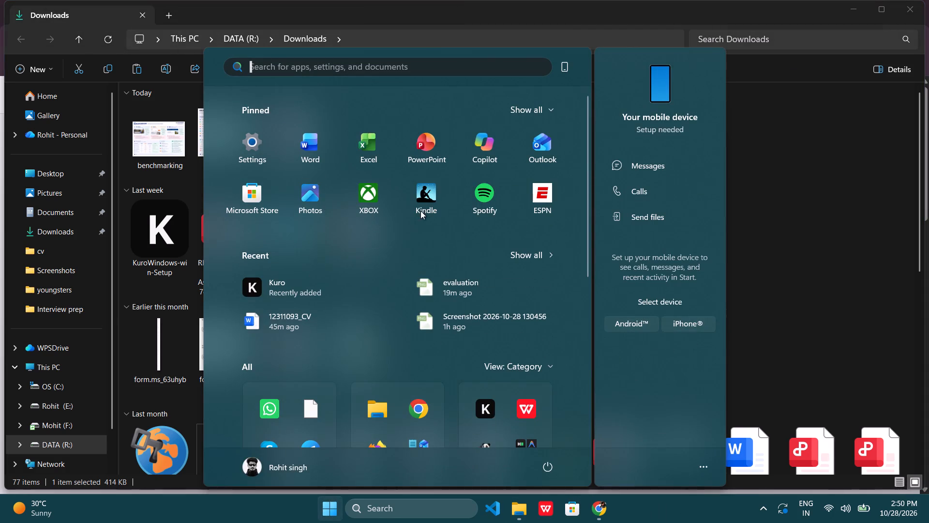
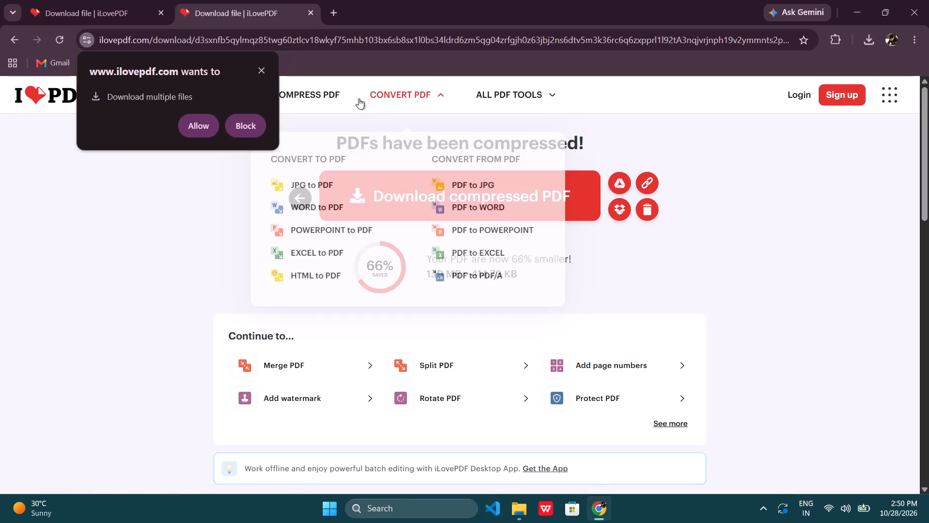
Dismiss the iLovePDF request to download multiple files without allowing or blocking it.
{"action": "left_click", "coordinate": [259, 67]}
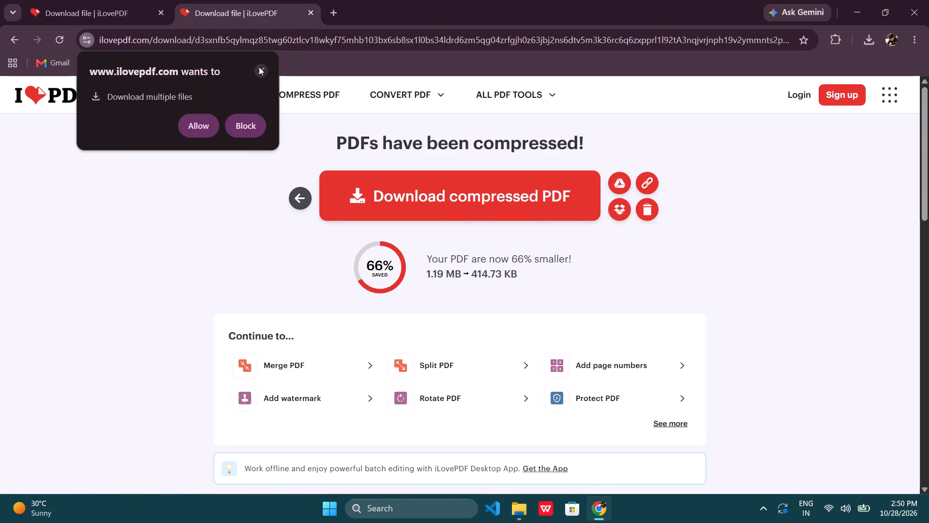
{"action": "left_click", "coordinate": [259, 67]}
Launch WhatsApp from the Windows app launcher.
{"action": "left_click", "coordinate": [334, 509]}
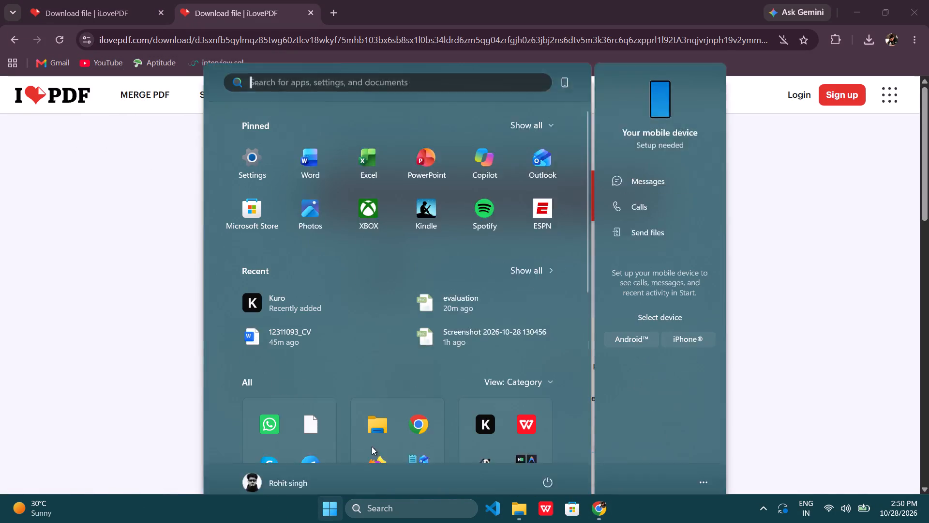
{"action": "left_click", "coordinate": [275, 404]}
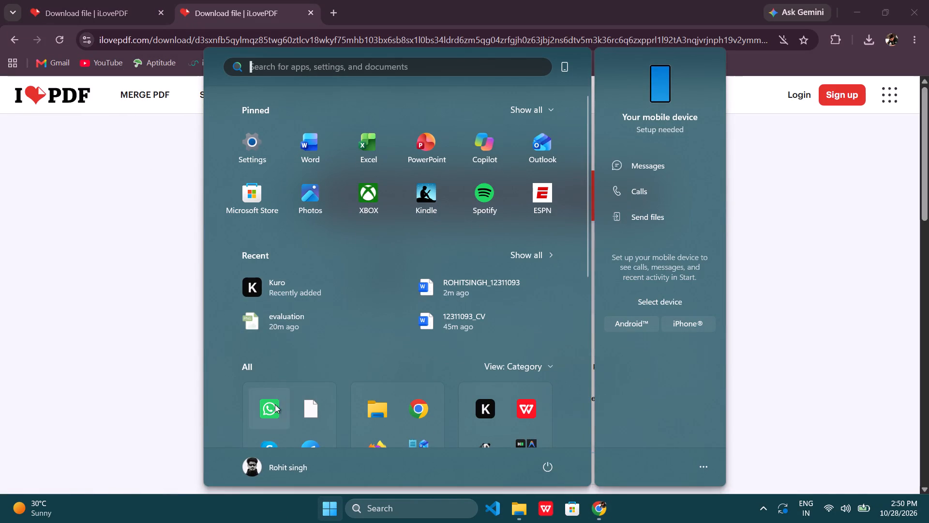
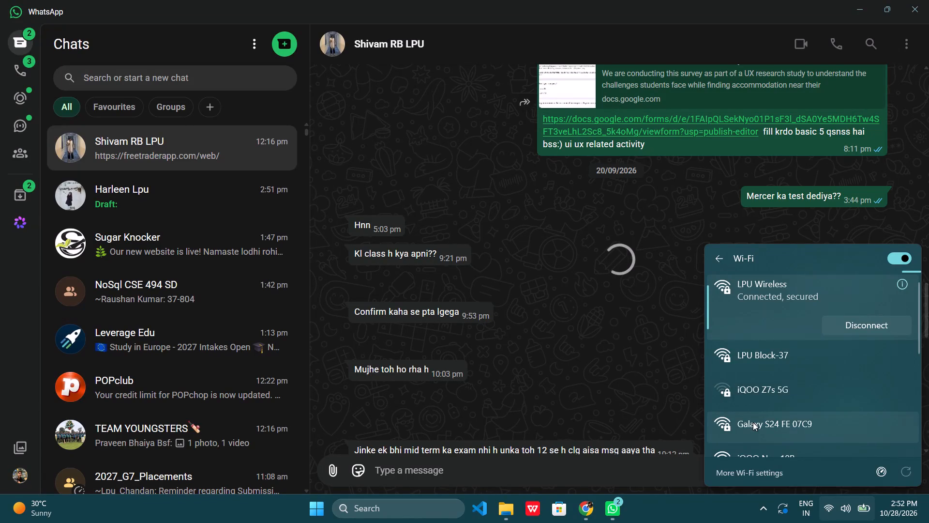
Check the available Wi-Fi networks, and restart the wireless connection by switching Wi-Fi off and back on.
{"action": "scroll", "coordinate": [753, 422], "scroll_direction": "down", "scroll_amount": 6}
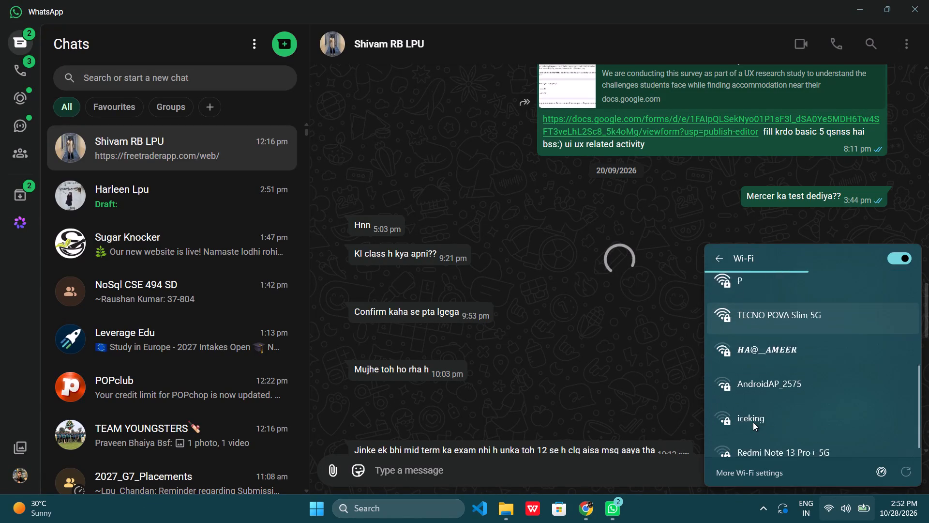
{"action": "scroll", "coordinate": [753, 422], "scroll_direction": "down", "scroll_amount": 2}
{"action": "scroll", "coordinate": [753, 422], "scroll_direction": "up", "scroll_amount": 9}
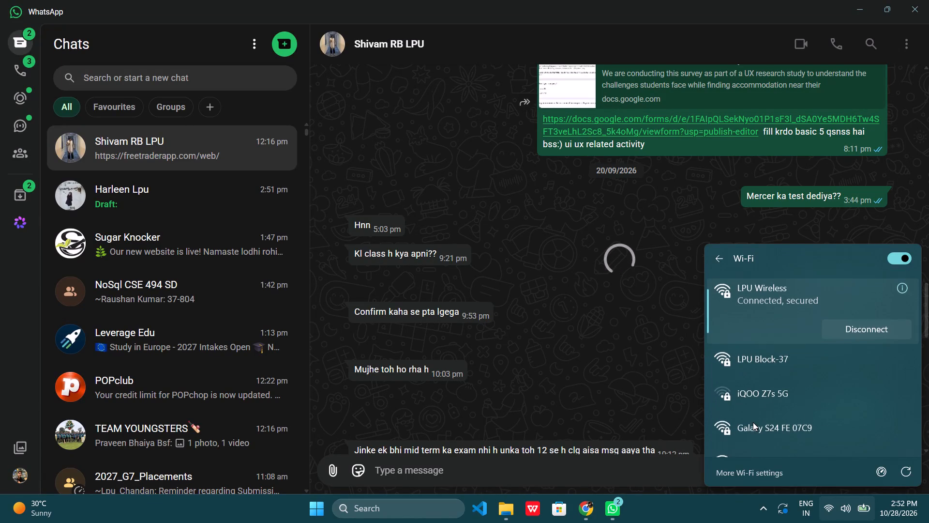
{"action": "left_click", "coordinate": [894, 254]}
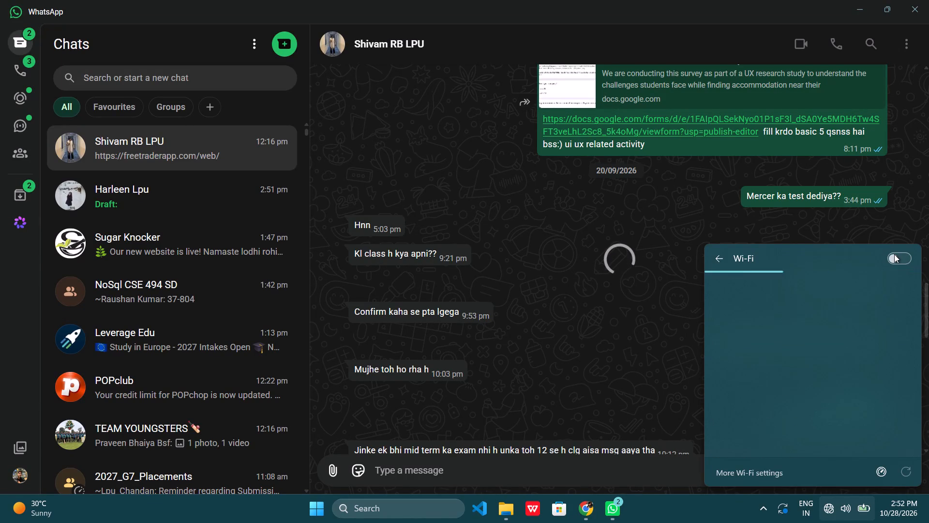
{"action": "left_click", "coordinate": [894, 254]}
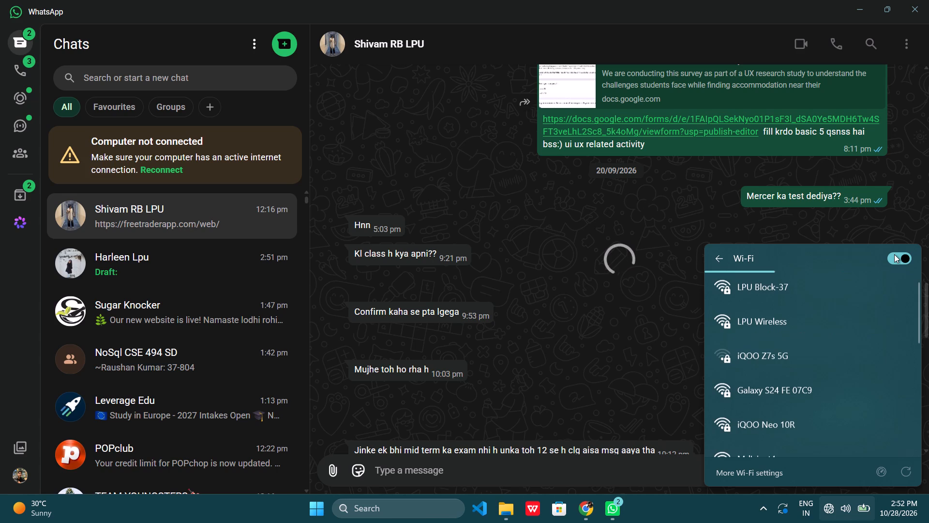
Look through the refreshed list of available Wi-Fi networks and check the LPU Wireless connection.
{"action": "scroll", "coordinate": [789, 400], "scroll_direction": "down", "scroll_amount": 4}
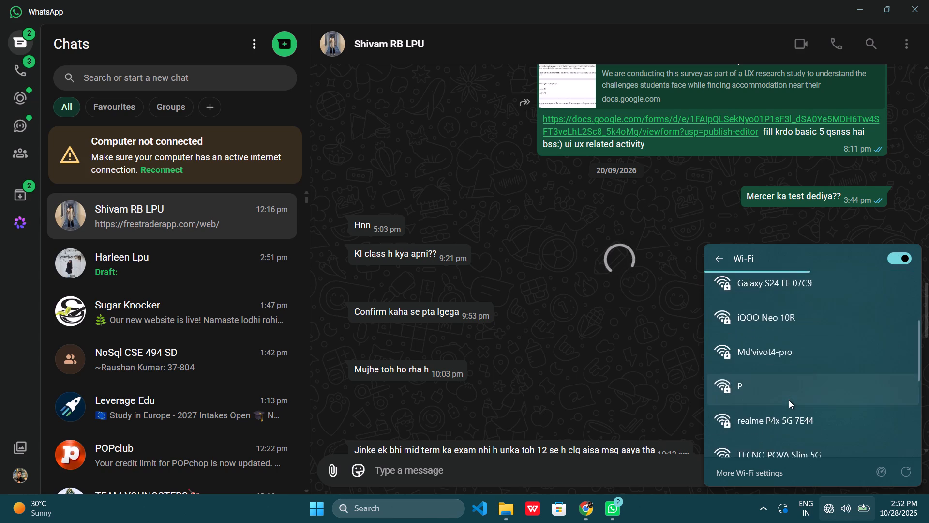
{"action": "scroll", "coordinate": [789, 400], "scroll_direction": "down", "scroll_amount": 7}
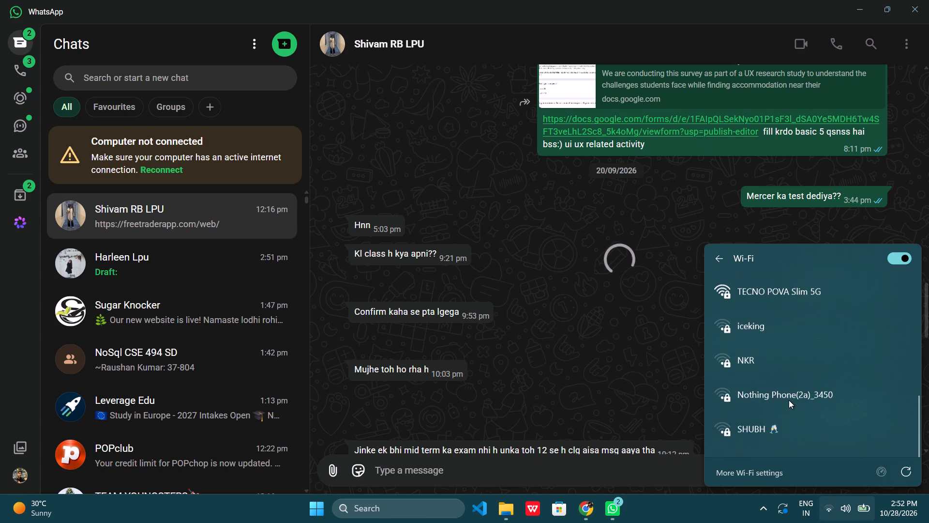
{"action": "scroll", "coordinate": [789, 400], "scroll_direction": "up", "scroll_amount": 7}
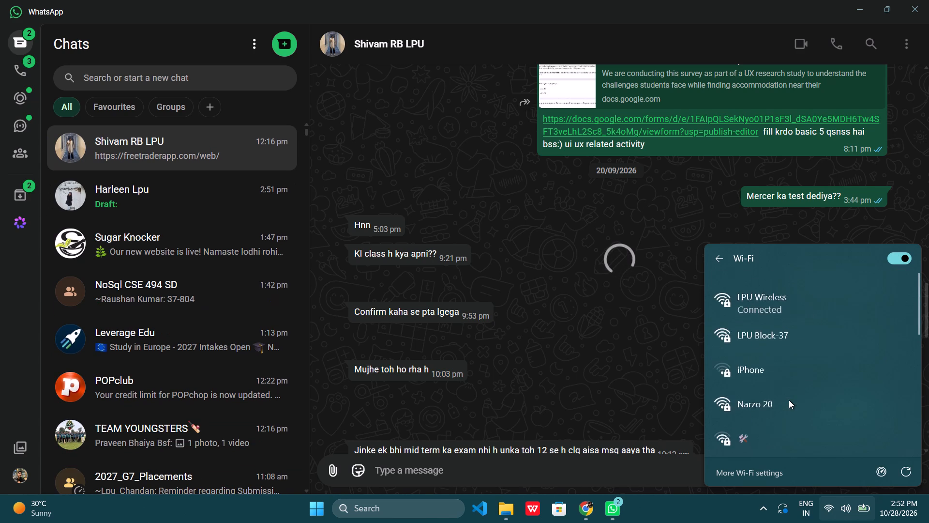
{"action": "scroll", "coordinate": [789, 400], "scroll_direction": "up", "scroll_amount": 1}
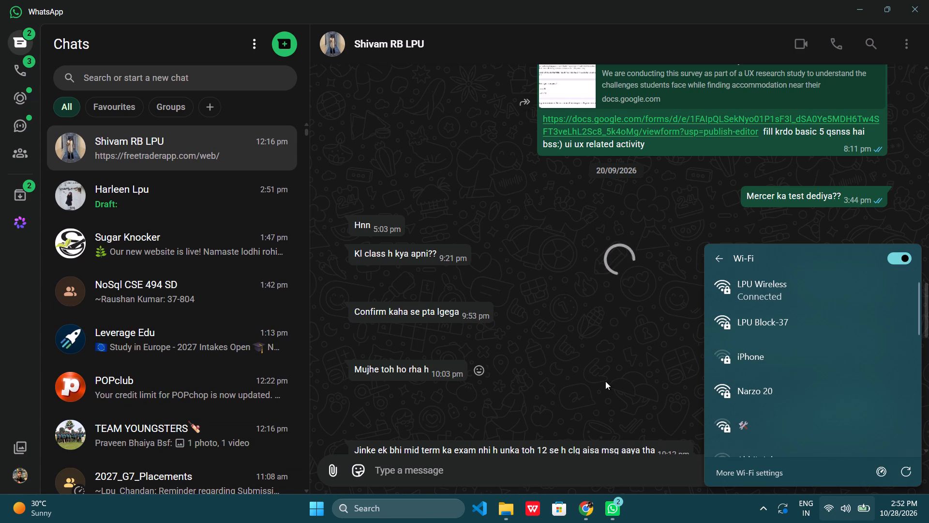
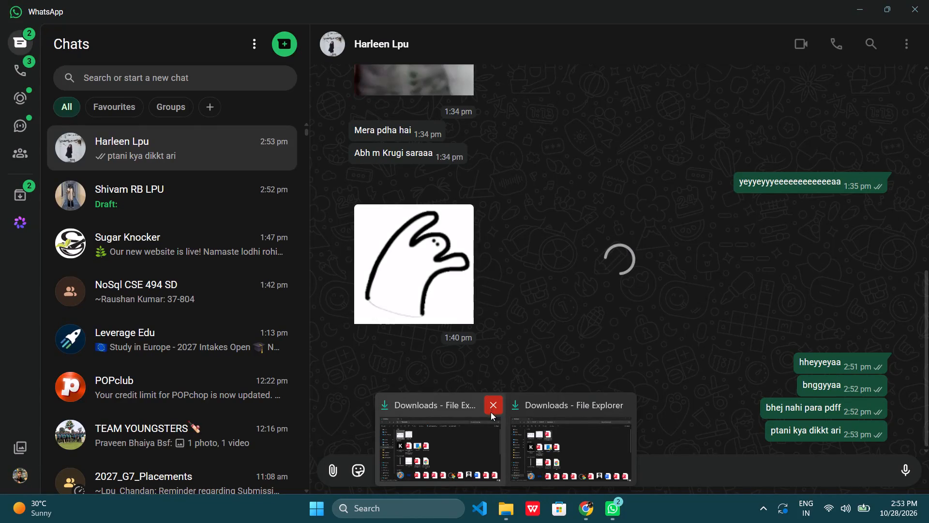
Switch to the Downloads folder in File Explorer, view the form.ms_63uhyb image briefly, and close the image viewer.
{"action": "left_click", "coordinate": [476, 439]}
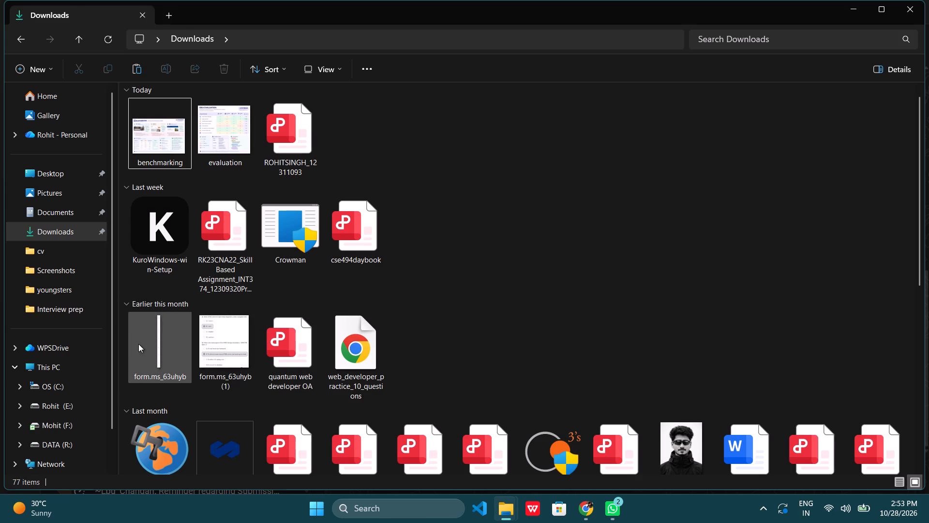
{"action": "double_click", "coordinate": [159, 351]}
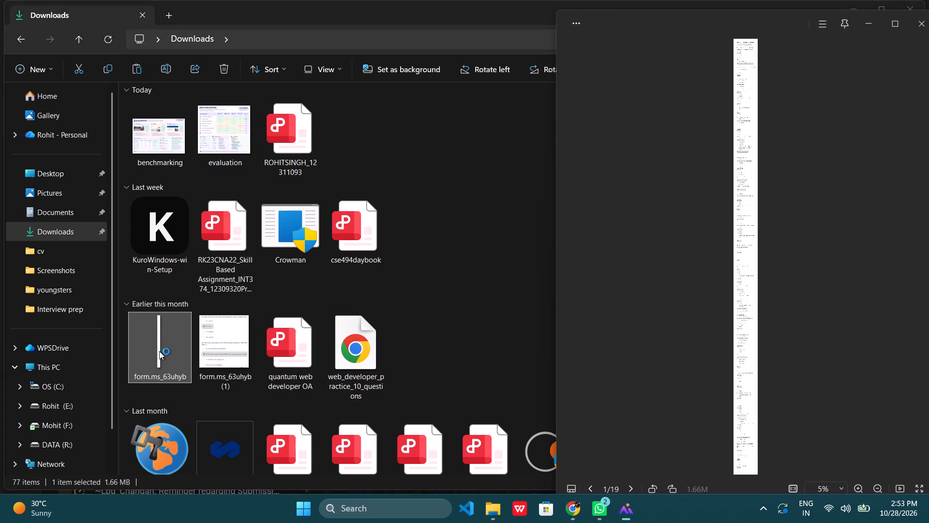
{"action": "scroll", "coordinate": [711, 282], "scroll_direction": "up", "scroll_amount": 2, "text": "ctrl"}
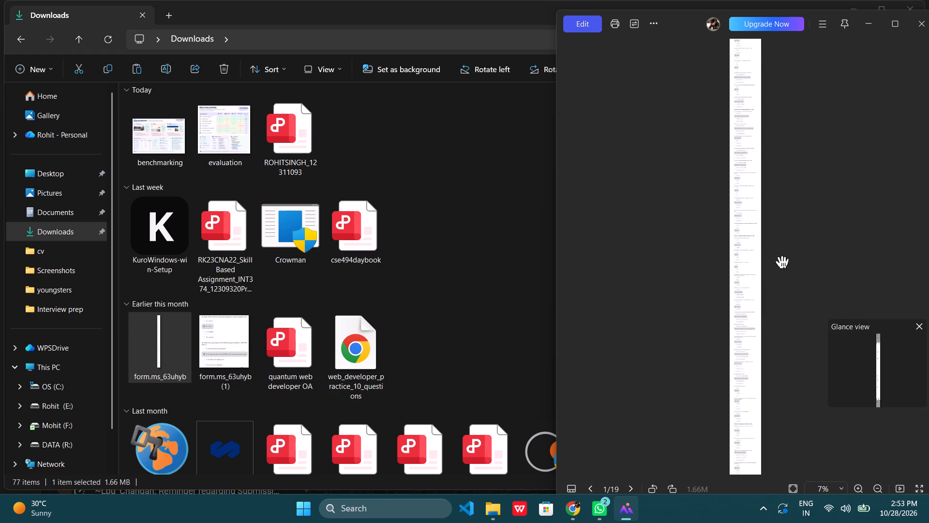
{"action": "left_click", "coordinate": [924, 30]}
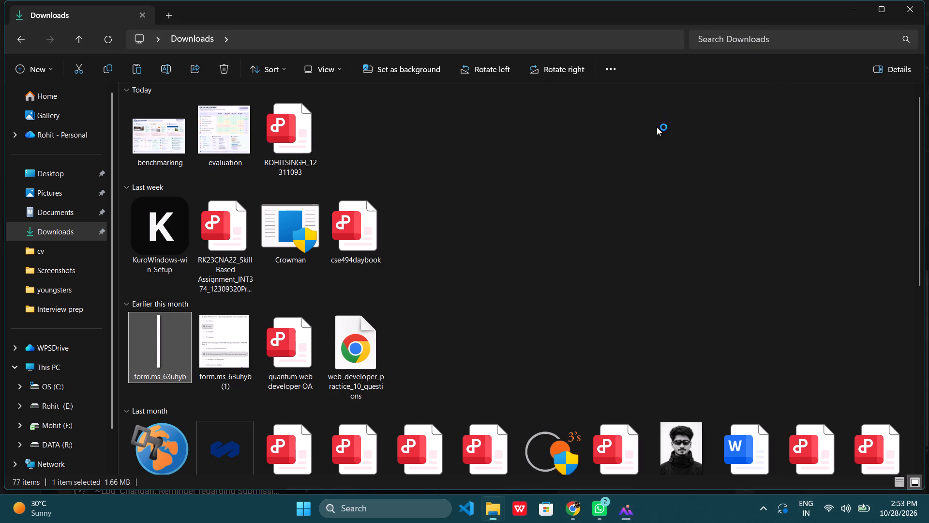
Open the SEM7CA1_UIUX PDF from last month's files in Downloads to check its pages, and close it.
{"action": "left_click", "coordinate": [156, 343]}
{"action": "left_click", "coordinate": [240, 343]}
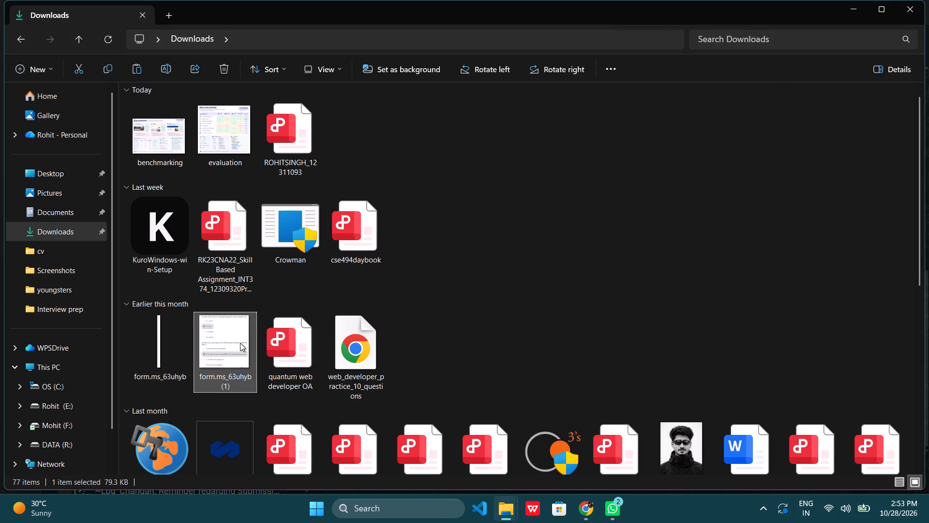
{"action": "scroll", "coordinate": [240, 343], "scroll_direction": "down", "scroll_amount": 1}
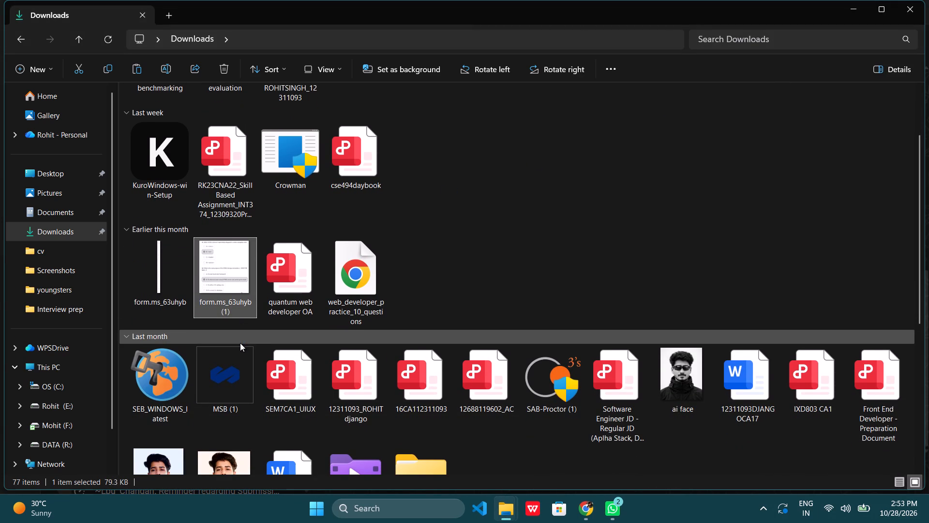
{"action": "scroll", "coordinate": [240, 343], "scroll_direction": "down", "scroll_amount": 1}
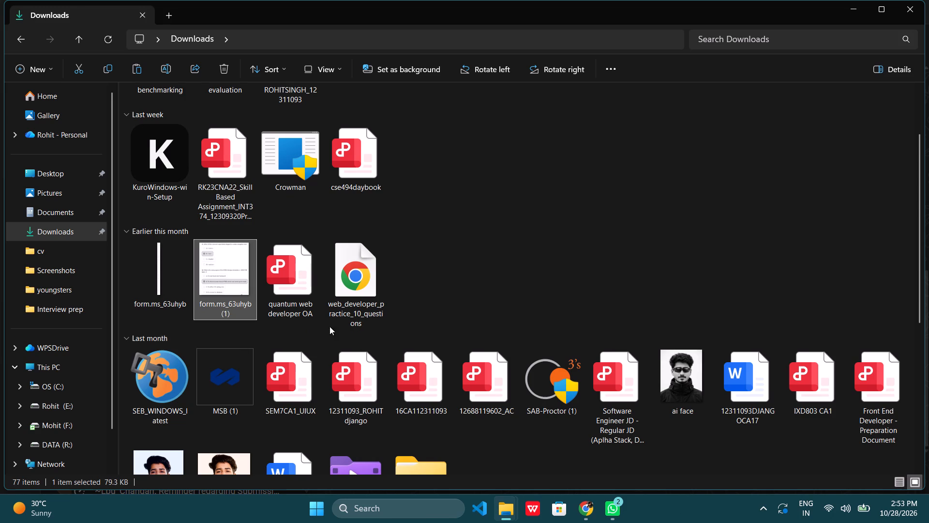
{"action": "left_click", "coordinate": [303, 401]}
{"action": "double_click", "coordinate": [303, 401]}
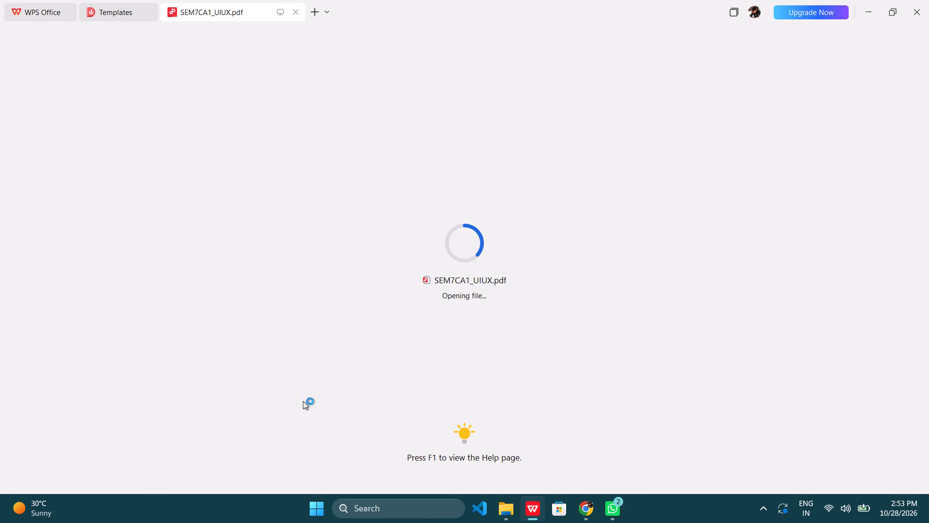
{"action": "left_click", "coordinate": [923, 3]}
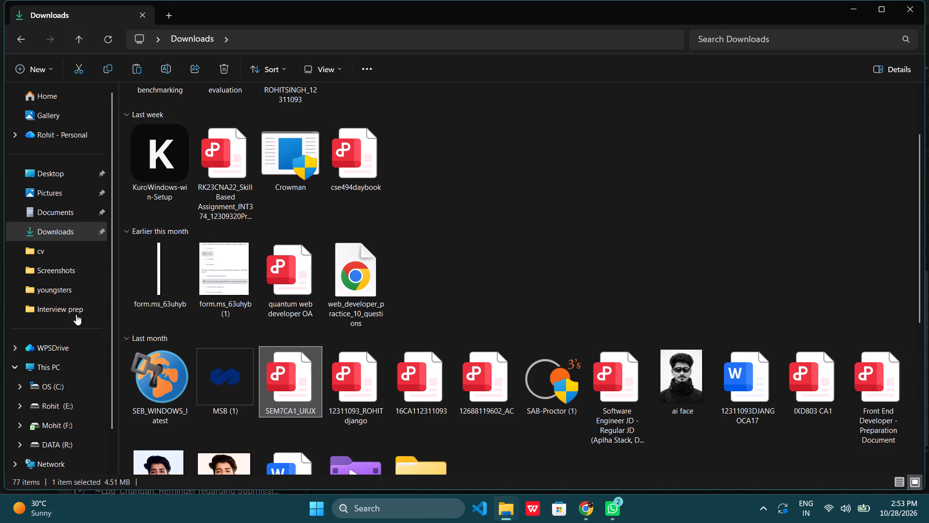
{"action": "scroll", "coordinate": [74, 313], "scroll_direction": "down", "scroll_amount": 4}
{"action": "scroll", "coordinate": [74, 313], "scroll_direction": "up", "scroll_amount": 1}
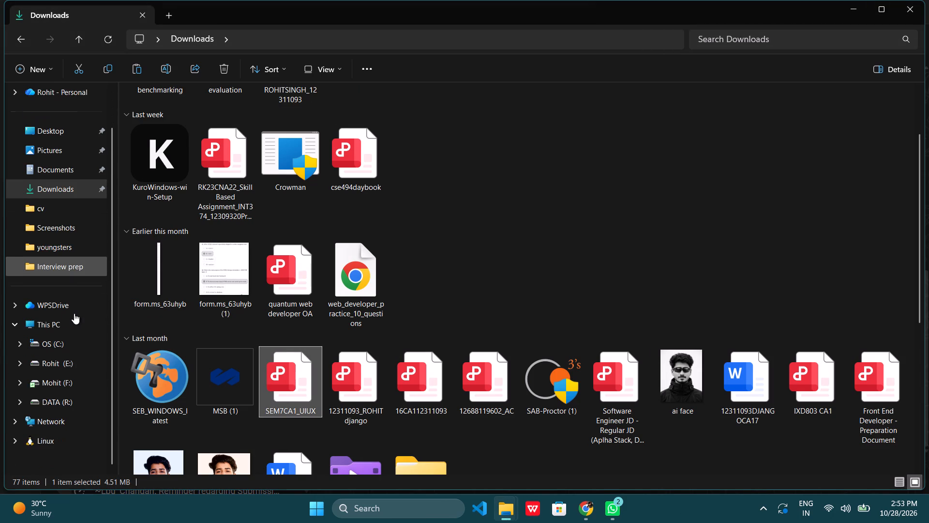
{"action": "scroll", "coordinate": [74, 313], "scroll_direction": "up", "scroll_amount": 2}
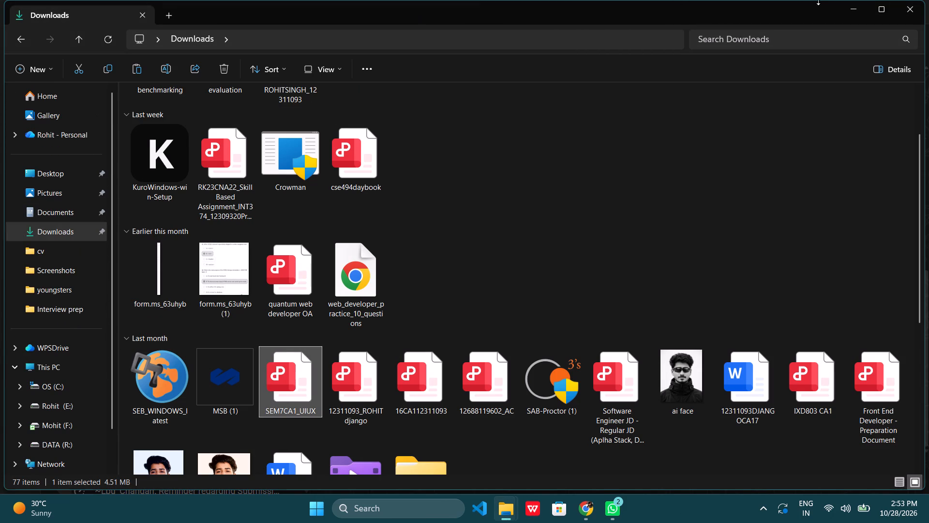
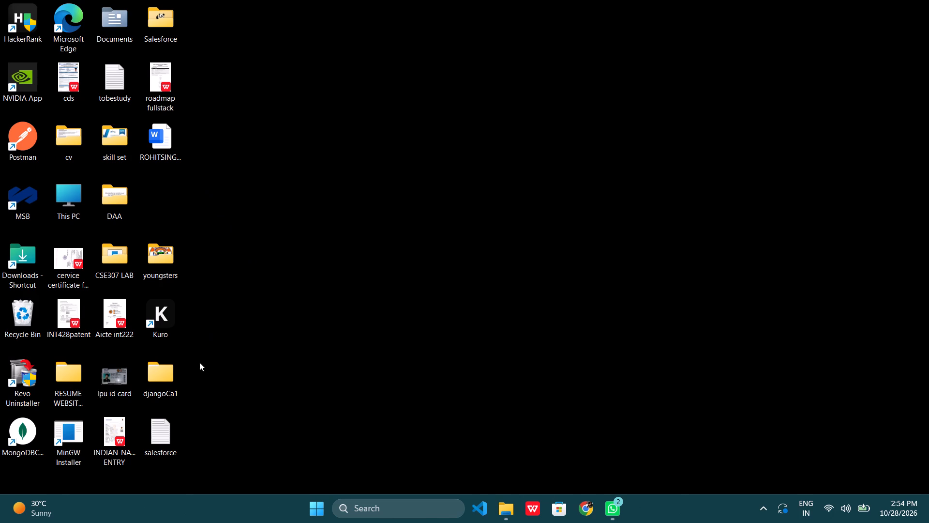
Delete the djangoCa1 folder from the desktop.
{"action": "left_click", "coordinate": [170, 381]}
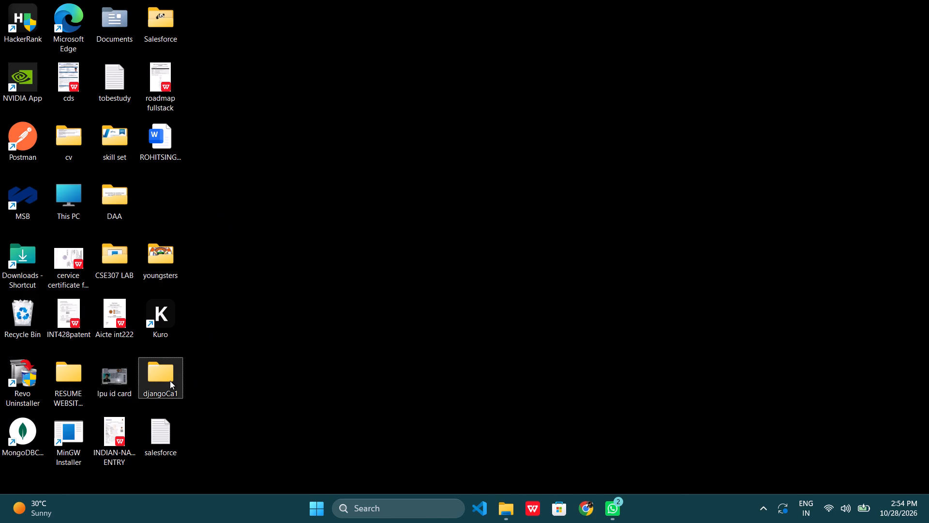
{"action": "key", "text": "Delete"}
Create a new folder on the desktop named 'ui ux sem 7'.
{"action": "left_click", "coordinate": [184, 366]}
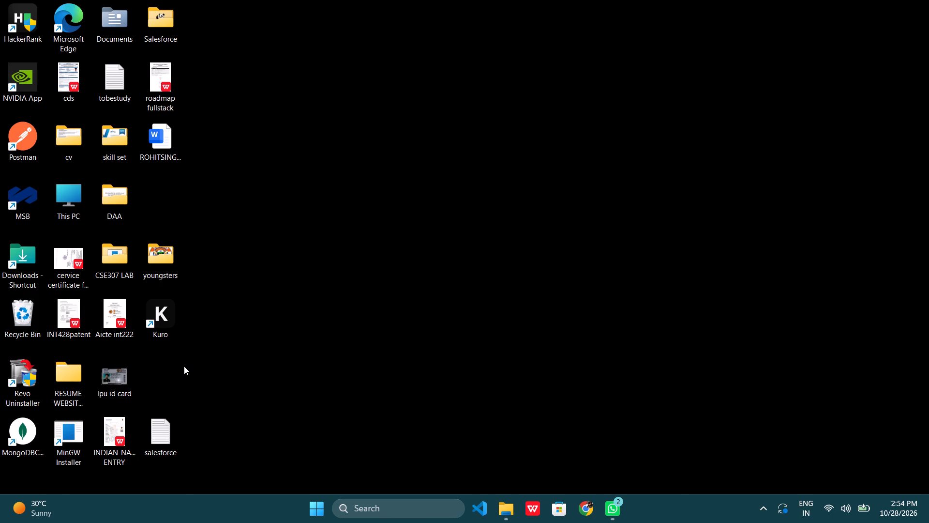
{"action": "key", "text": "ctrl+shift+n"}
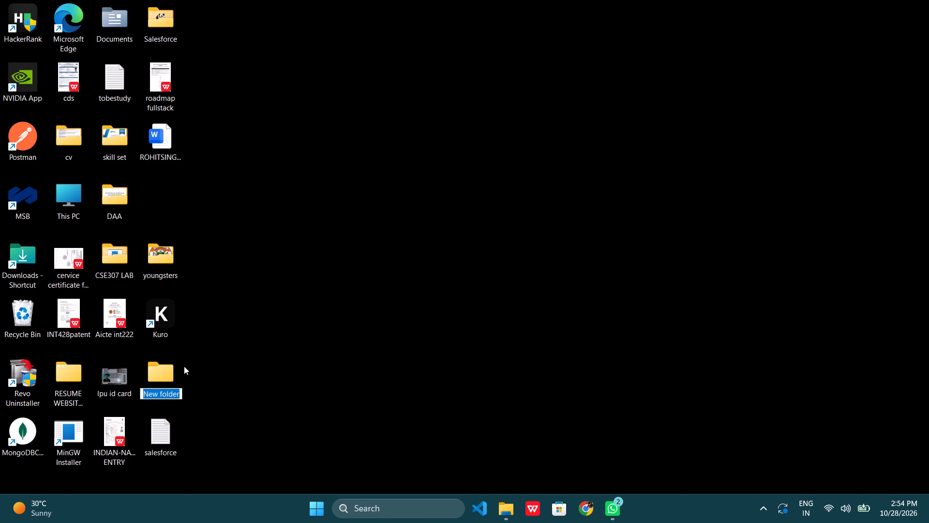
{"action": "type", "text": "ui ux"}
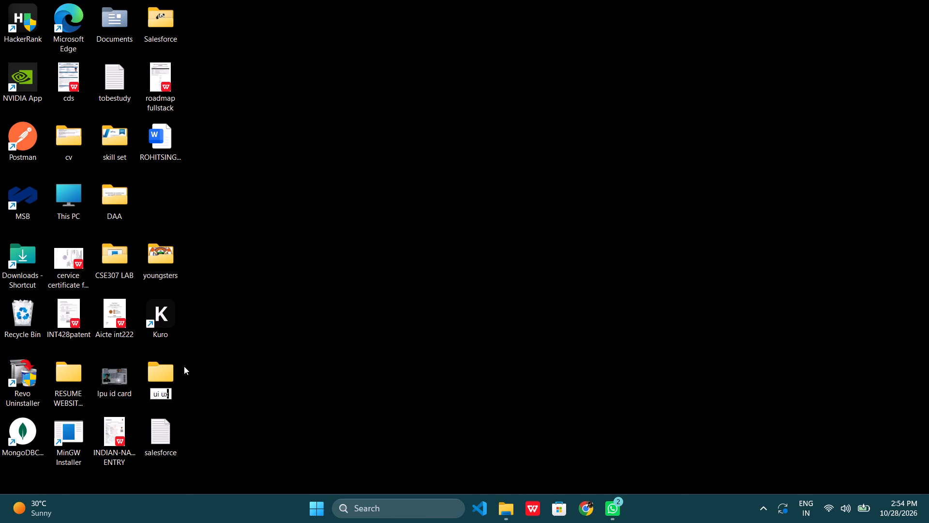
{"action": "key", "text": "space"}
{"action": "key", "text": "space"}
{"action": "type", "text": "sem"}
{"action": "key", "text": "space"}
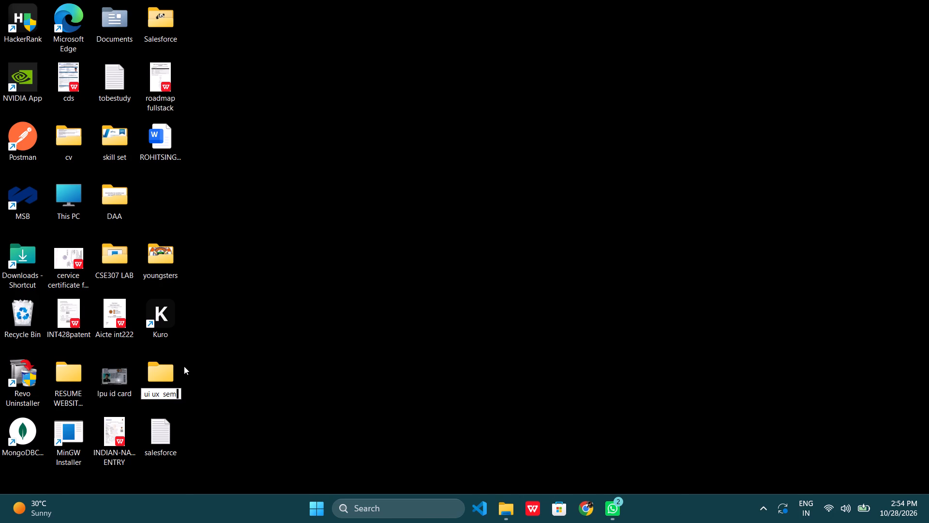
{"action": "key", "text": "8"}
{"action": "key", "text": "BackSpace"}
{"action": "key", "text": "8"}
{"action": "key", "text": "BackSpace"}
{"action": "key", "text": "7"}
{"action": "key", "text": "Return"}
{"action": "left_click", "coordinate": [223, 425]}
{"action": "left_click", "coordinate": [291, 370]}
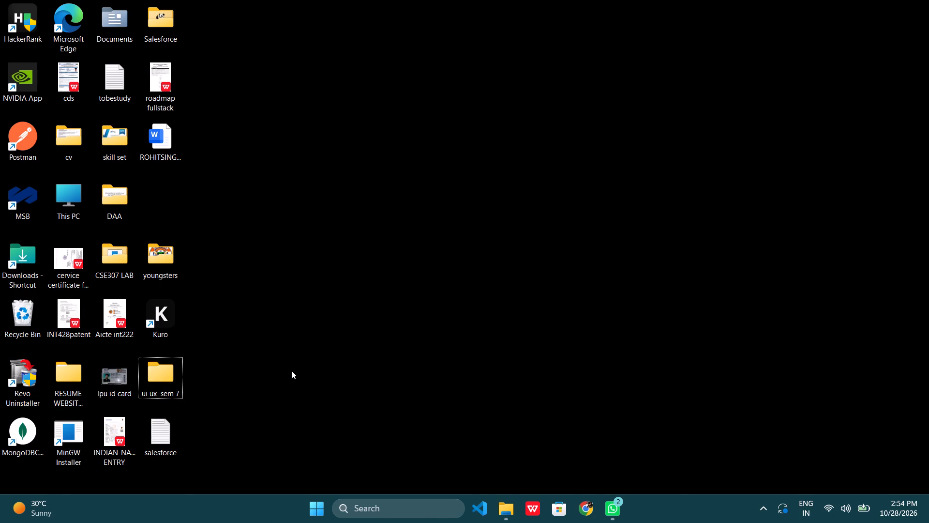
{"action": "left_click", "coordinate": [291, 370]}
{"action": "triple_click", "coordinate": [291, 370]}
Move the SEM7CA1_UIUX PDF from last month's files in Downloads into the 'ui ux sem 7' folder on the Desktop.
{"action": "left_click_drag", "start_coordinate": [291, 370], "coordinate": [510, 508]}
{"action": "double_click", "coordinate": [510, 508]}
{"action": "left_click", "coordinate": [510, 508]}
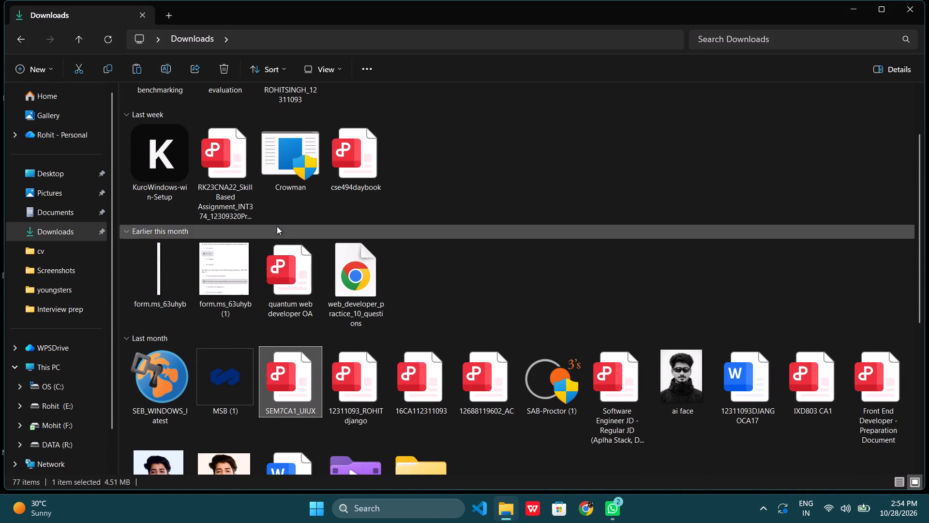
{"action": "scroll", "coordinate": [277, 226], "scroll_direction": "up", "scroll_amount": 5}
{"action": "scroll", "coordinate": [359, 349], "scroll_direction": "down", "scroll_amount": 1}
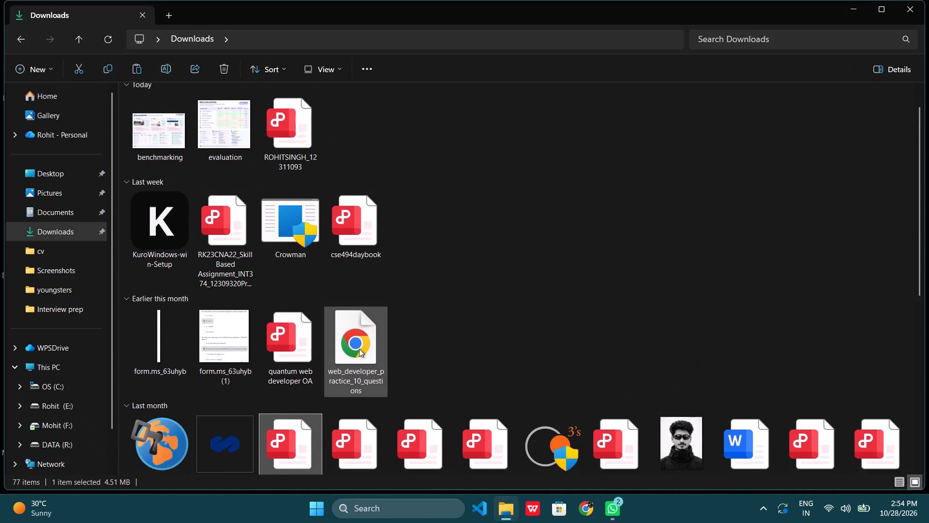
{"action": "scroll", "coordinate": [359, 349], "scroll_direction": "down", "scroll_amount": 1}
{"action": "left_click", "coordinate": [298, 391]}
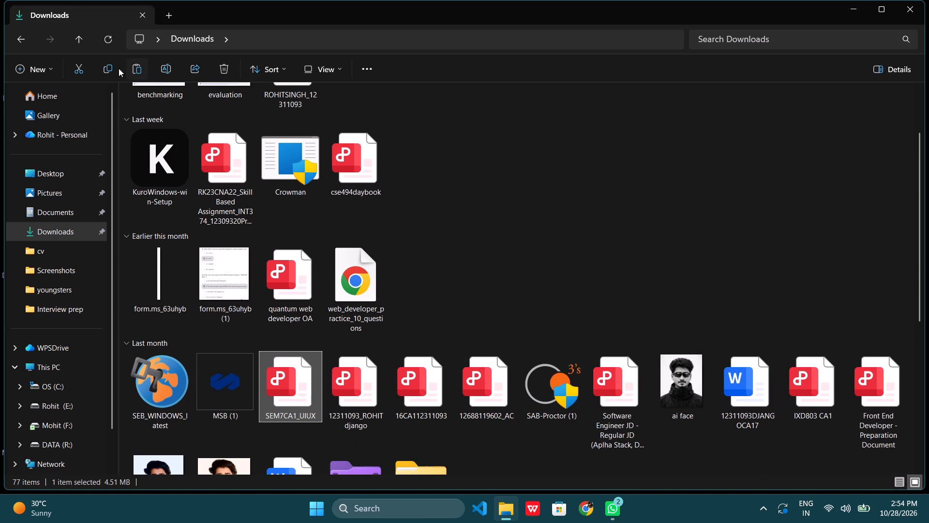
{"action": "left_click", "coordinate": [112, 68]}
{"action": "left_click", "coordinate": [301, 385]}
{"action": "key", "text": "ctrl+x"}
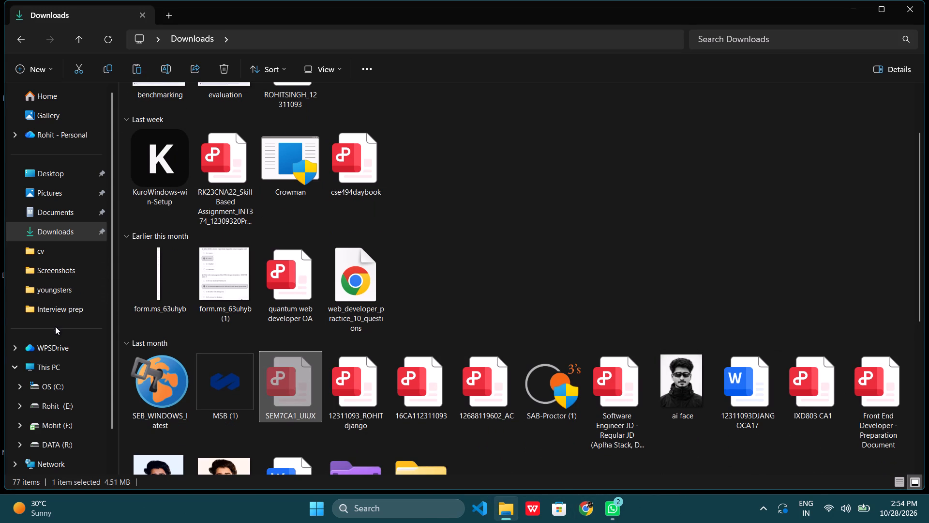
{"action": "left_click", "coordinate": [74, 177]}
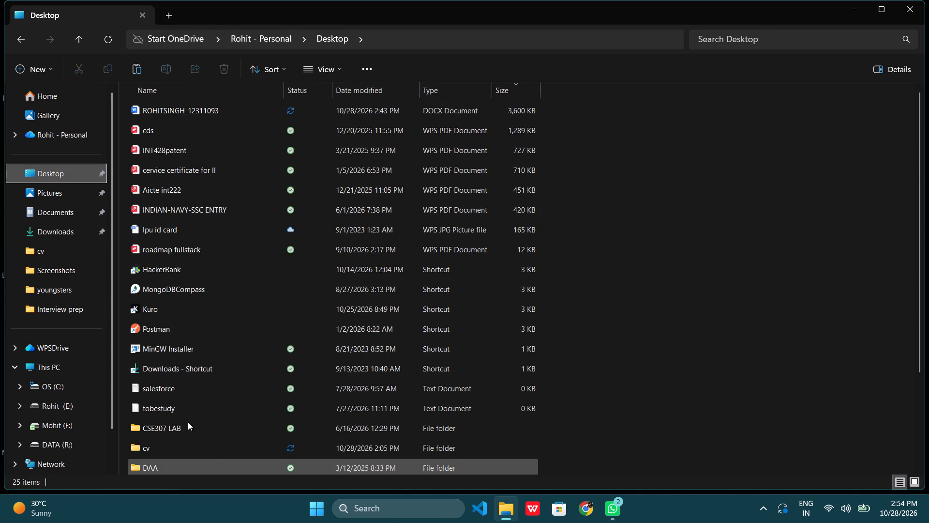
{"action": "scroll", "coordinate": [188, 422], "scroll_direction": "down", "scroll_amount": 7}
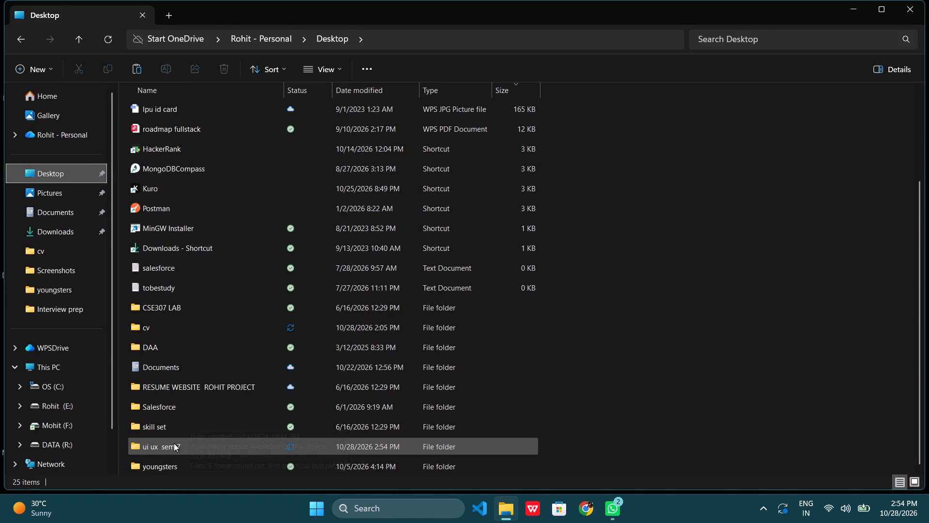
{"action": "double_click", "coordinate": [174, 443]}
{"action": "left_click", "coordinate": [224, 325]}
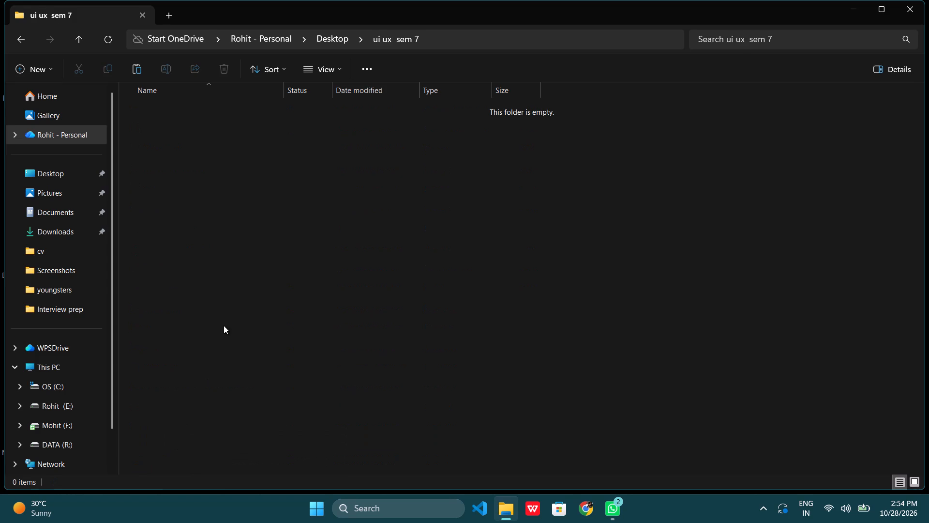
{"action": "key", "text": "ctrl+v"}
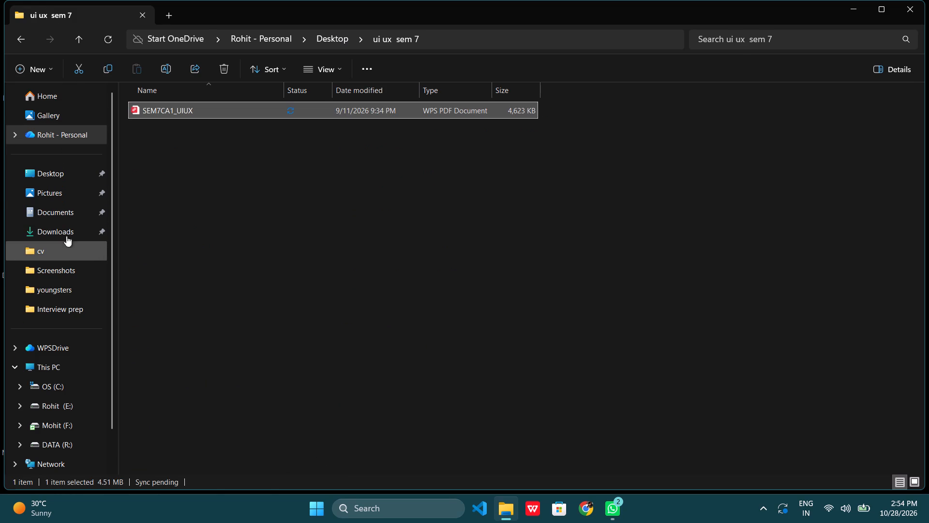
Move the PDF among today's files in Downloads into the Desktop's 'ui ux sem 7' folder, and close the file window.
{"action": "left_click", "coordinate": [68, 171]}
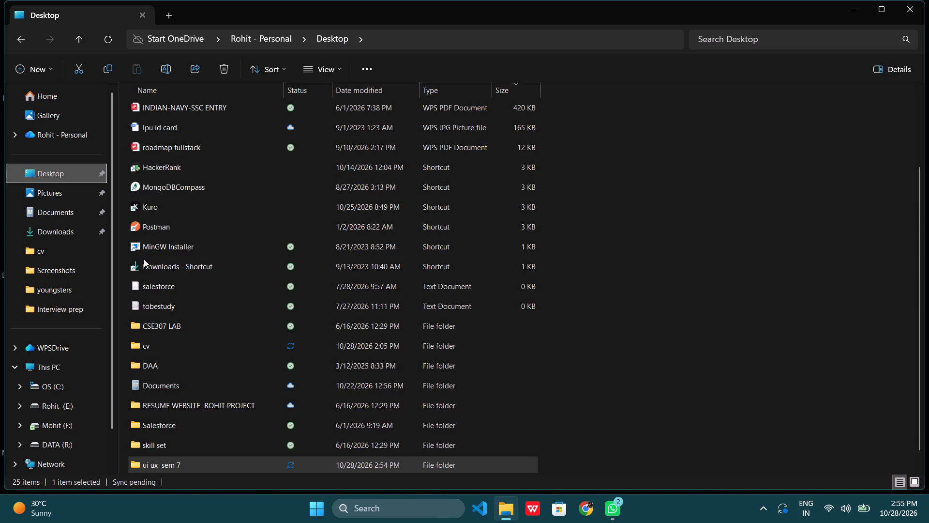
{"action": "left_click", "coordinate": [61, 230]}
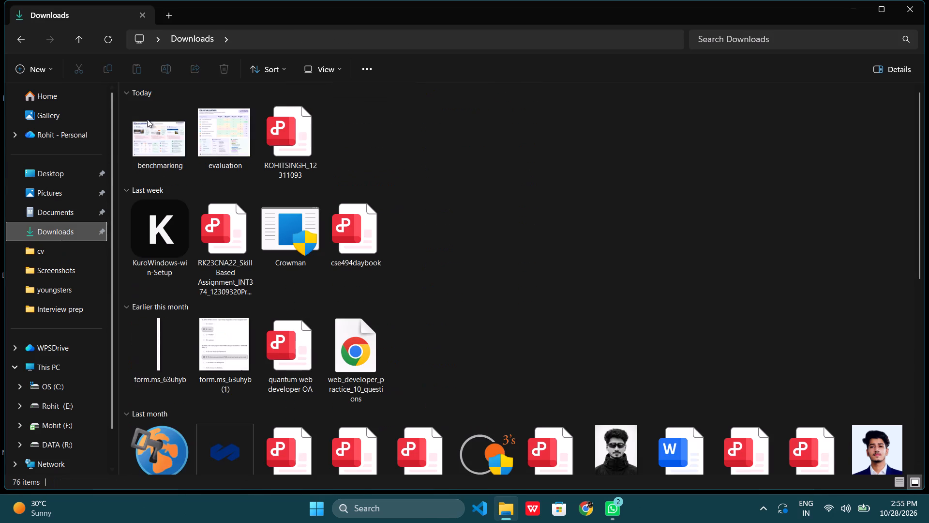
{"action": "left_click", "coordinate": [282, 146]}
{"action": "key", "text": "ctrl+x"}
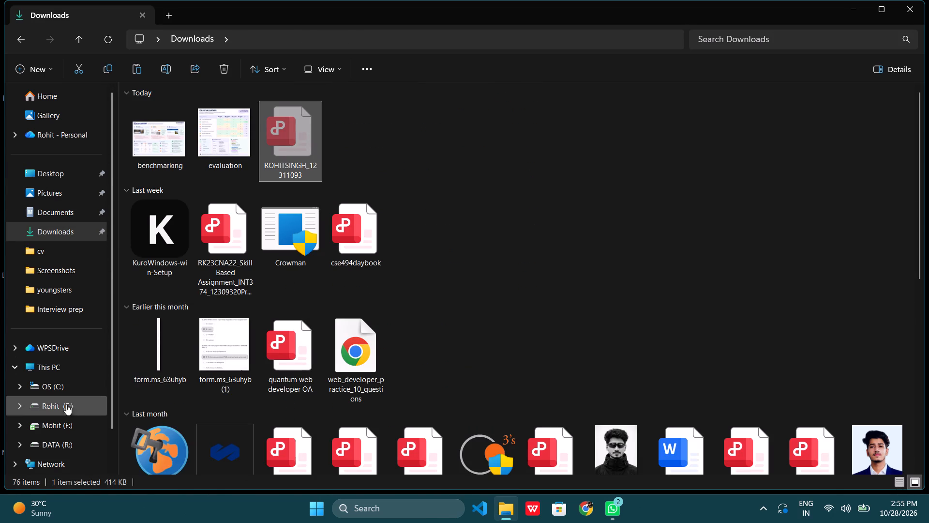
{"action": "scroll", "coordinate": [66, 299], "scroll_direction": "down", "scroll_amount": 8}
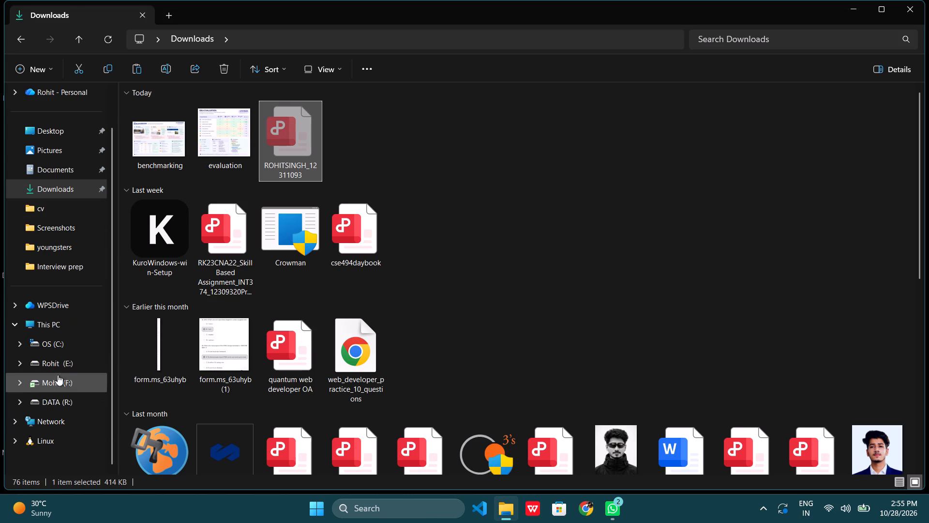
{"action": "left_click", "coordinate": [54, 139]}
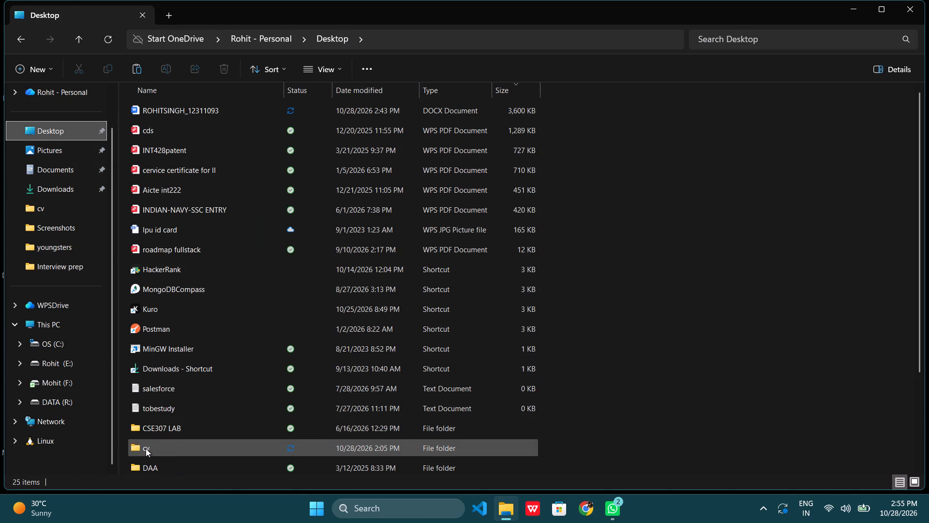
{"action": "scroll", "coordinate": [187, 285], "scroll_direction": "up", "scroll_amount": 1}
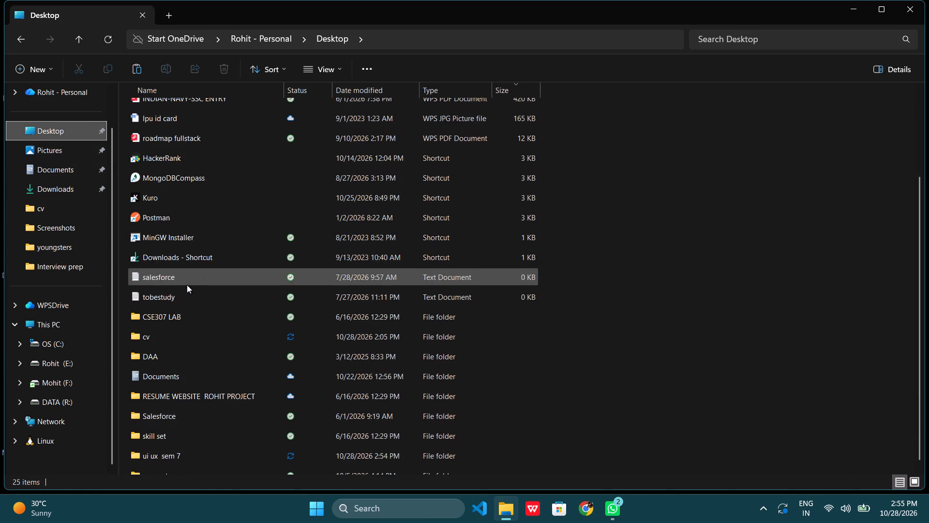
{"action": "scroll", "coordinate": [187, 285], "scroll_direction": "up", "scroll_amount": 1}
{"action": "scroll", "coordinate": [187, 285], "scroll_direction": "down", "scroll_amount": 5}
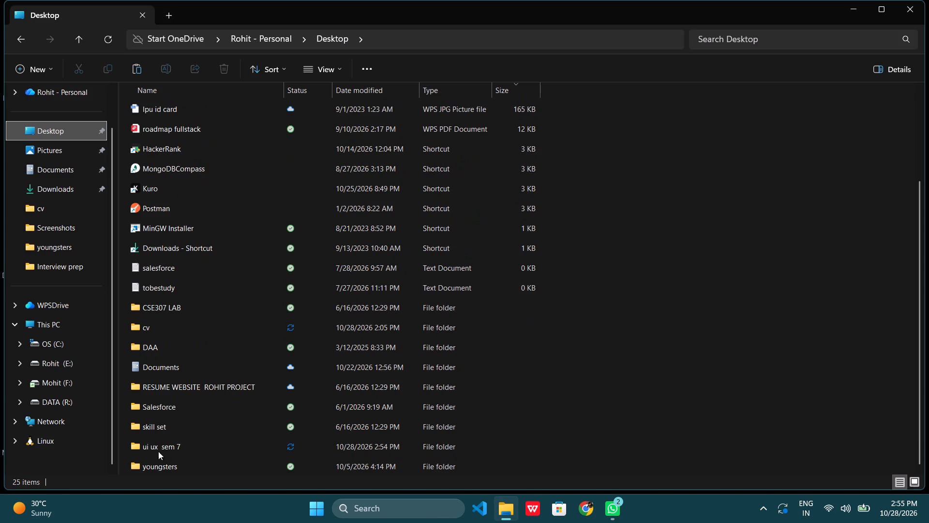
{"action": "left_click", "coordinate": [164, 448]}
{"action": "double_click", "coordinate": [164, 448]}
{"action": "left_click", "coordinate": [225, 417]}
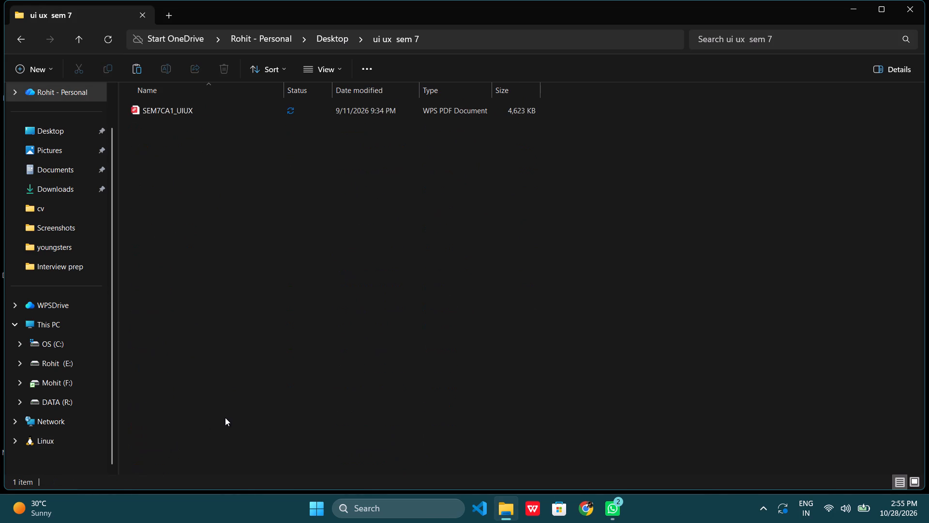
{"action": "key", "text": "ctrl+v"}
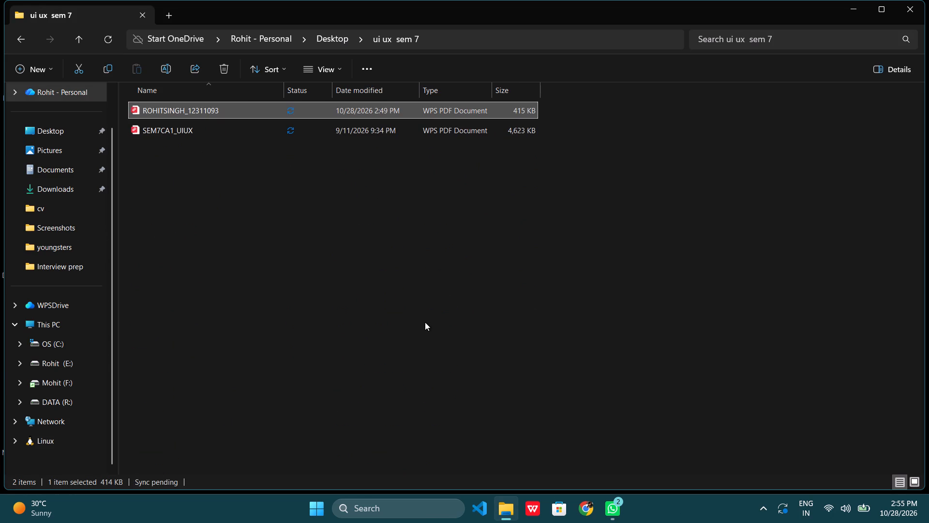
{"action": "left_click", "coordinate": [425, 322]}
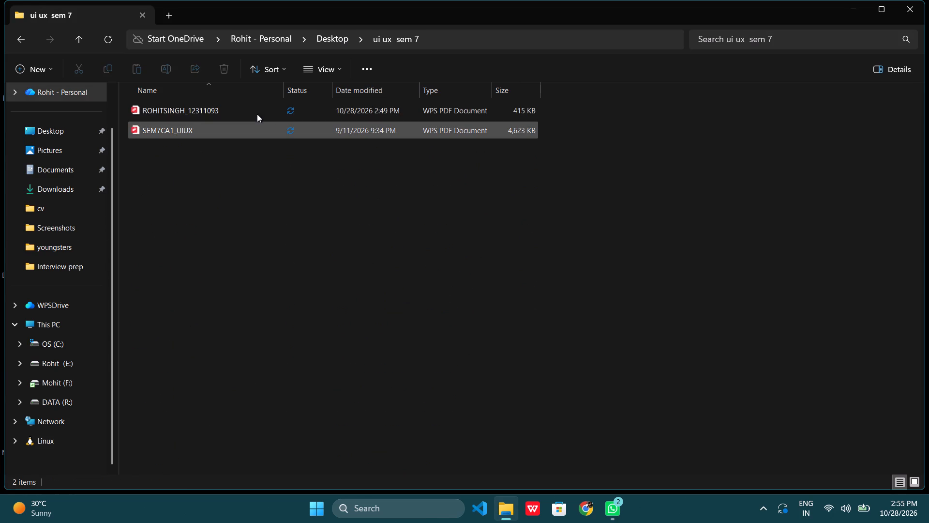
{"action": "left_click", "coordinate": [902, 8]}
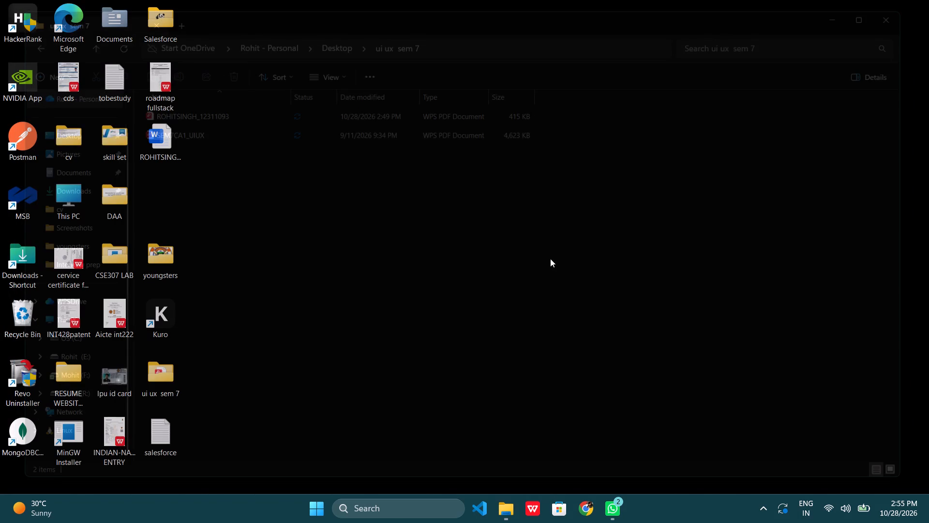
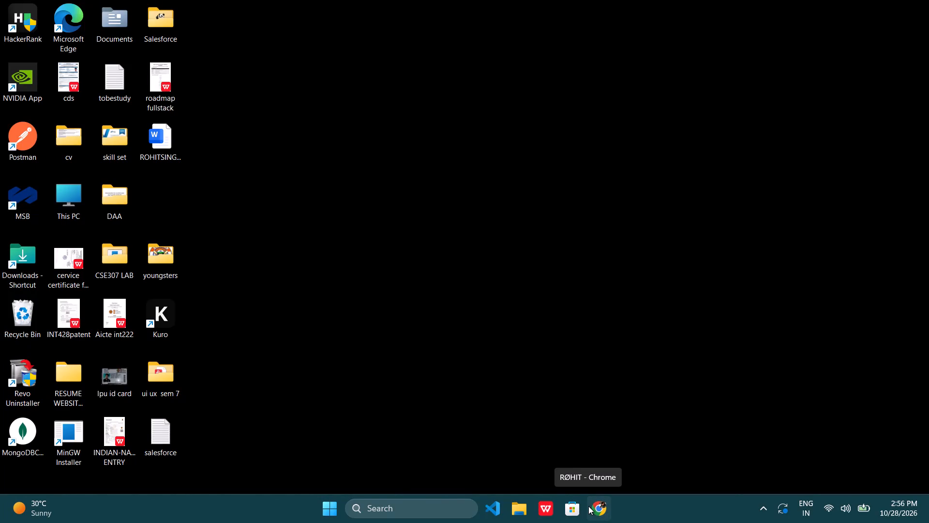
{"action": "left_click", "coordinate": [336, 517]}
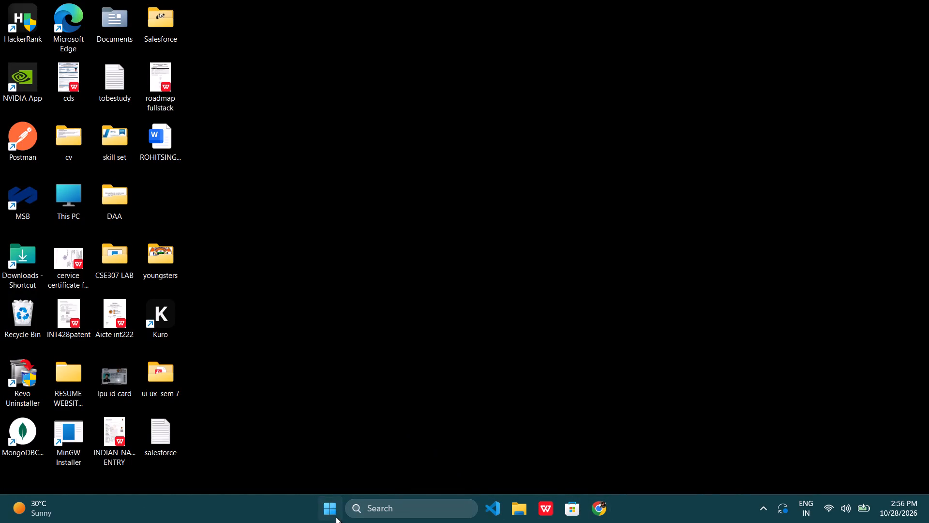